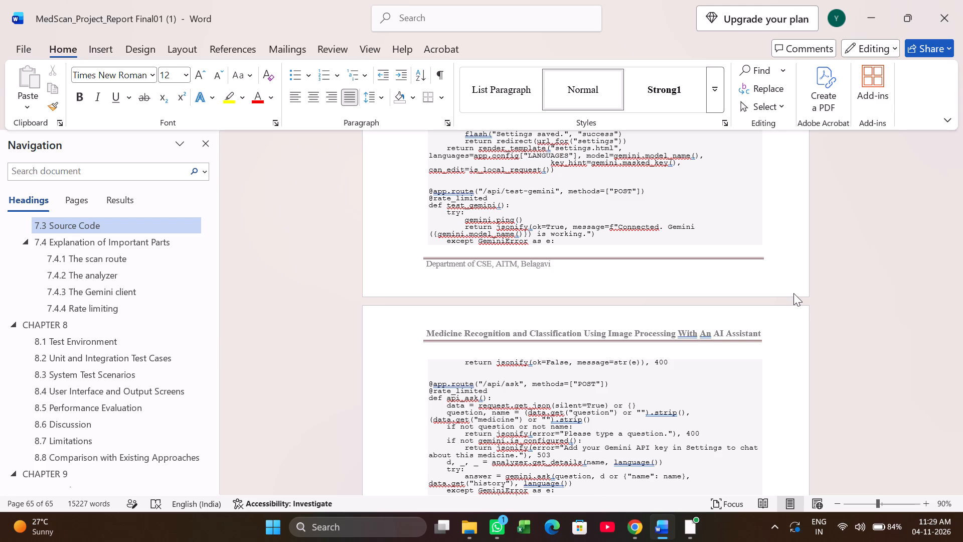
Review the end of the 7.3 Source Code listings and section 7.4 Explanation of Important Parts through 7.4.4 Rate limiting.
scroll(749, 317, "down", 1)
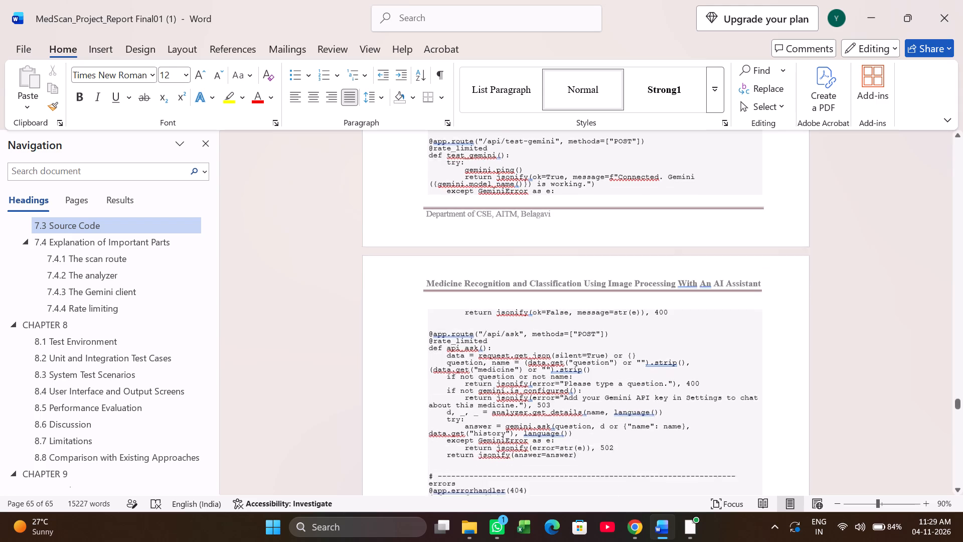
scroll(749, 317, "down", 2)
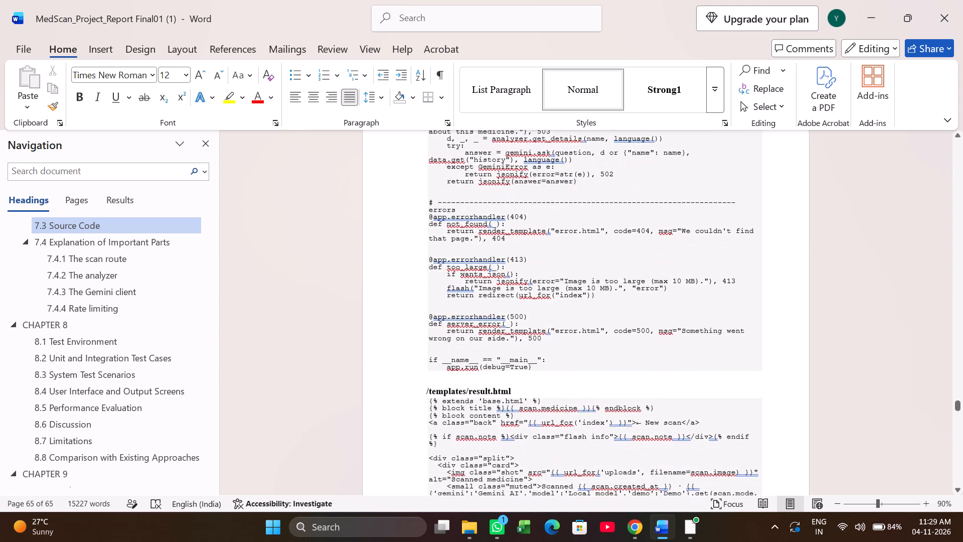
scroll(749, 317, "down", 4)
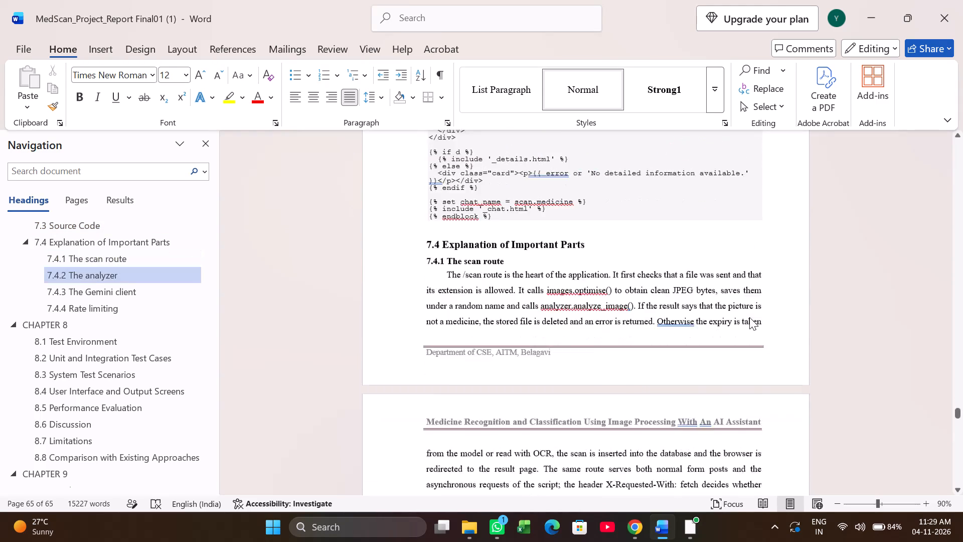
scroll(749, 317, "up", 1)
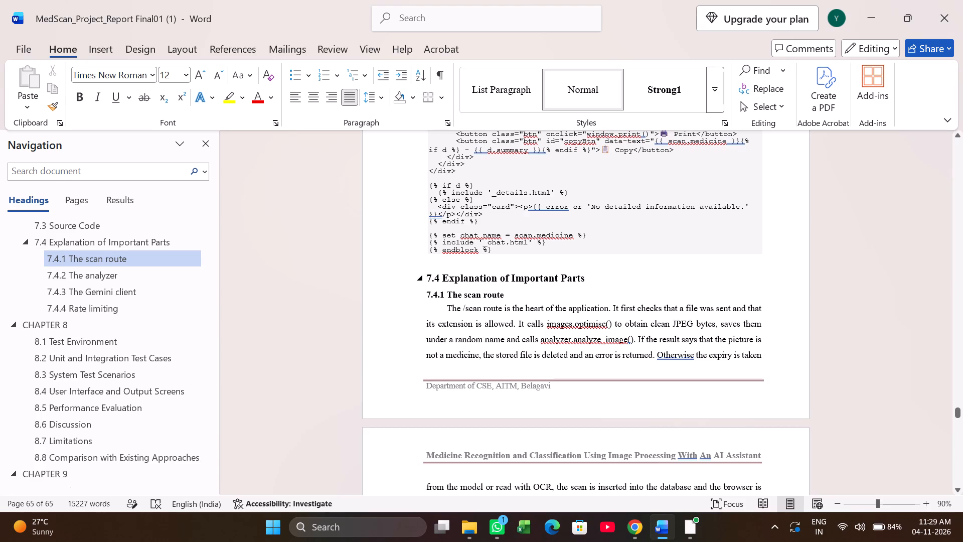
left_click_drag(592, 276, 396, 283)
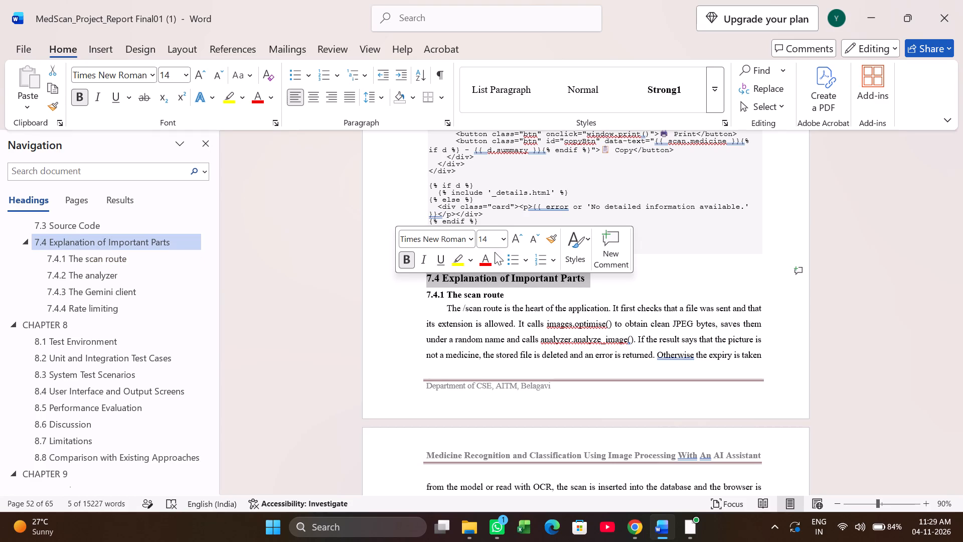
left_click(424, 335)
scroll(424, 335, "down", 2)
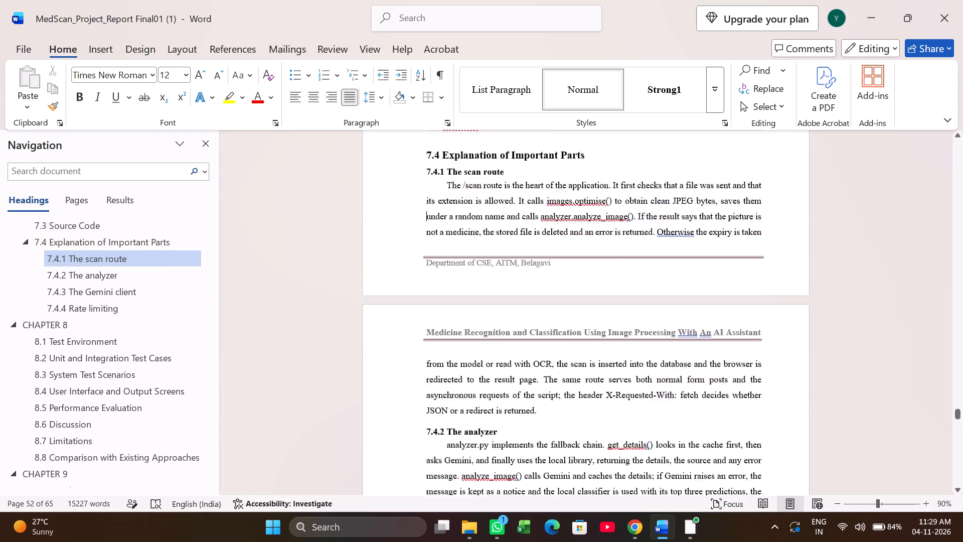
scroll(424, 335, "down", 2)
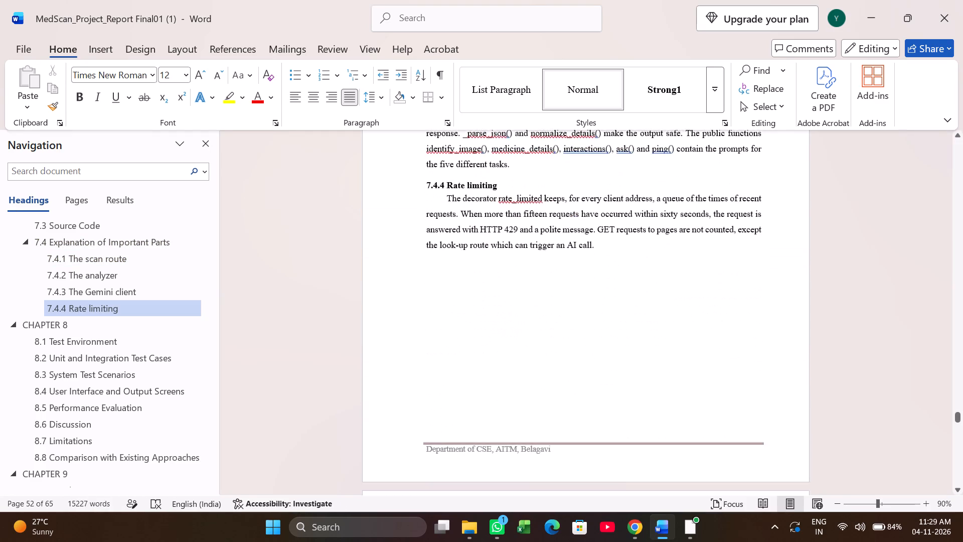
scroll(424, 335, "down", 2)
Go back through the report to the front matter and examine the List of Figures and List of Tables.
scroll(424, 335, "up", 11)
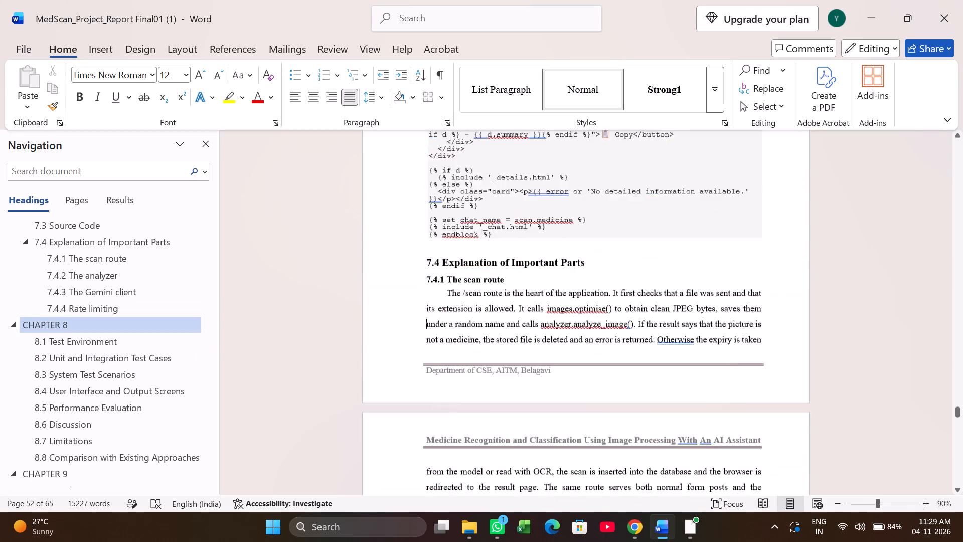
scroll(424, 335, "up", 20)
scroll(424, 335, "up", 20)
scroll(424, 335, "up", 20)
scroll(424, 335, "up", 2)
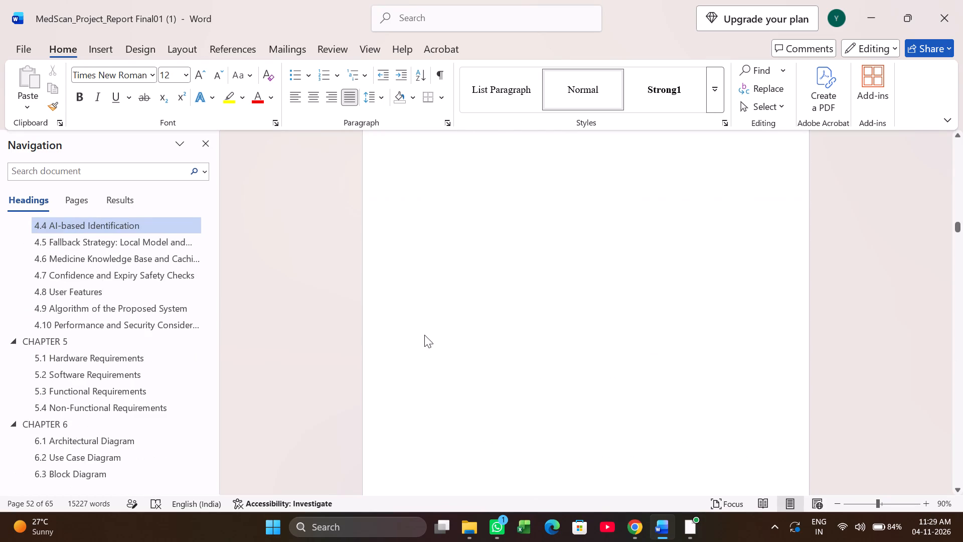
scroll(424, 335, "up", 4)
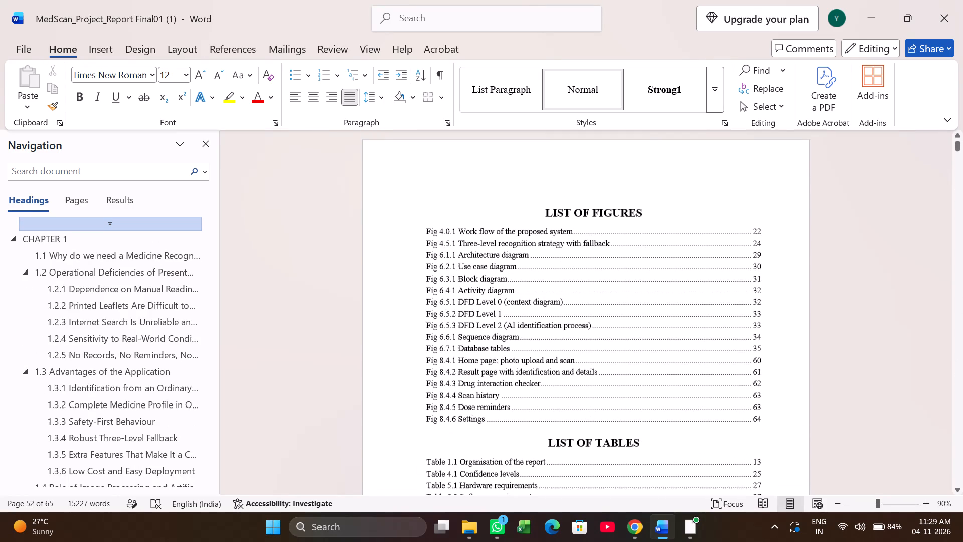
scroll(424, 335, "up", 5)
scroll(424, 335, "down", 1)
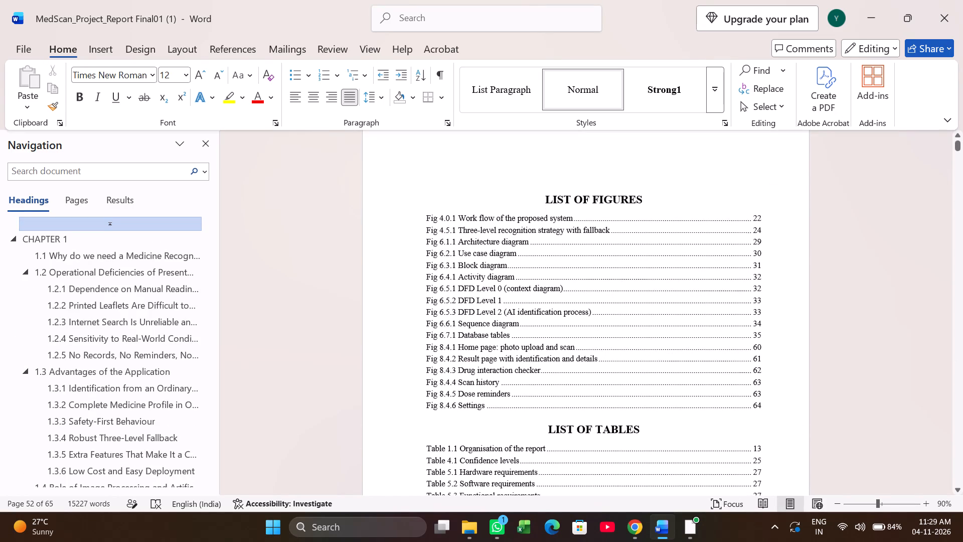
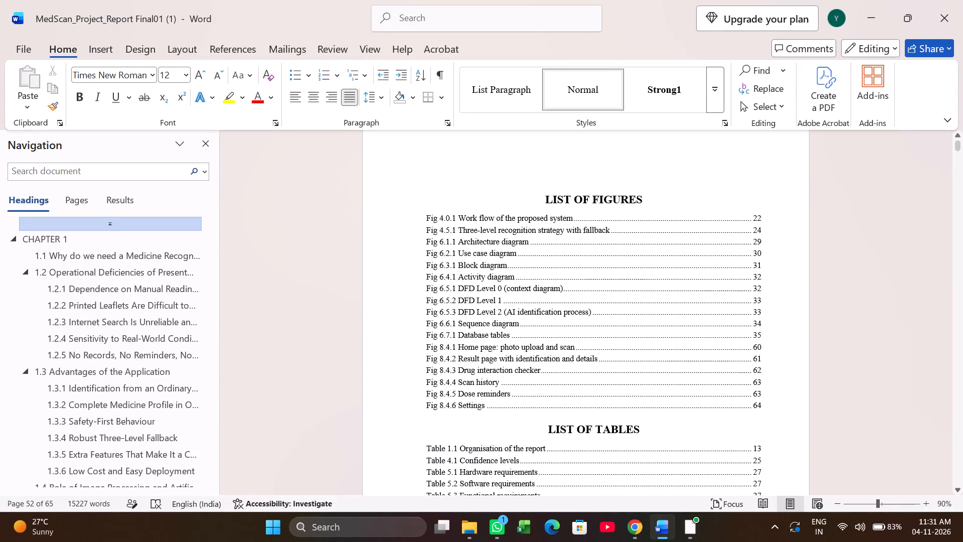
Review the rest of the List of Tables and continue to the opening of the Chapter 1 Introduction.
scroll(492, 414, "down", 3)
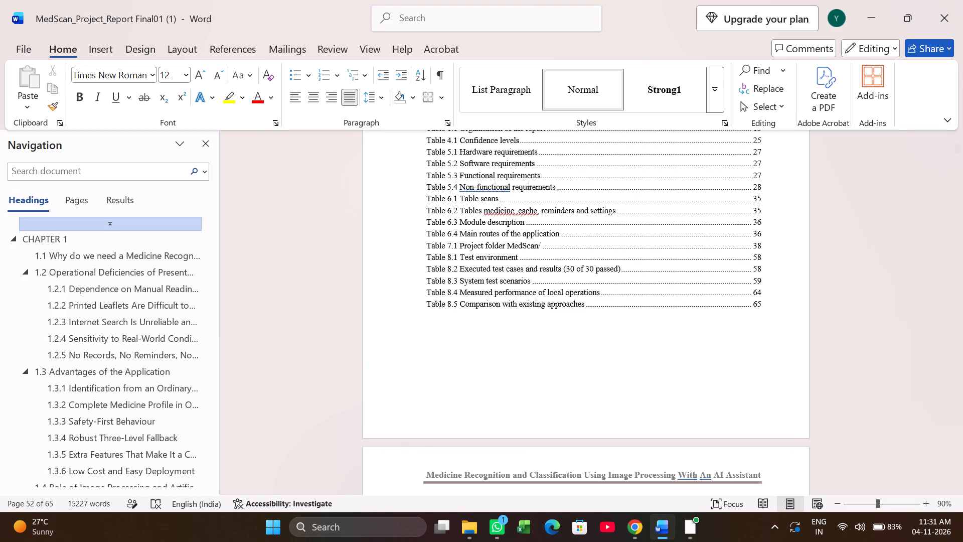
scroll(500, 365, "down", 2)
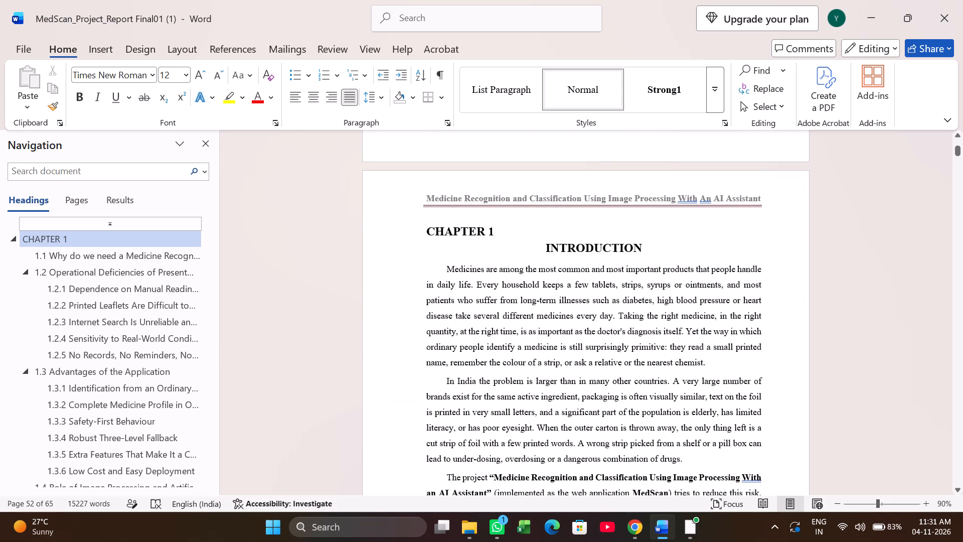
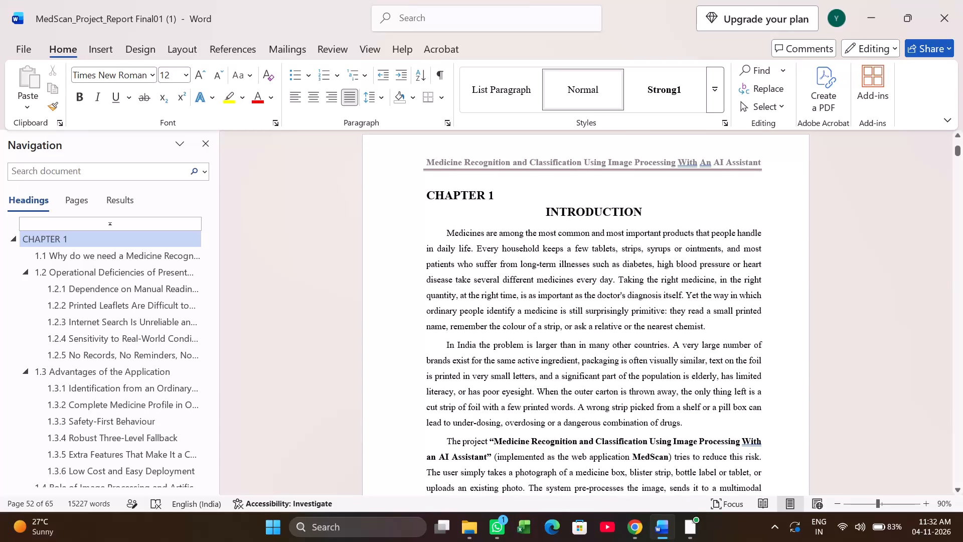
Place the text cursor at the start of the INTRODUCTION title beneath the CHAPTER 1 heading.
scroll(524, 294, "up", 1)
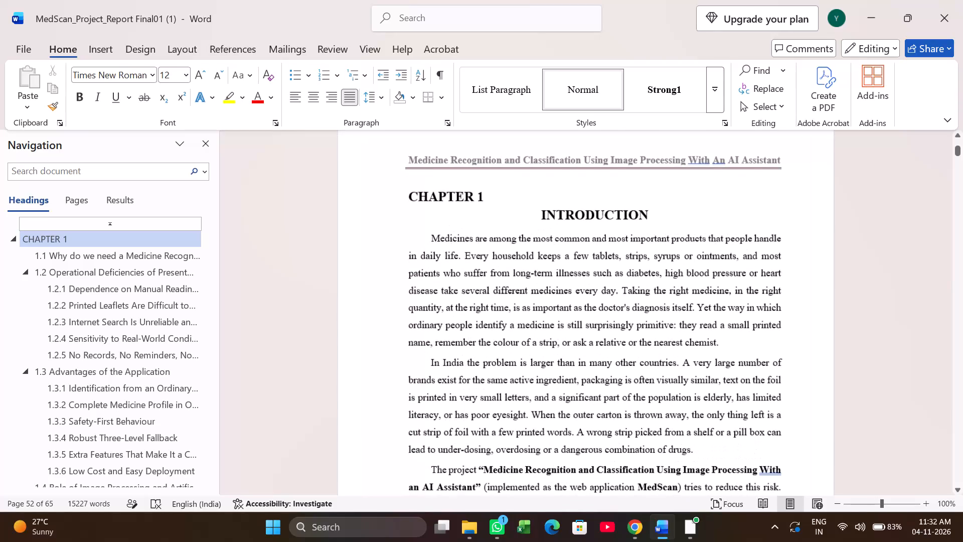
scroll(524, 294, "up", 1, "ctrl")
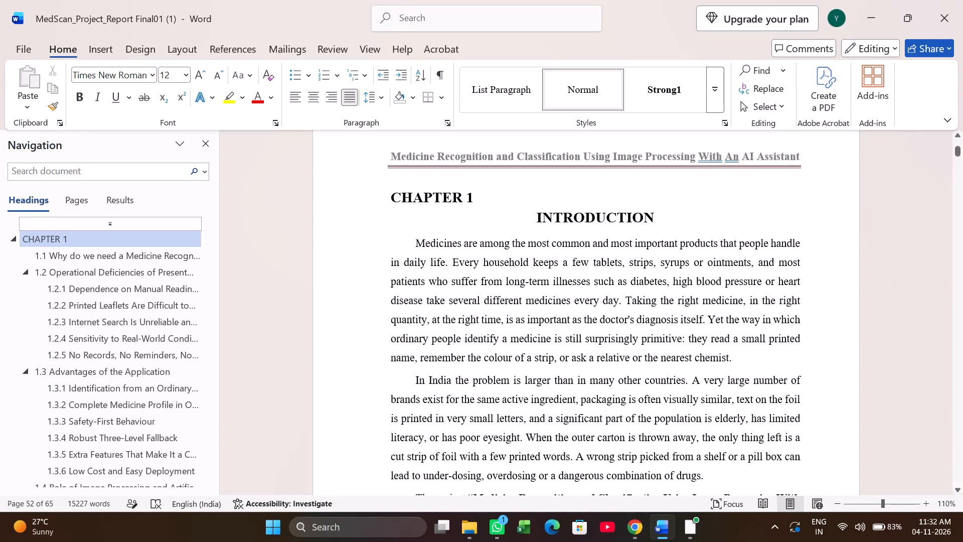
double_click(400, 233)
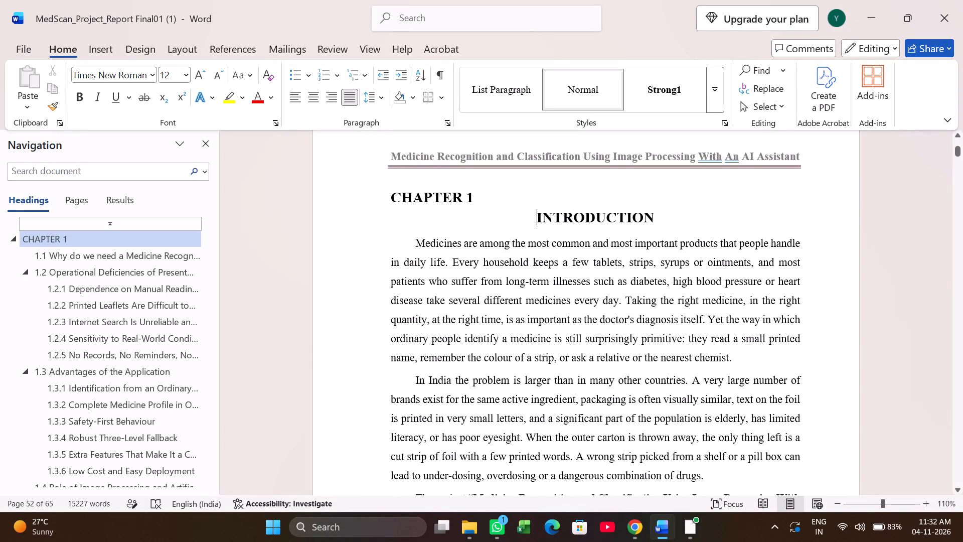
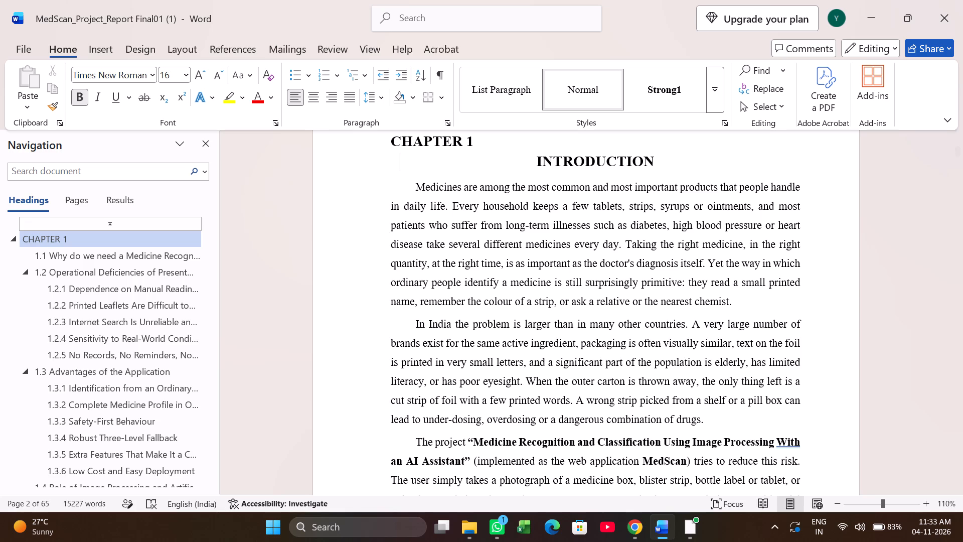
Read through the Chapter 1 introduction paragraphs, from the medicine identification problem to the MedScan project description and chapter overview.
scroll(546, 378, "down", 1)
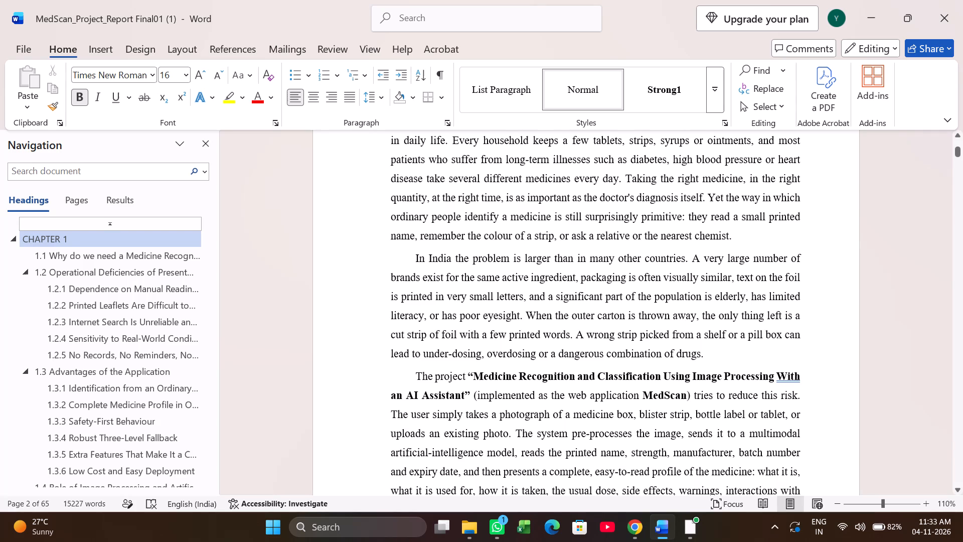
scroll(546, 378, "down", 1)
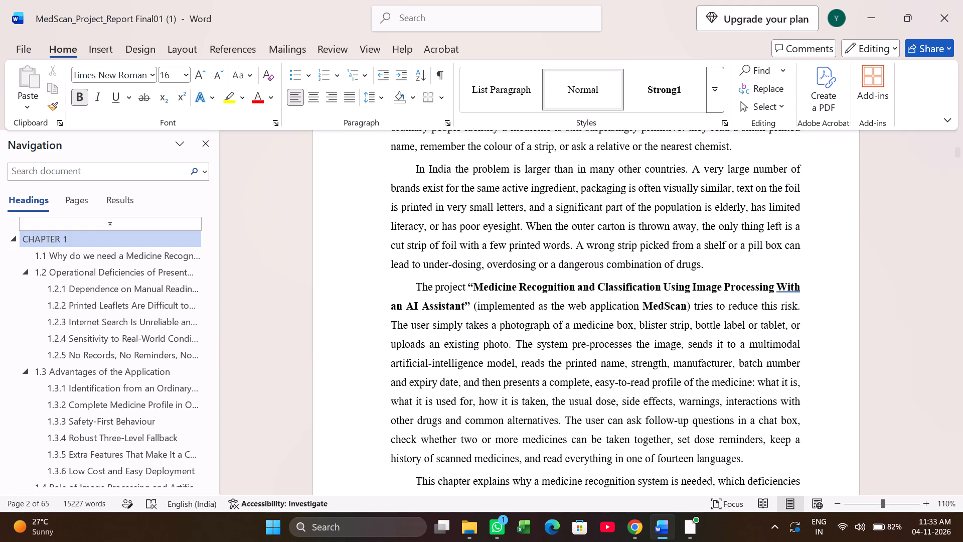
left_click(546, 378)
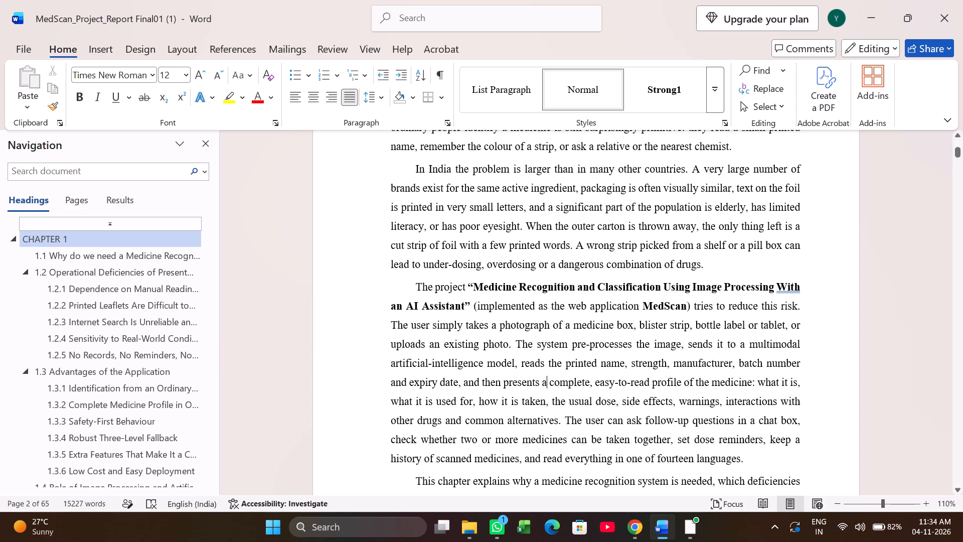
left_click(547, 378)
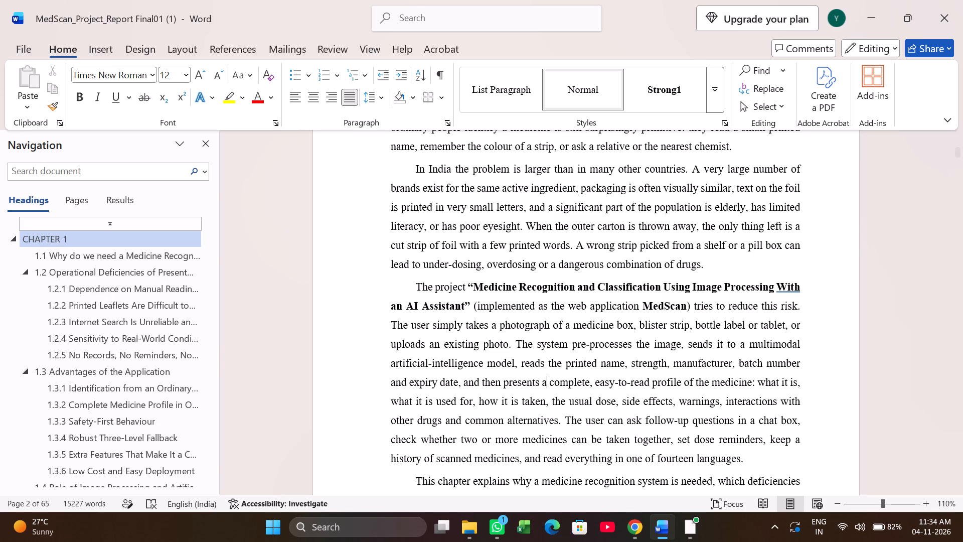
left_click(545, 379)
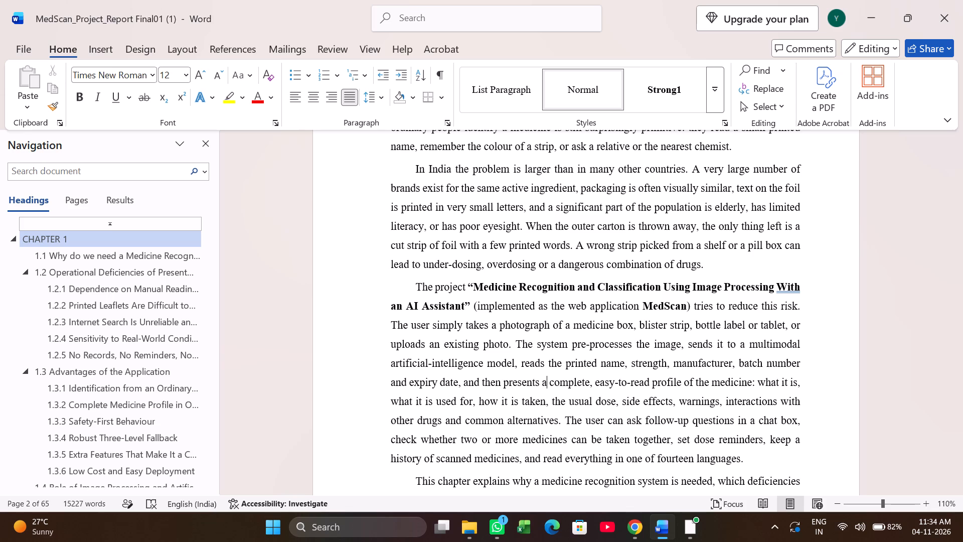
left_click(545, 379)
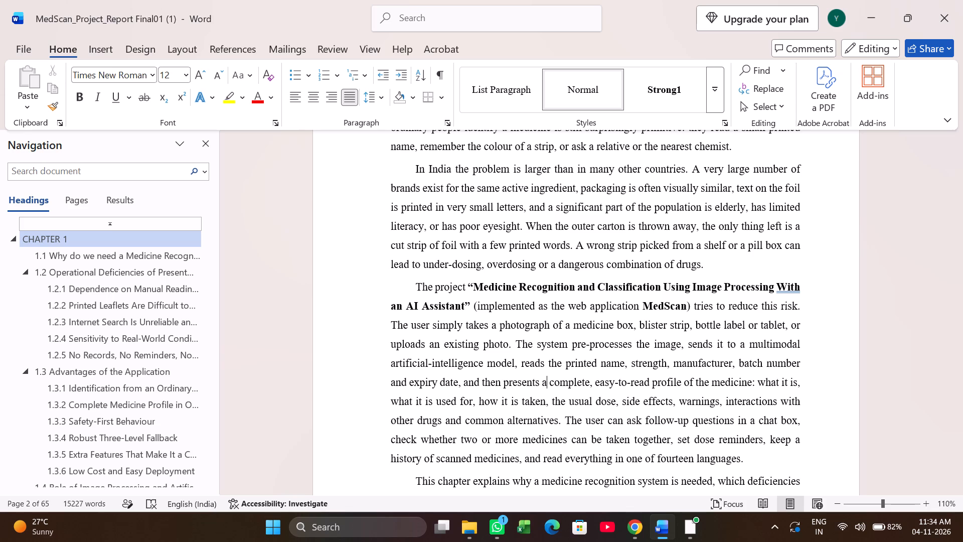
left_click(545, 379)
scroll(545, 379, "down", 1)
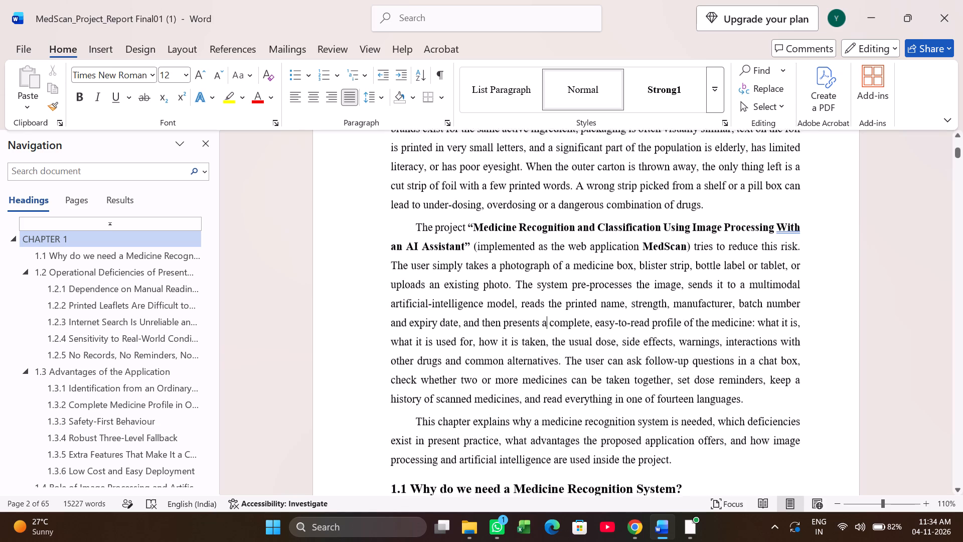
scroll(545, 379, "down", 1)
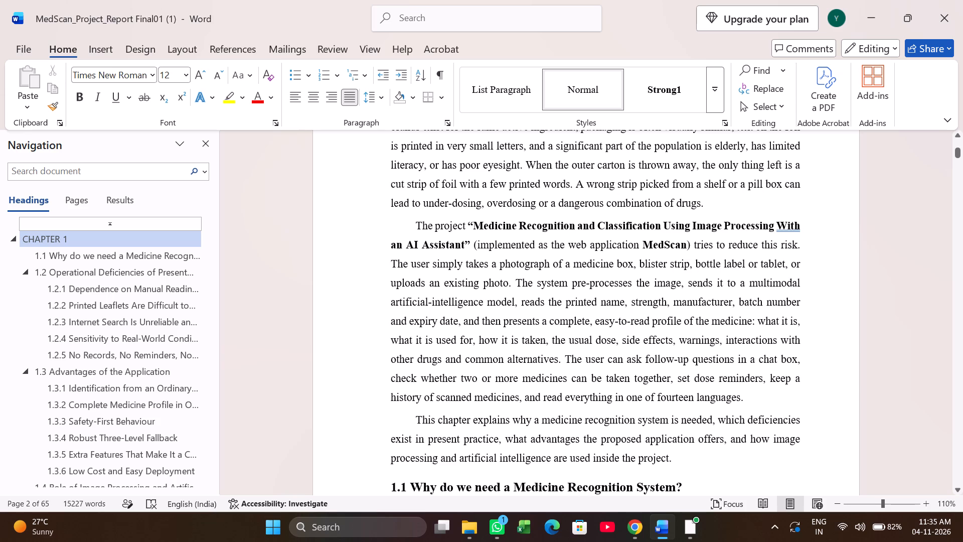
scroll(571, 286, "down", 1)
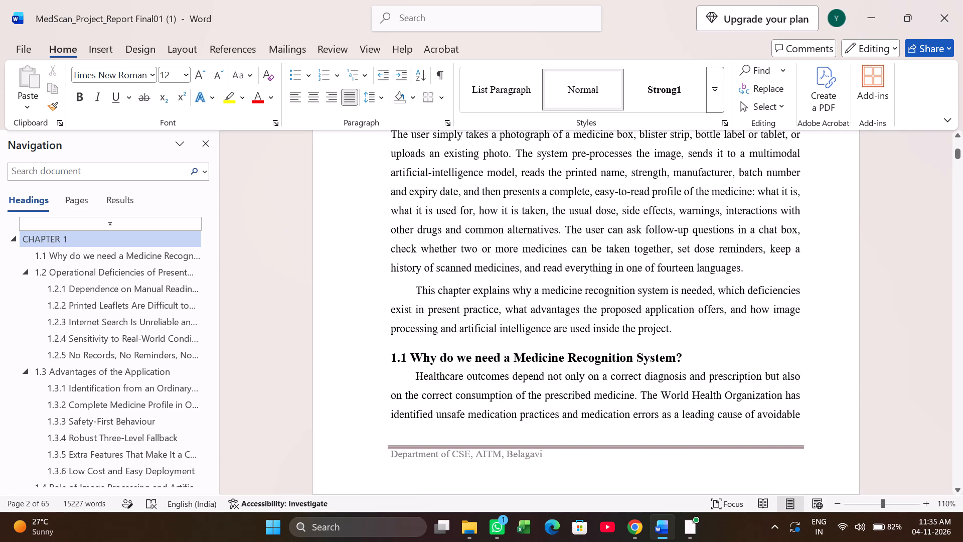
scroll(571, 286, "up", 1)
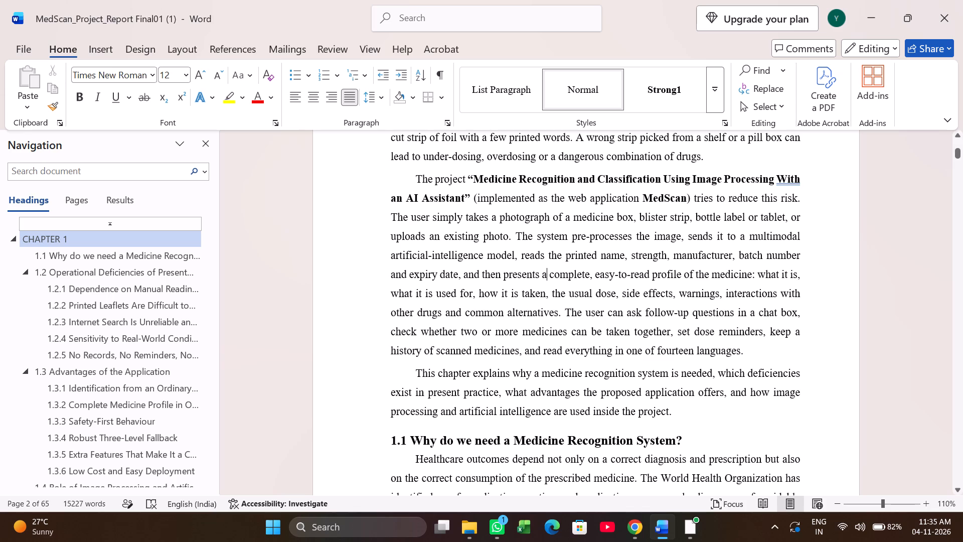
Read section 1.1, Why do we need a Medicine Recognition System?, through to its closing paragraph on pharmacists and doctors.
scroll(589, 300, "down", 1)
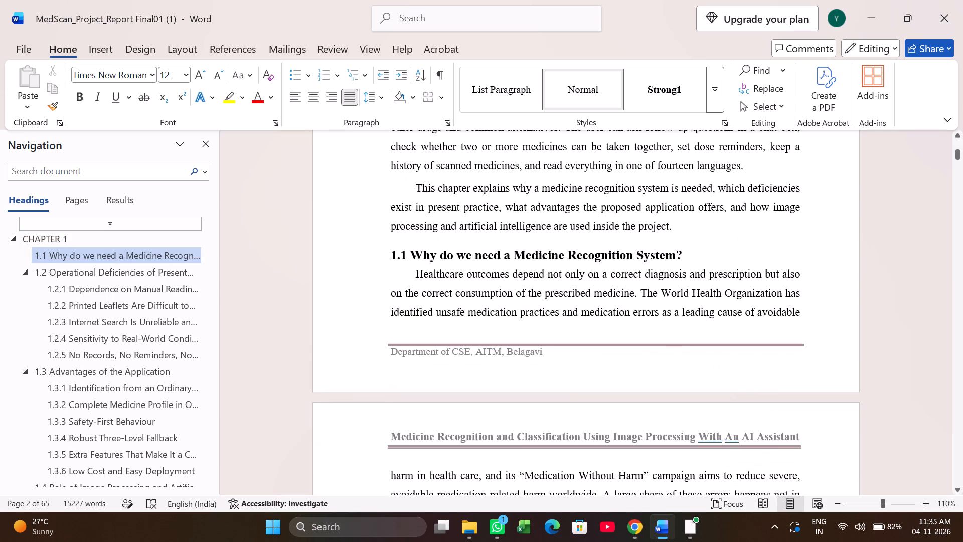
scroll(589, 300, "down", 1)
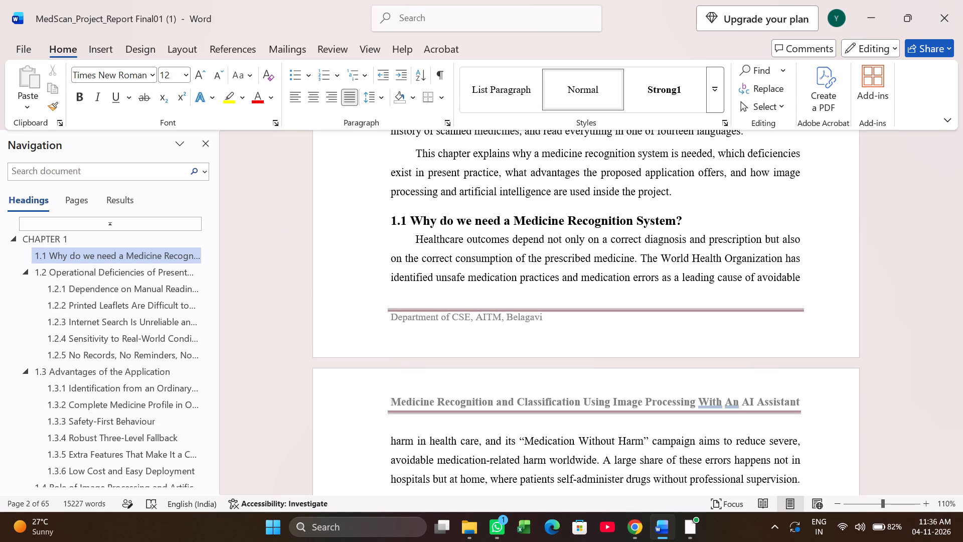
scroll(589, 300, "down", 1)
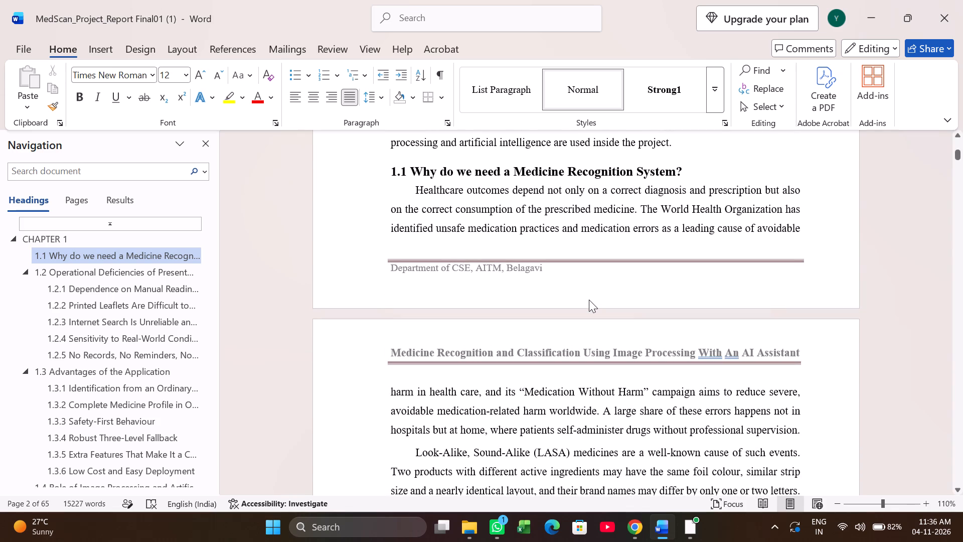
scroll(589, 300, "down", 1)
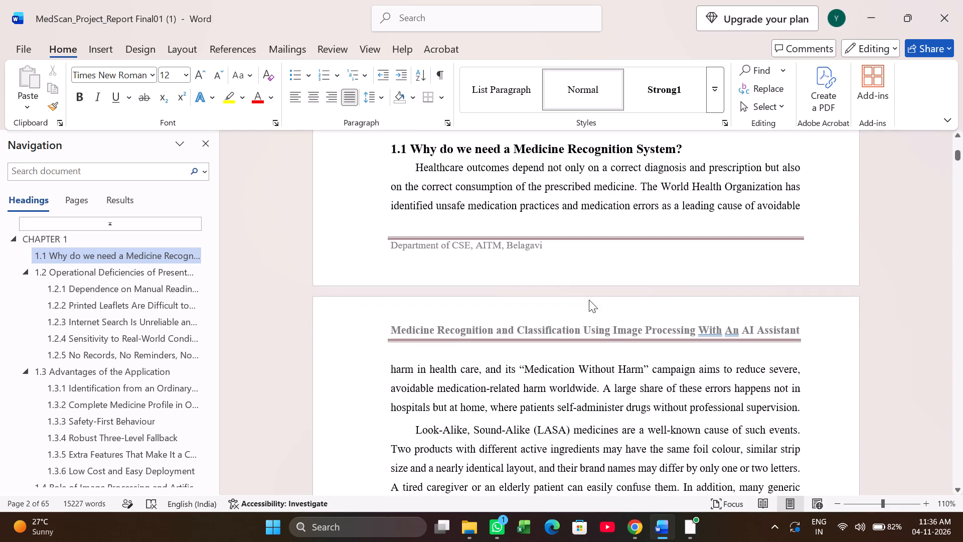
scroll(589, 300, "down", 1)
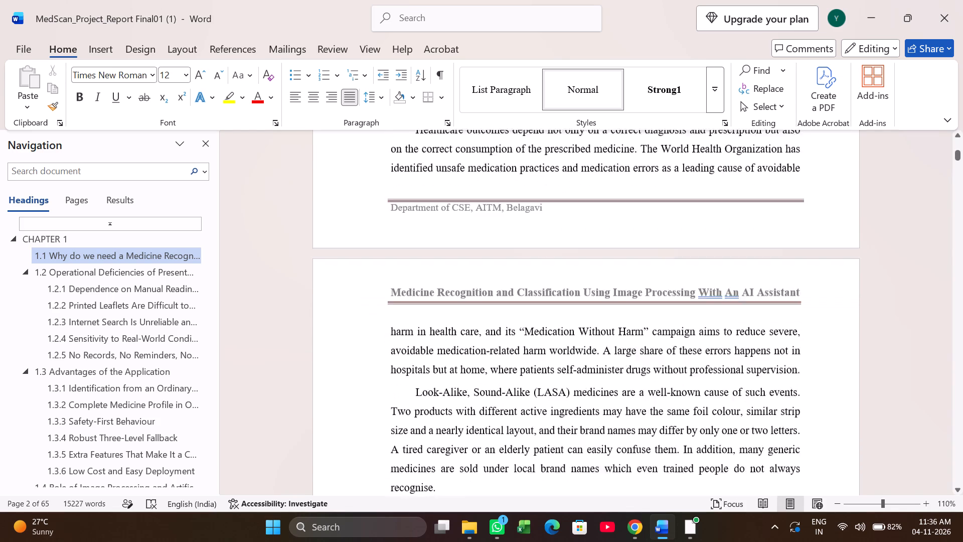
scroll(589, 300, "down", 3)
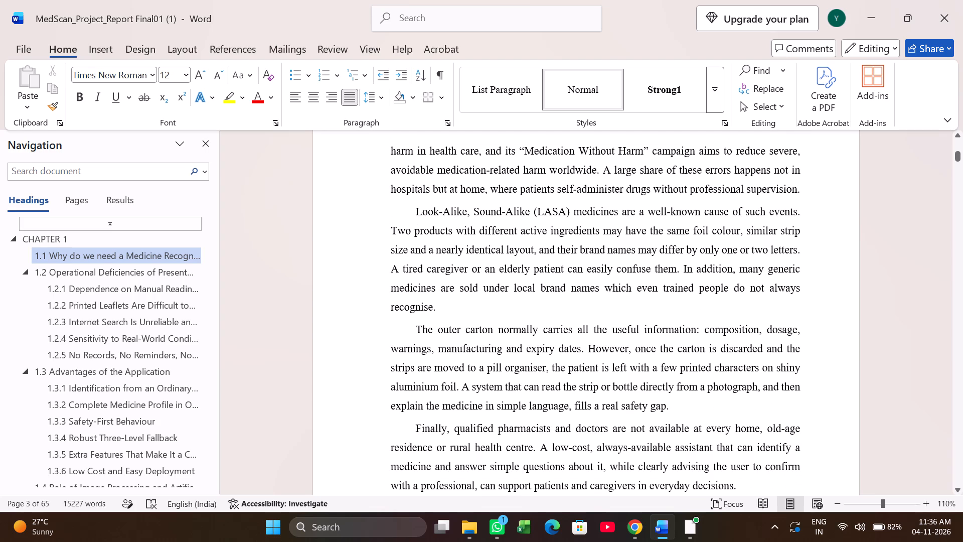
left_click(589, 300)
scroll(589, 300, "down", 1)
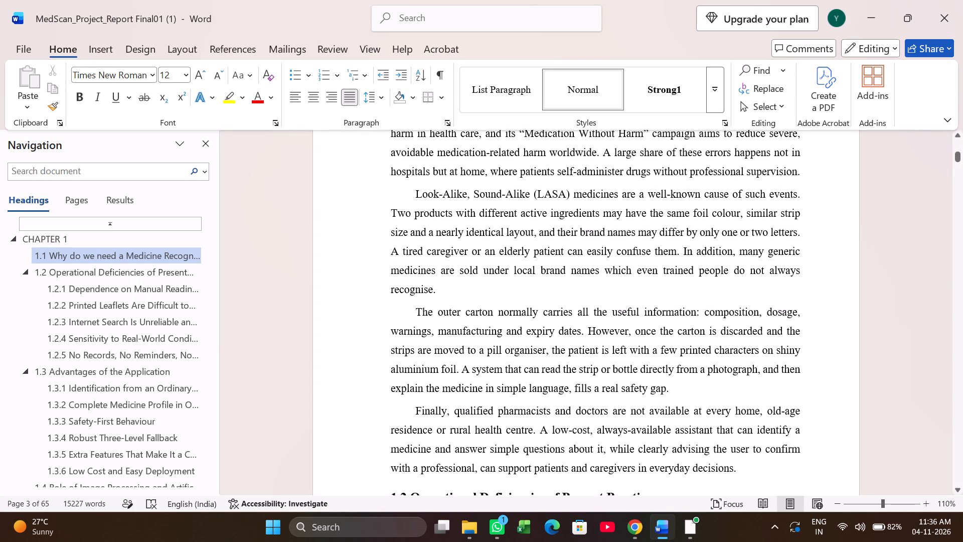
scroll(589, 300, "down", 1)
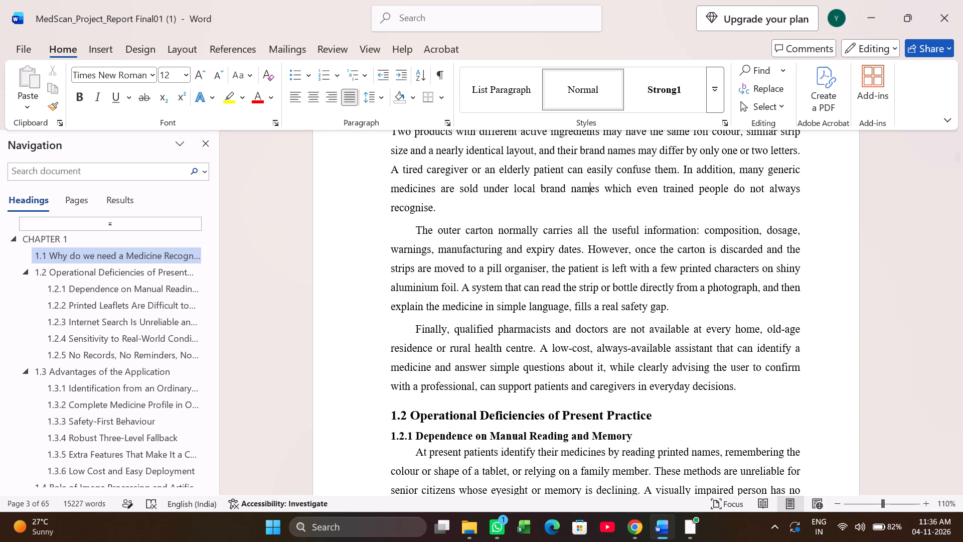
Delete the words "and expiry dates" from the first sentence of section 1.1's paragraph about the outer carton.
left_click(589, 300)
left_click(581, 246)
left_click_drag(579, 255, 538, 252)
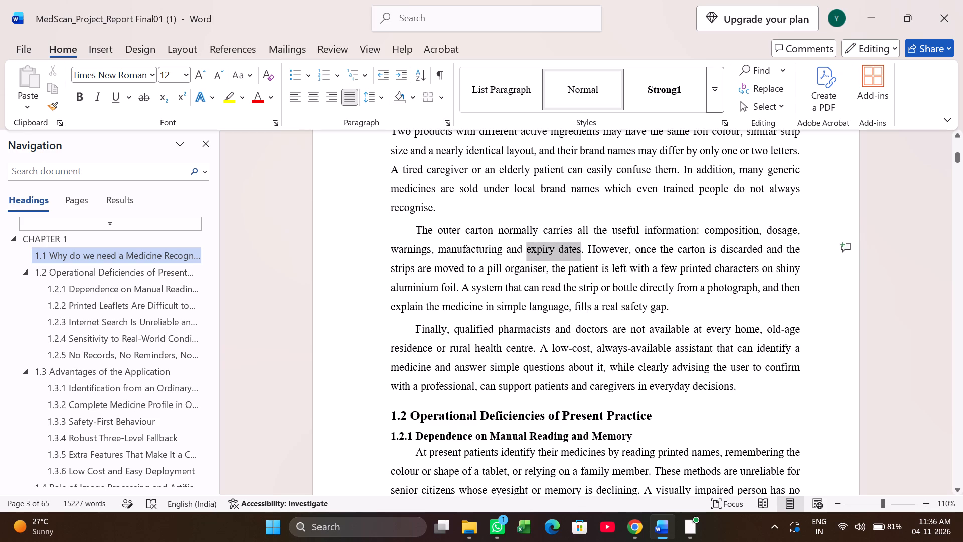
left_click_drag(538, 252, 520, 248)
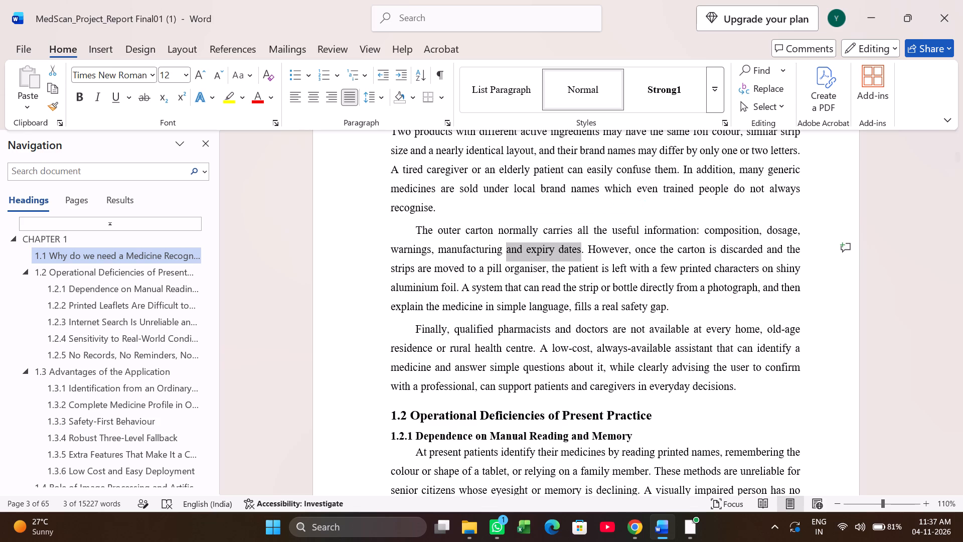
key("BackSpace")
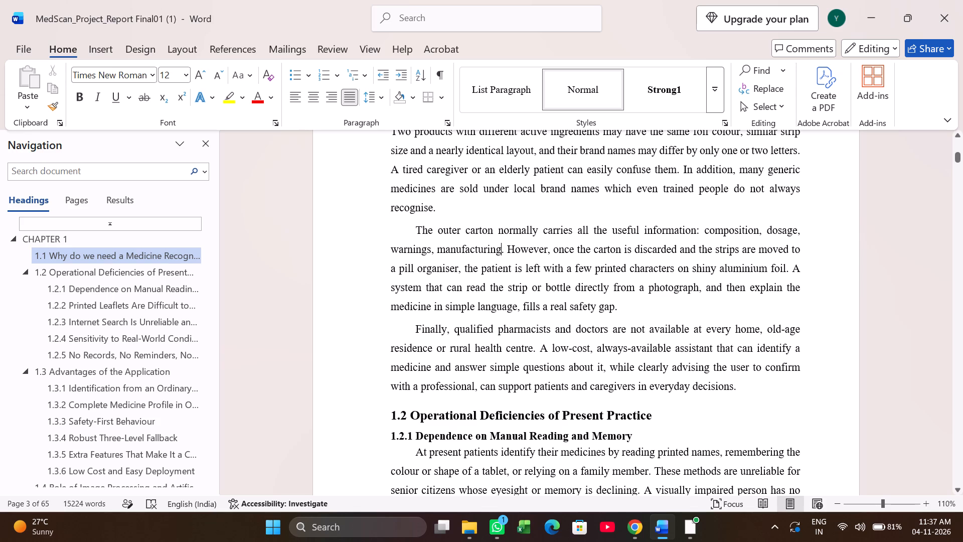
Read section 1.2, Operational Deficiencies of Present Practice, covering subsections 1.2.1 and 1.2.2.
scroll(637, 319, "down", 1)
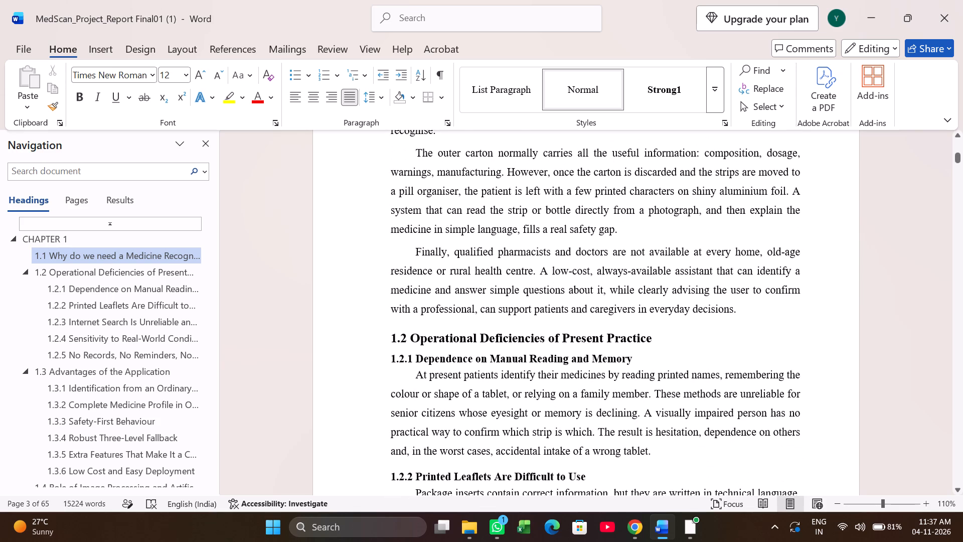
scroll(637, 319, "down", 1)
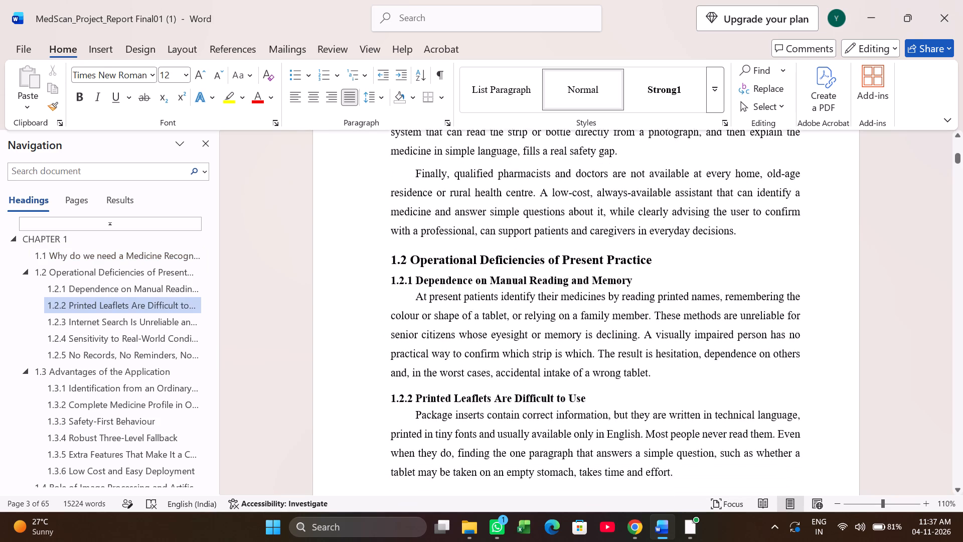
scroll(637, 319, "down", 2)
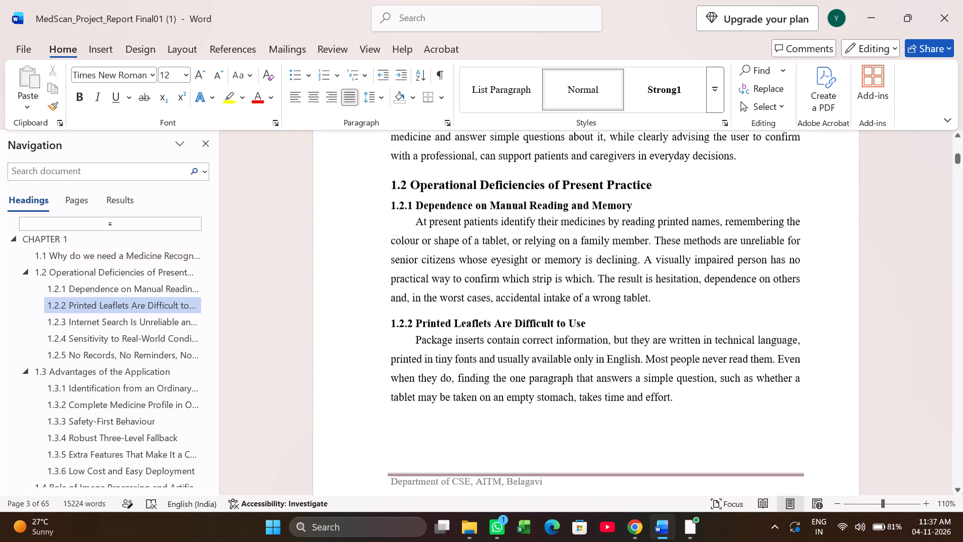
scroll(637, 319, "down", 1)
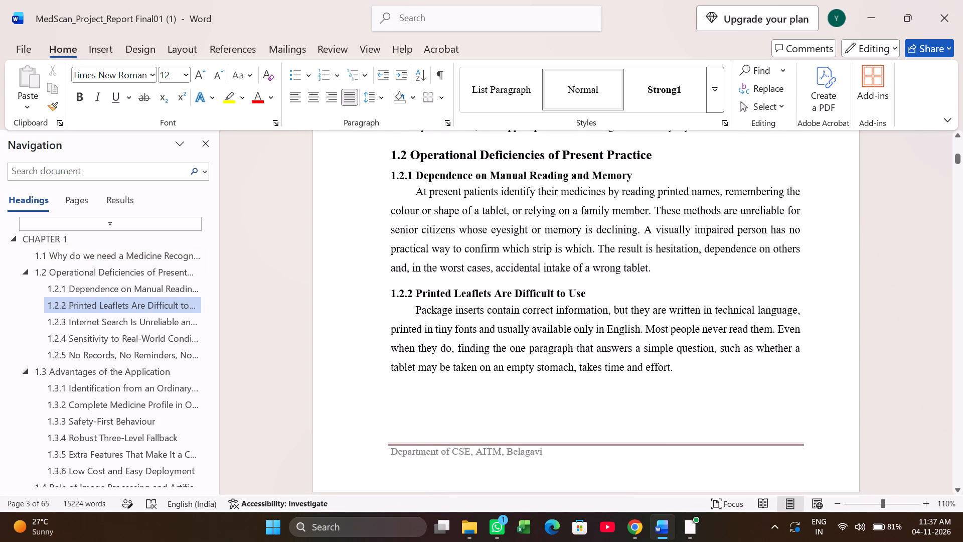
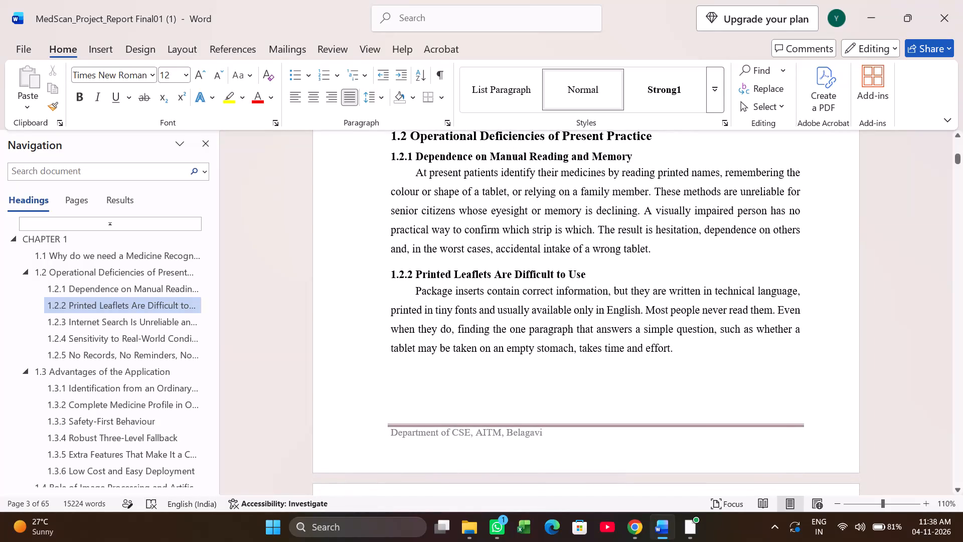
Read subsections 1.2.3 to 1.2.5 on internet search, sensitivity to real-world conditions, and missing records, reminders and interaction checks.
scroll(637, 319, "down", 1)
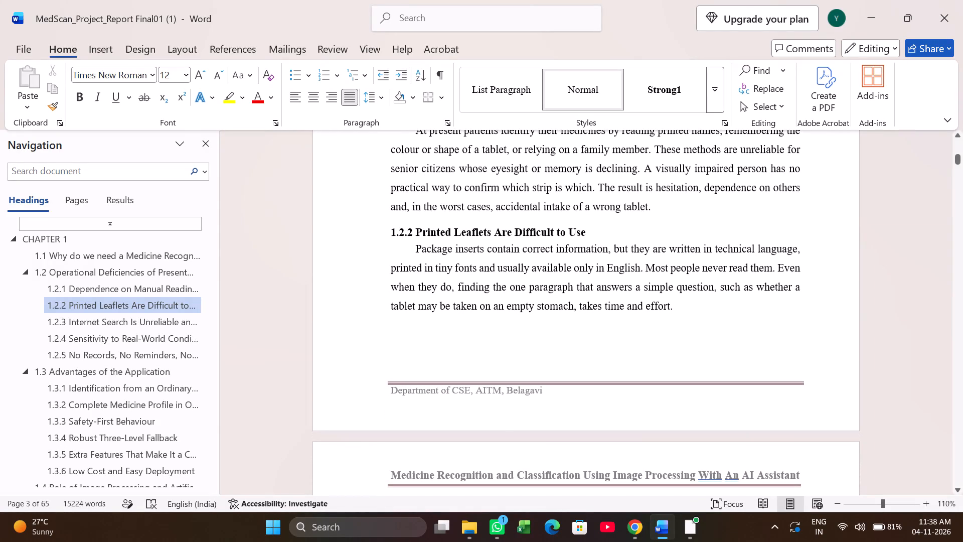
scroll(637, 319, "down", 2)
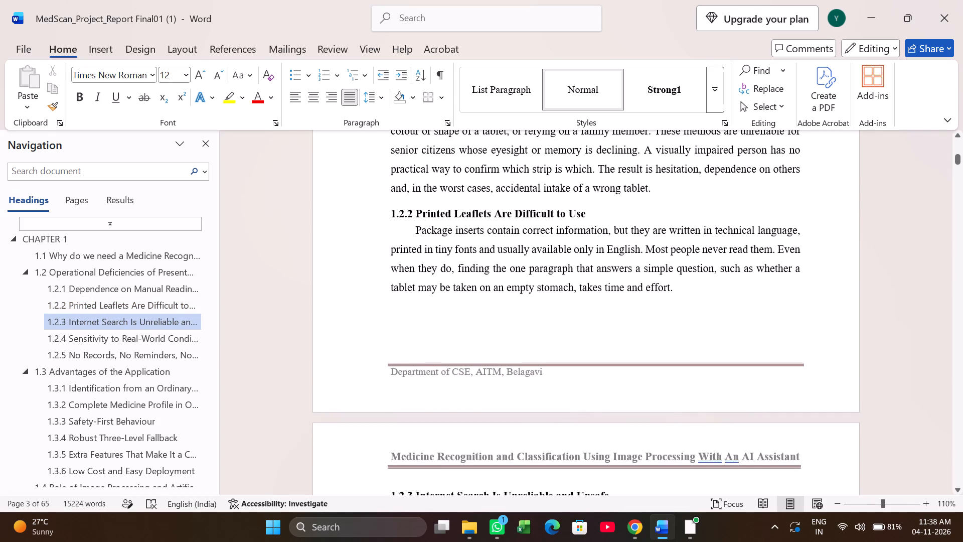
scroll(637, 319, "down", 1)
scroll(637, 319, "up", 1)
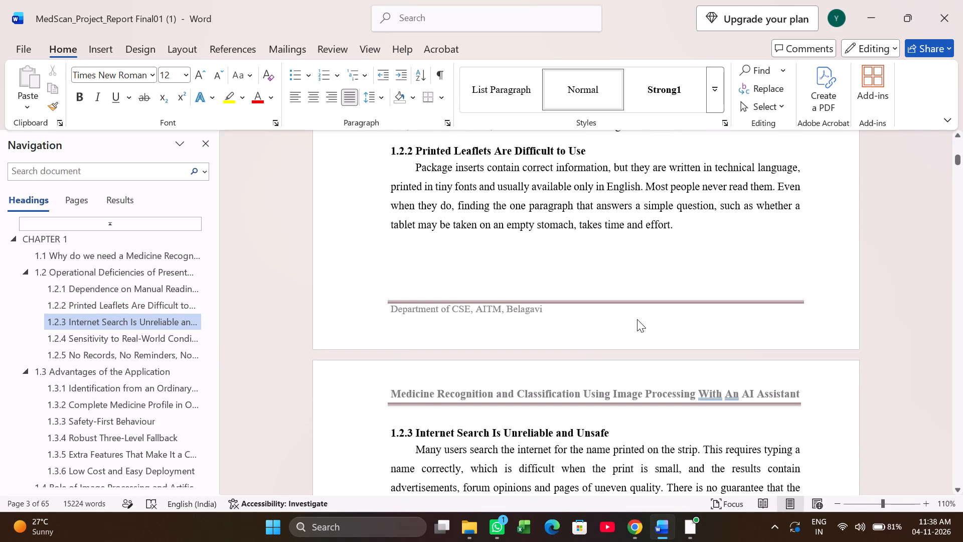
scroll(637, 319, "down", 1)
scroll(637, 319, "up", 1)
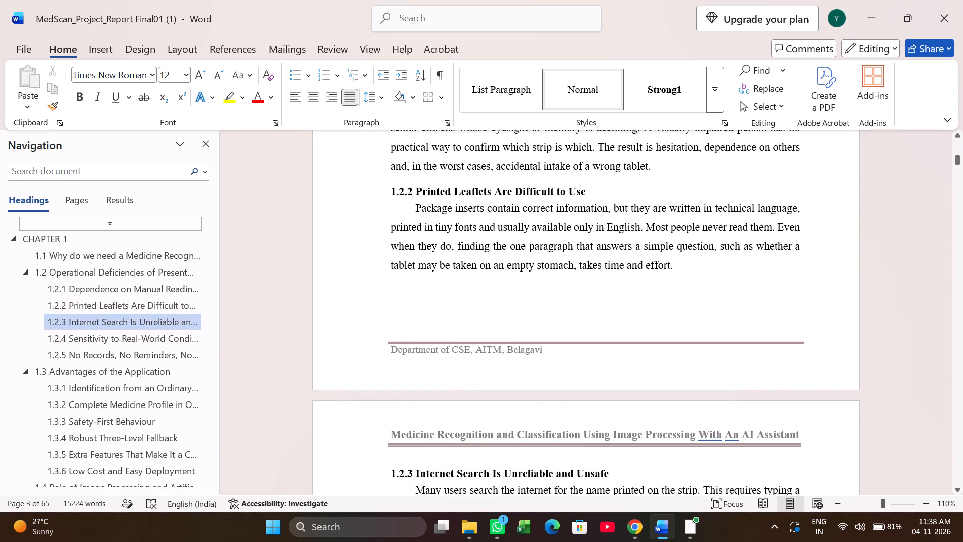
scroll(637, 319, "down", 1)
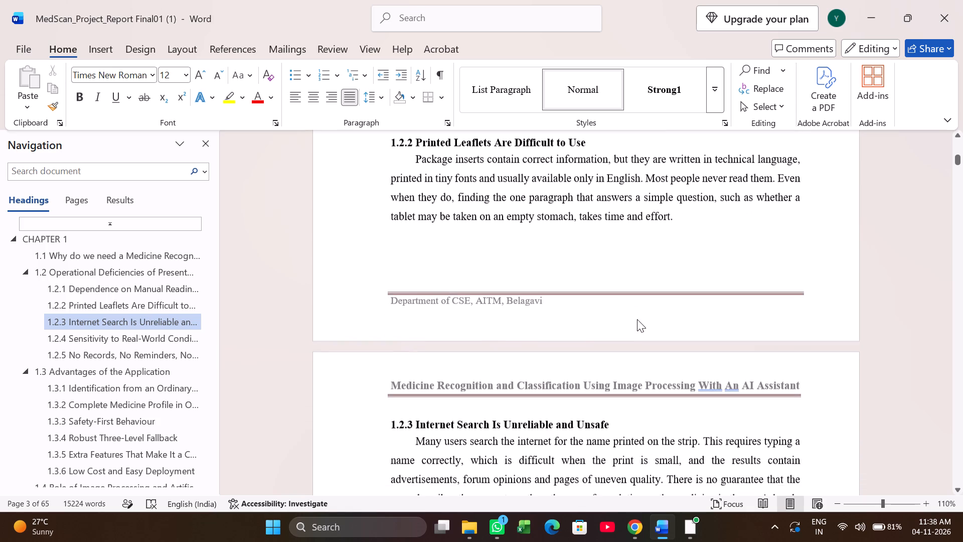
scroll(637, 319, "down", 1)
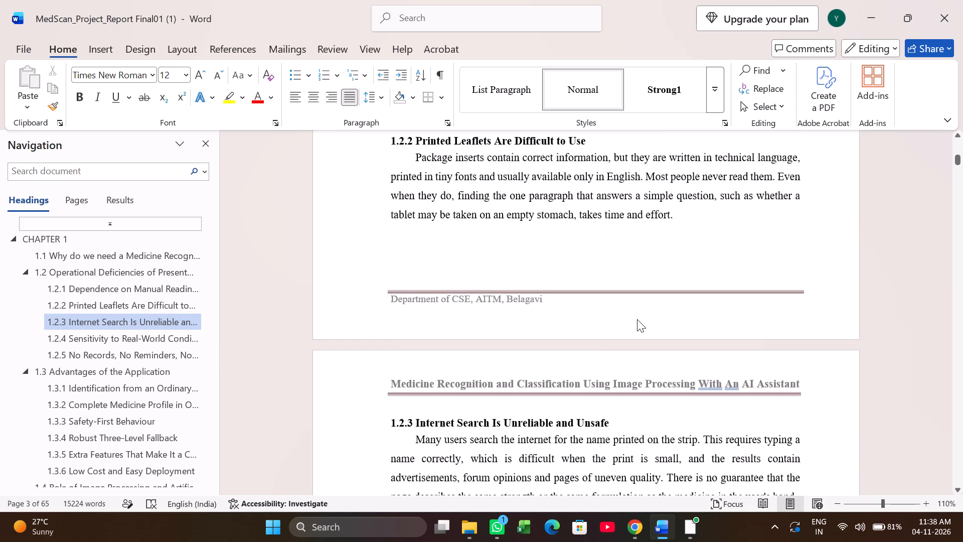
scroll(637, 319, "down", 1)
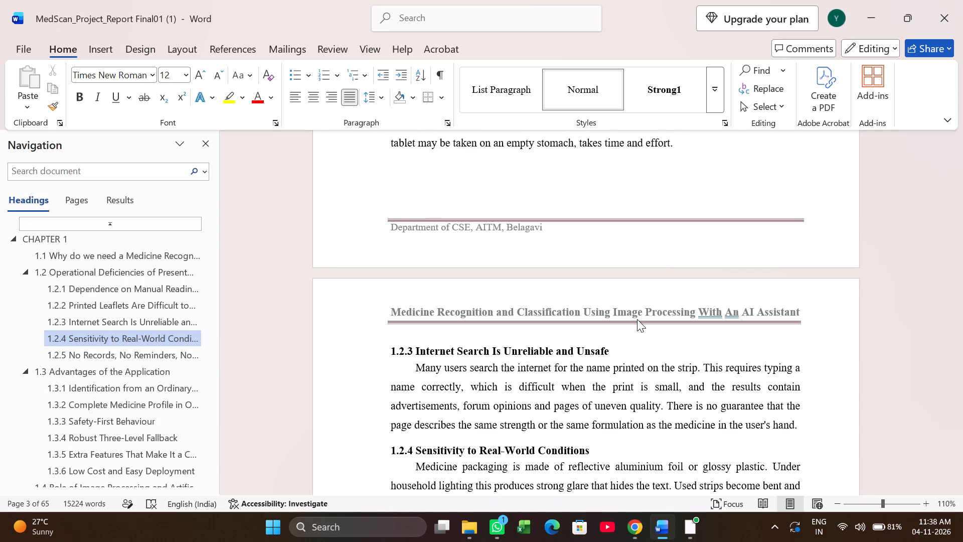
scroll(637, 319, "down", 2)
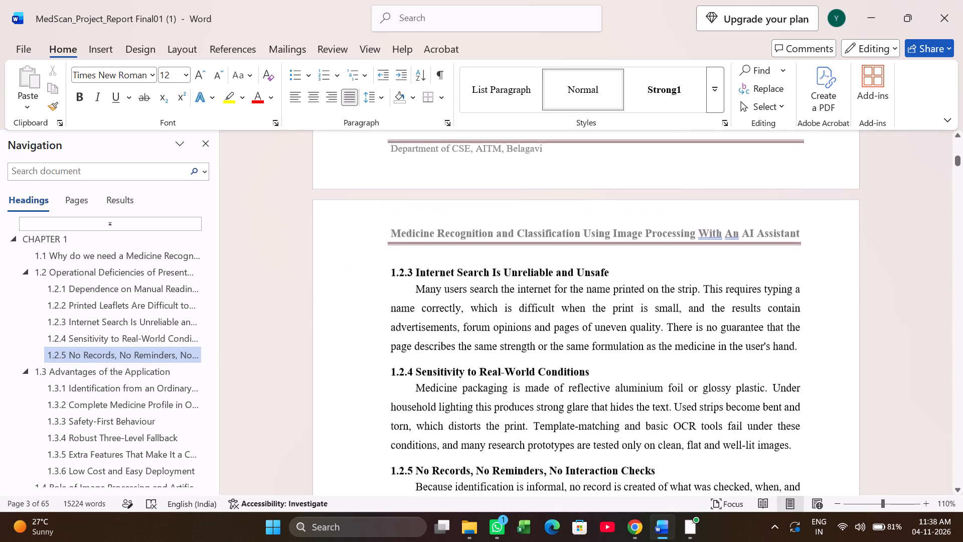
scroll(637, 319, "down", 1)
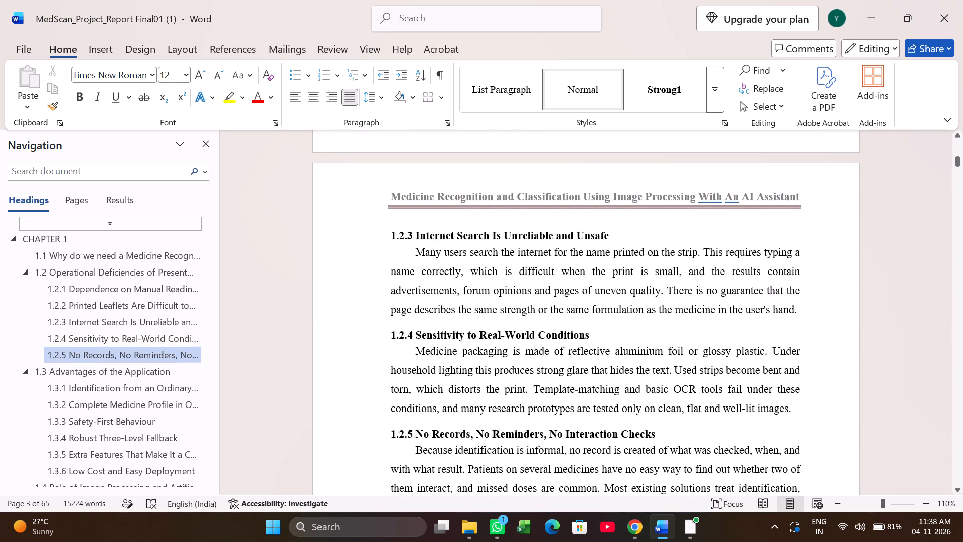
scroll(637, 319, "down", 1)
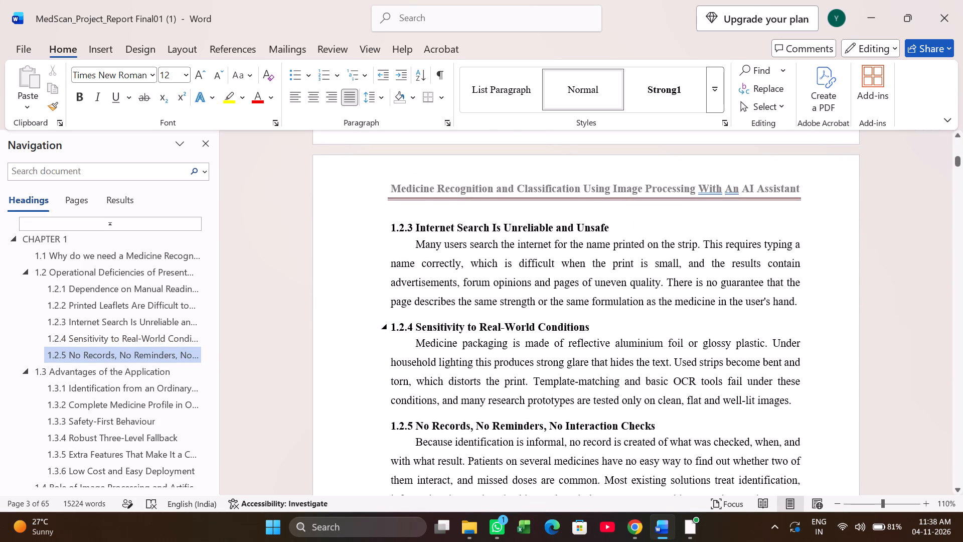
scroll(637, 319, "down", 1)
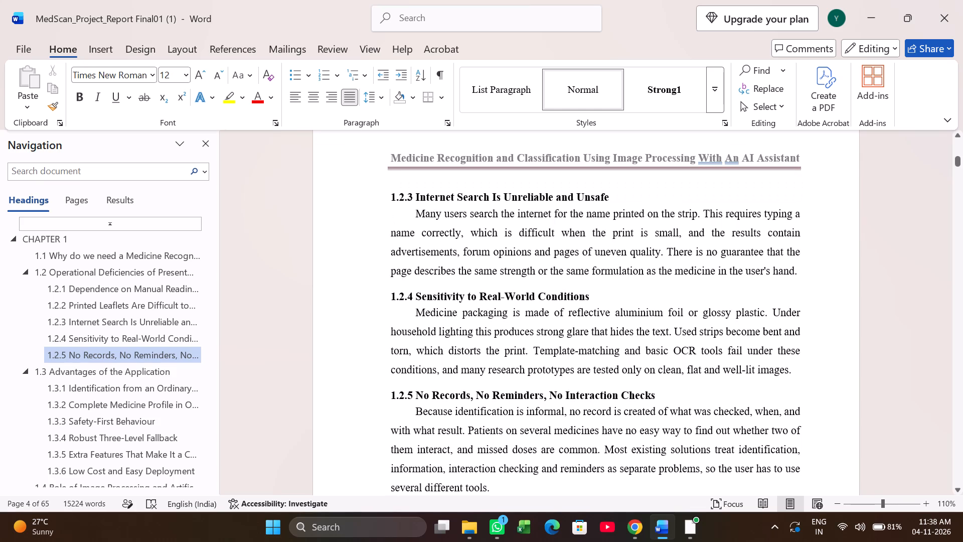
scroll(637, 319, "down", 1)
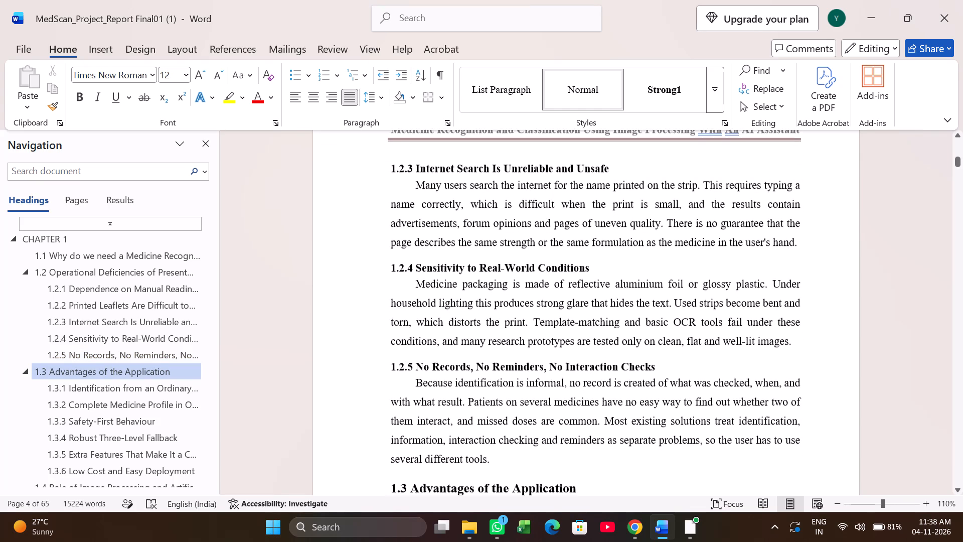
scroll(637, 319, "down", 1)
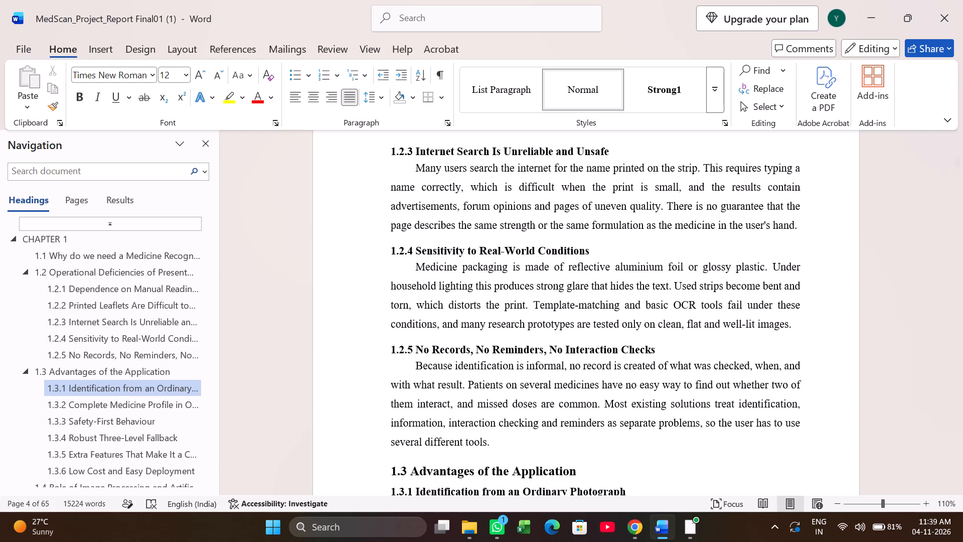
left_click(637, 319)
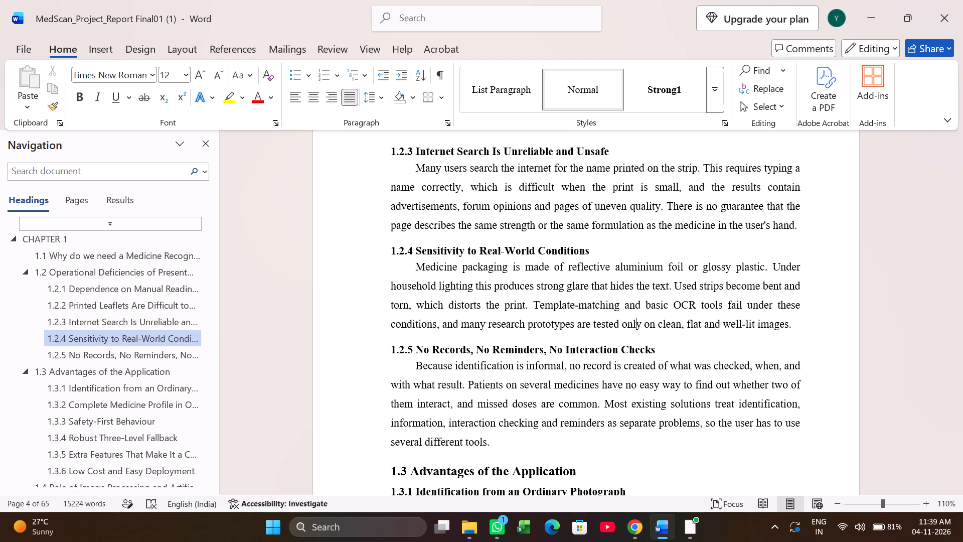
scroll(637, 319, "down", 1)
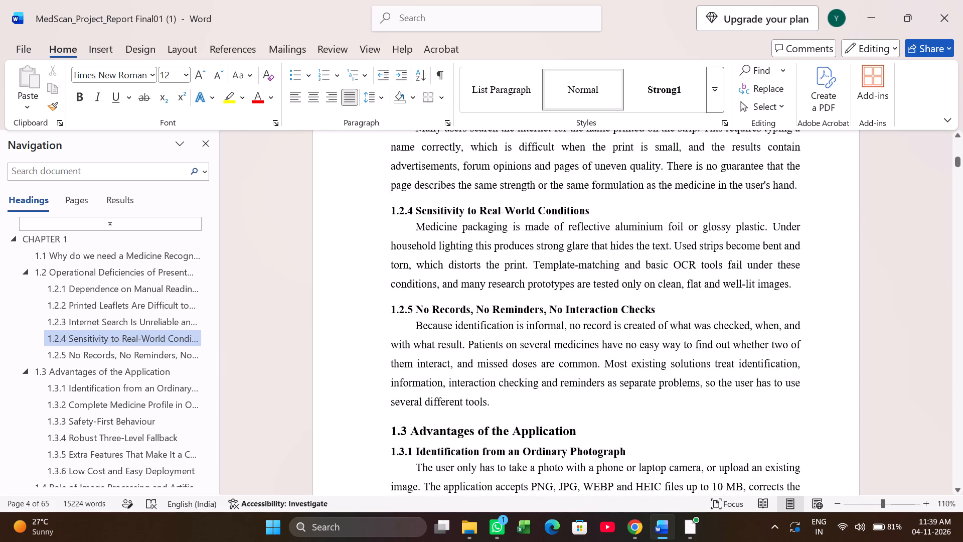
Read section 1.3, Advantages of the Application, covering subsections 1.3.1 to 1.3.3 on photo identification, medicine profile and safety-first behaviour.
scroll(637, 319, "down", 2)
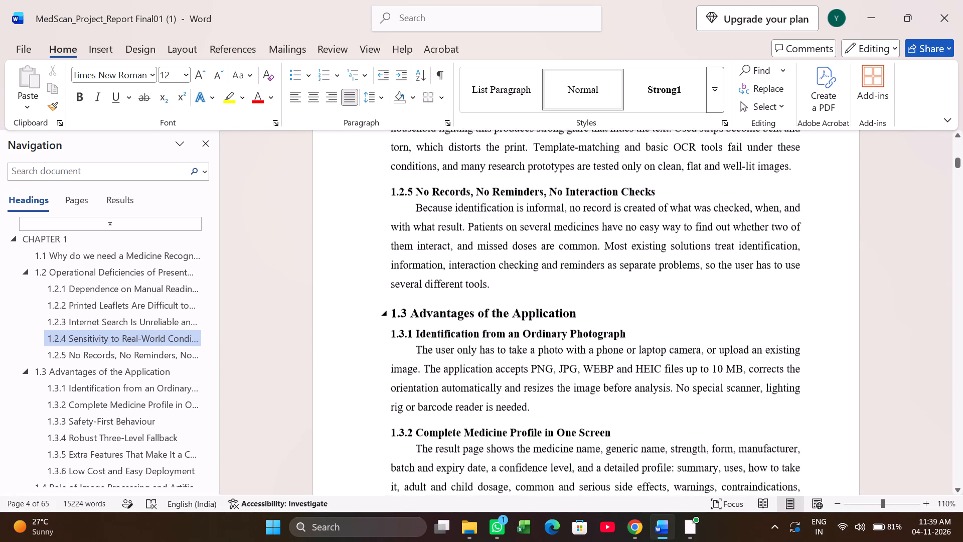
scroll(637, 319, "down", 1)
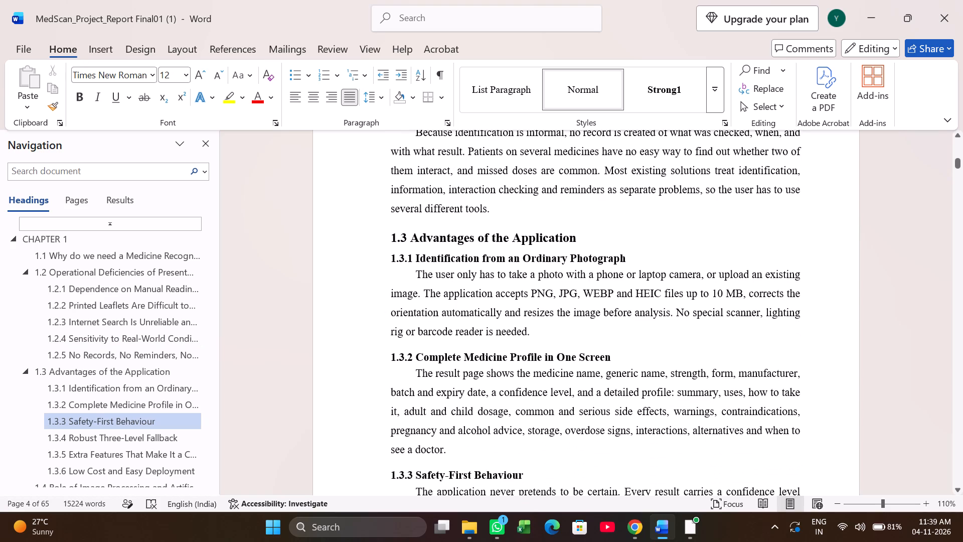
scroll(637, 319, "down", 1)
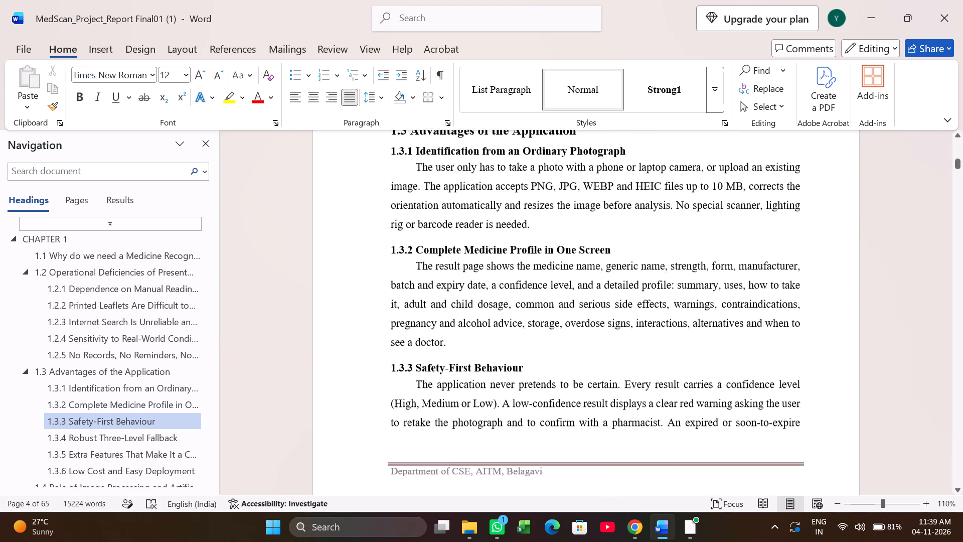
scroll(637, 319, "up", 1)
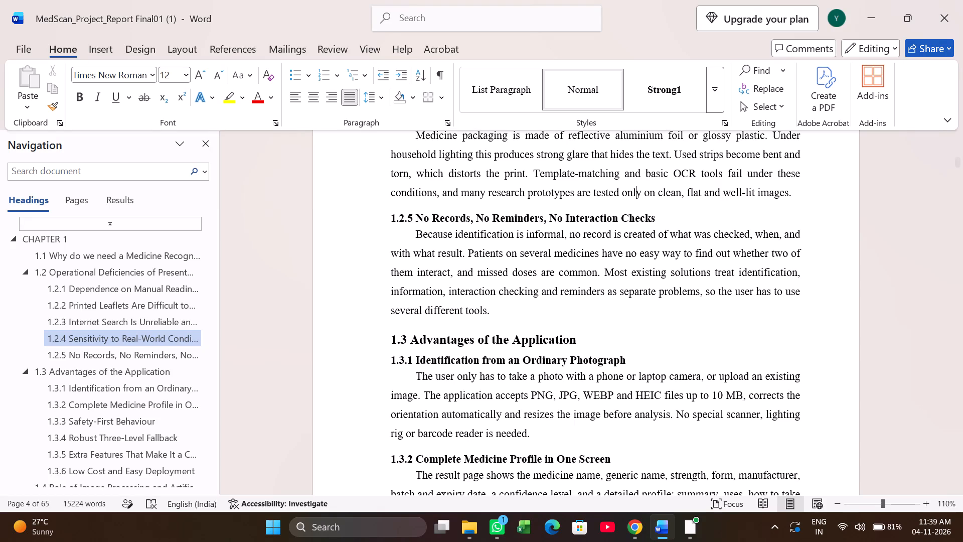
scroll(637, 319, "down", 1)
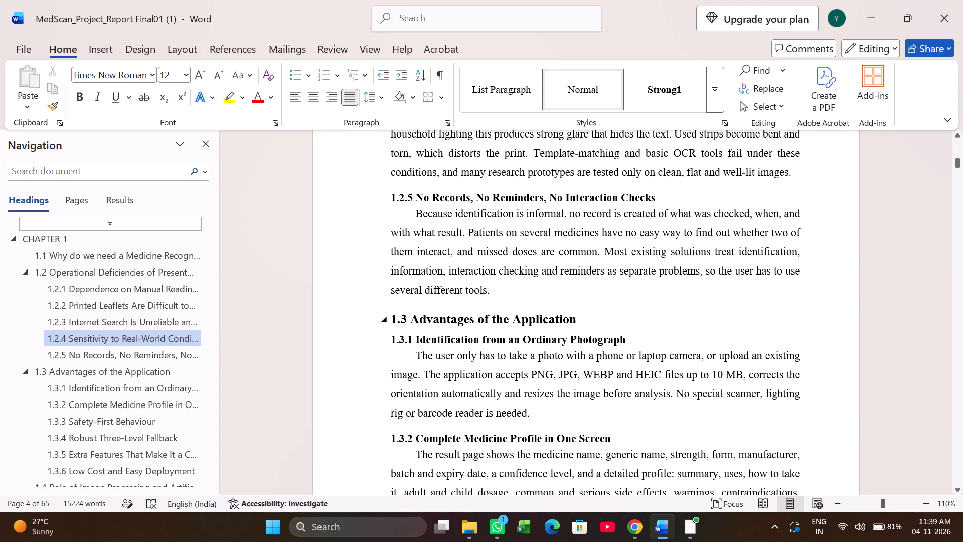
scroll(637, 319, "down", 1)
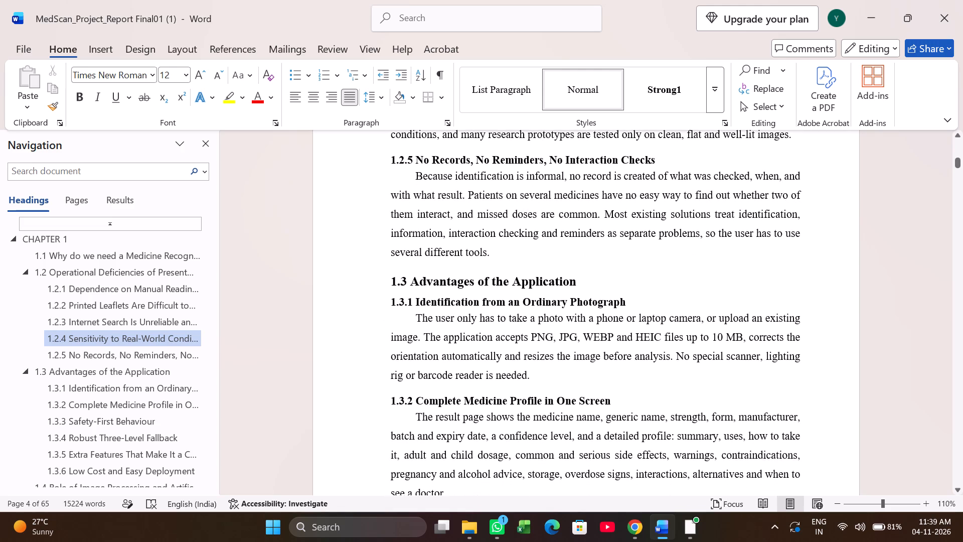
scroll(637, 319, "down", 1)
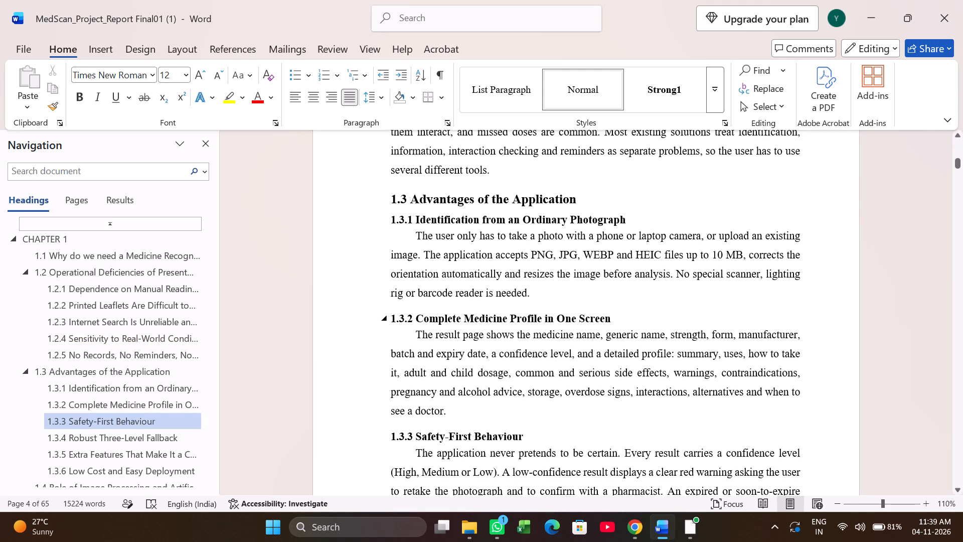
scroll(637, 319, "down", 2)
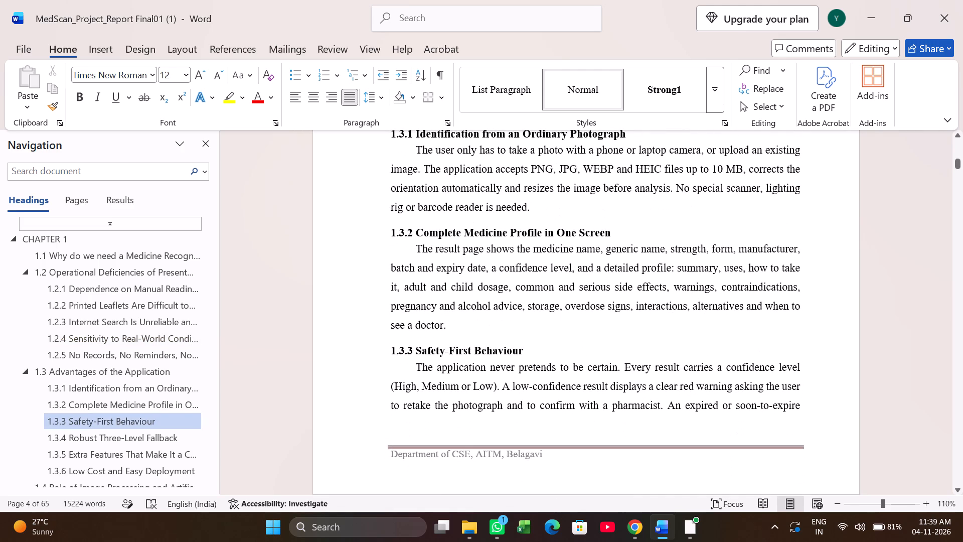
scroll(637, 319, "down", 1)
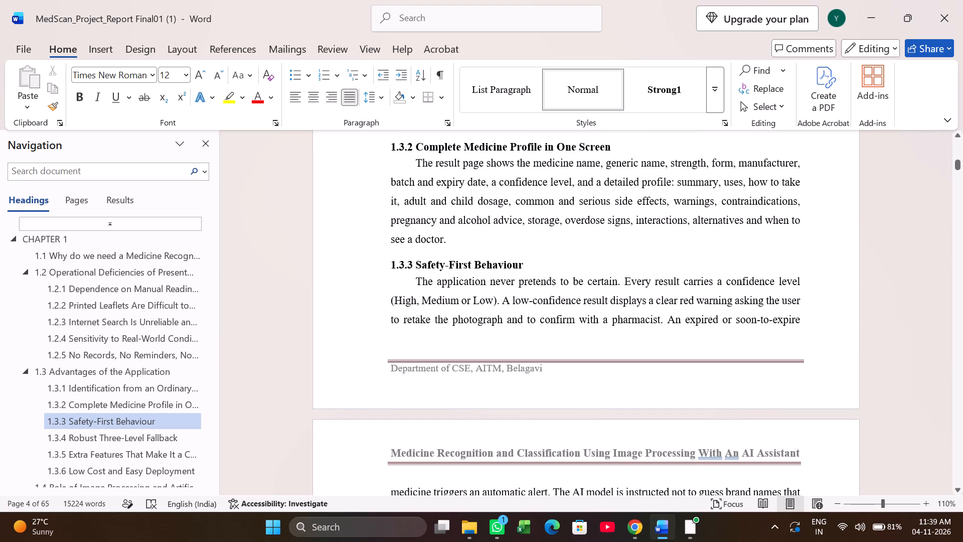
scroll(637, 319, "down", 1)
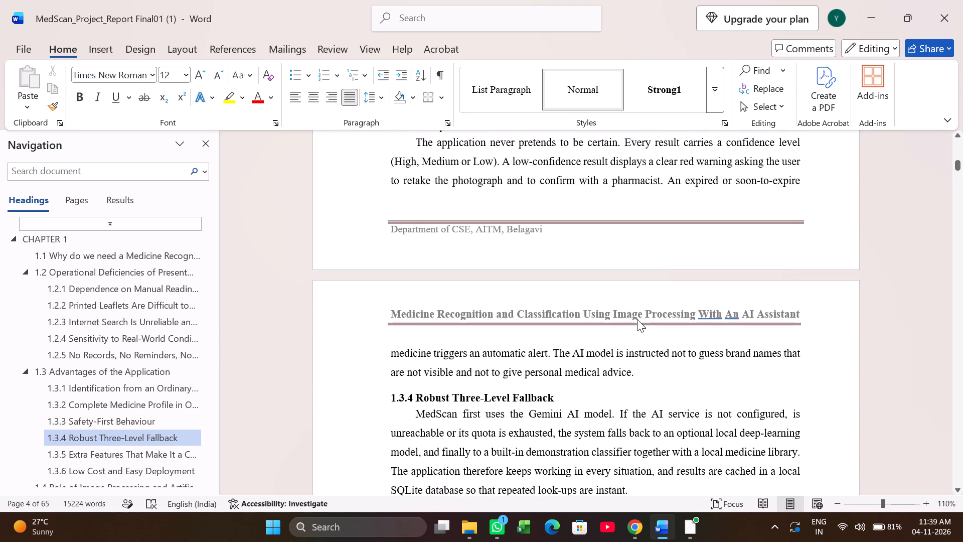
Read subsections 1.3.4 to 1.3.6 and the opening paragraph of section 1.4, Role of Image Processing and Artificial Intelligence.
scroll(637, 319, "down", 1)
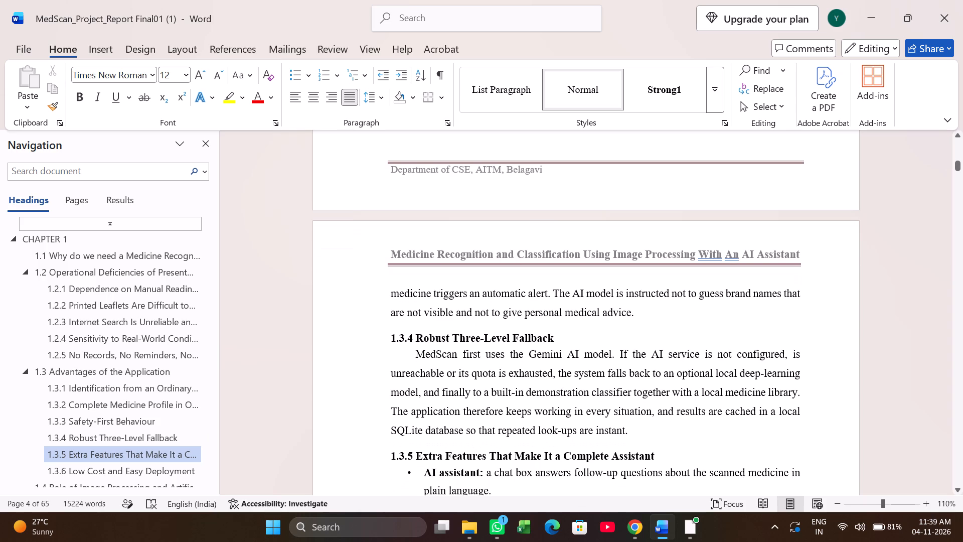
scroll(637, 319, "down", 1)
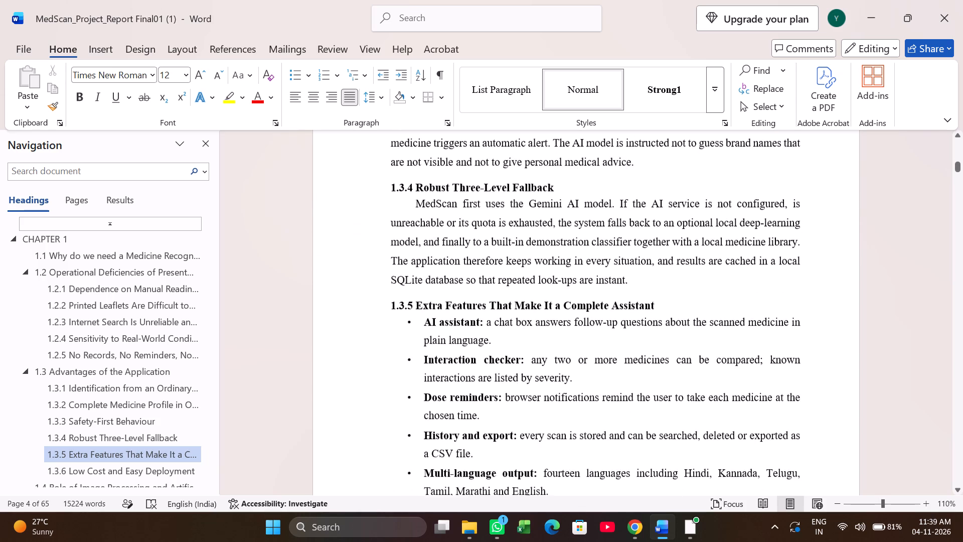
scroll(637, 319, "down", 2)
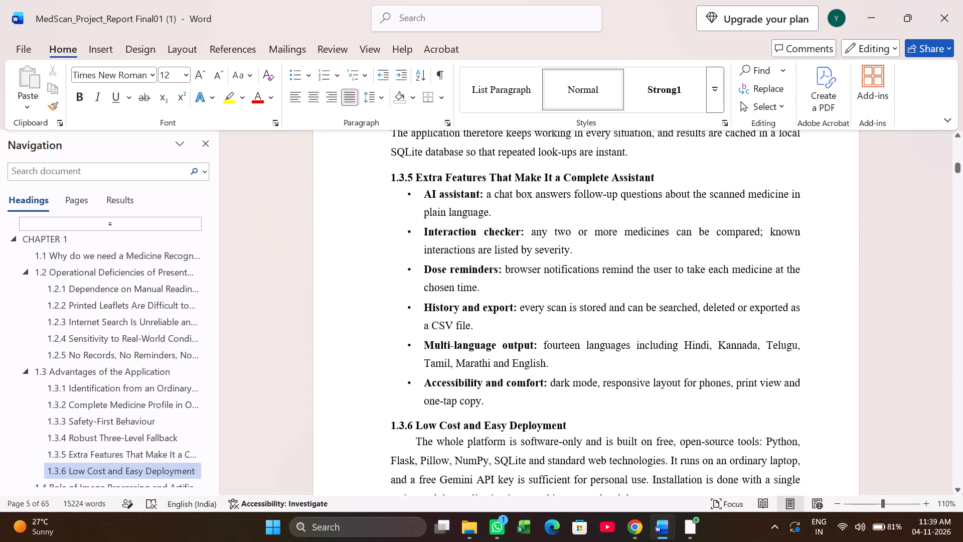
scroll(637, 319, "down", 1)
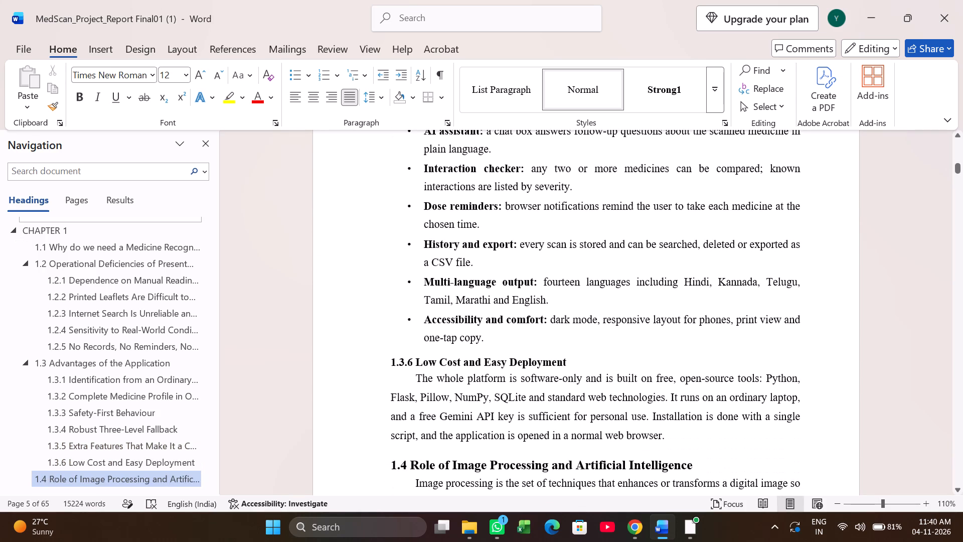
scroll(637, 319, "down", 2)
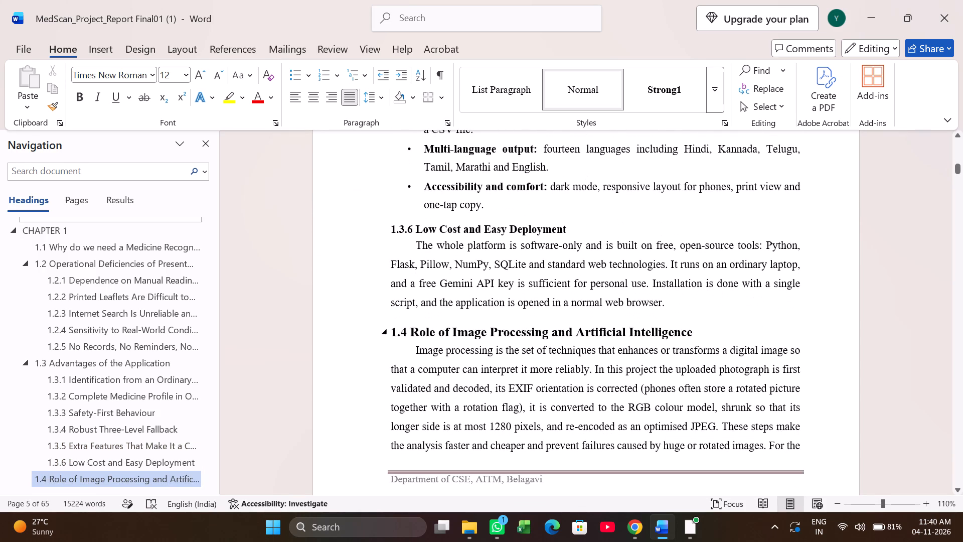
scroll(637, 319, "down", 1)
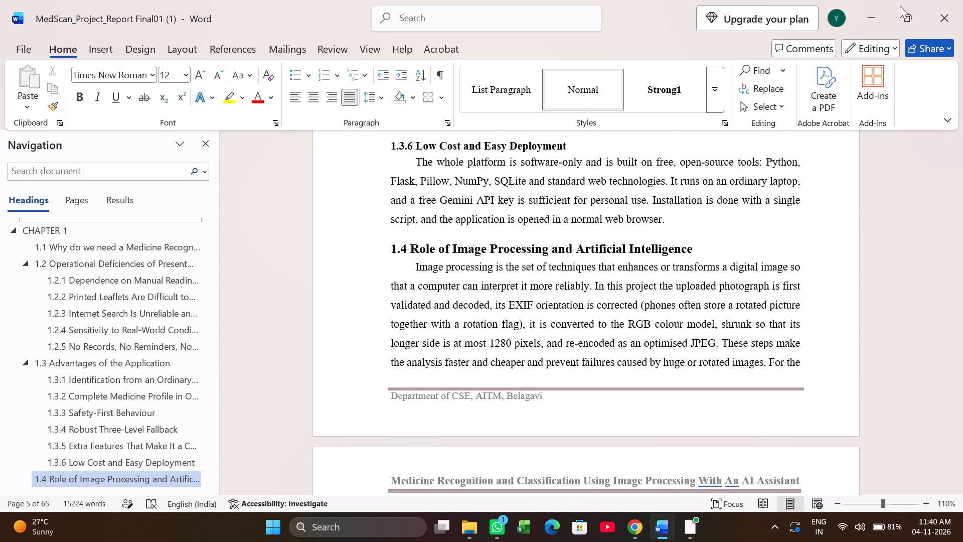
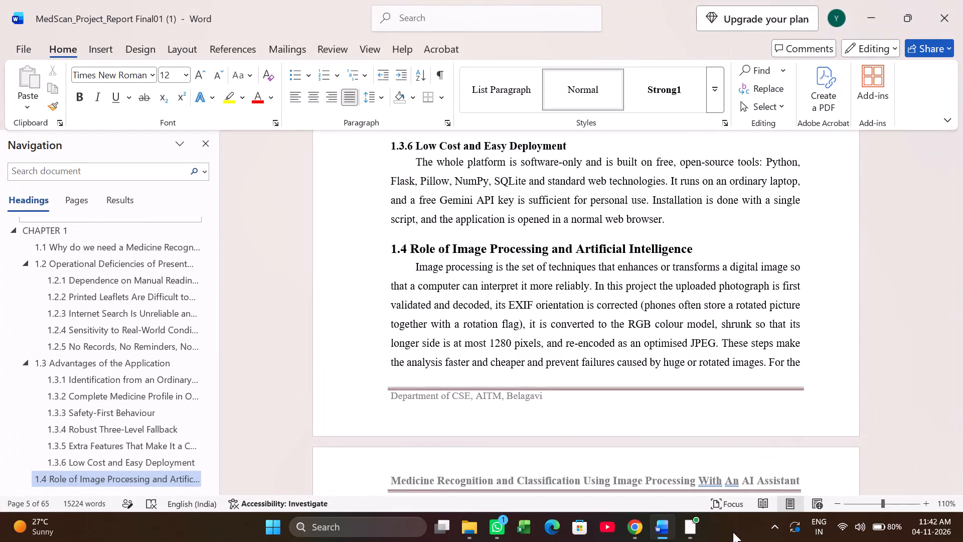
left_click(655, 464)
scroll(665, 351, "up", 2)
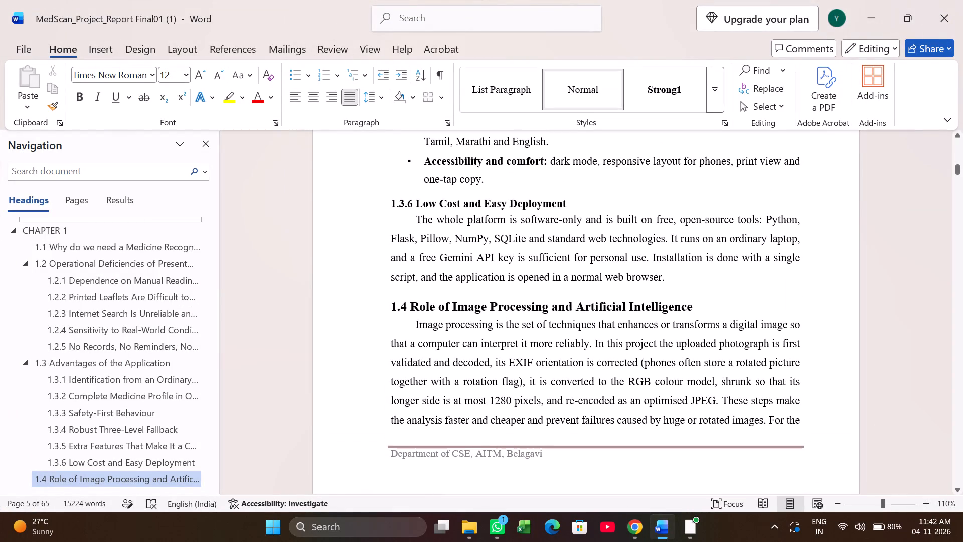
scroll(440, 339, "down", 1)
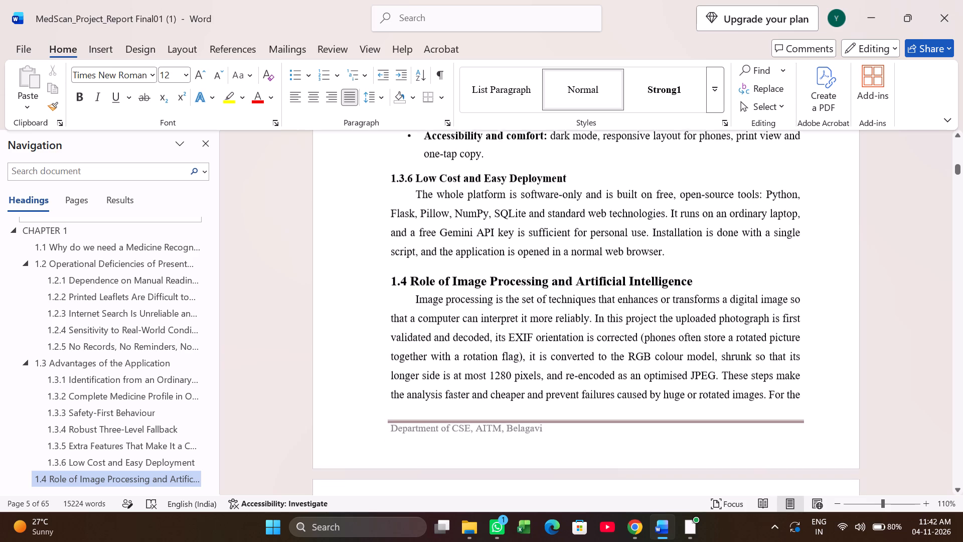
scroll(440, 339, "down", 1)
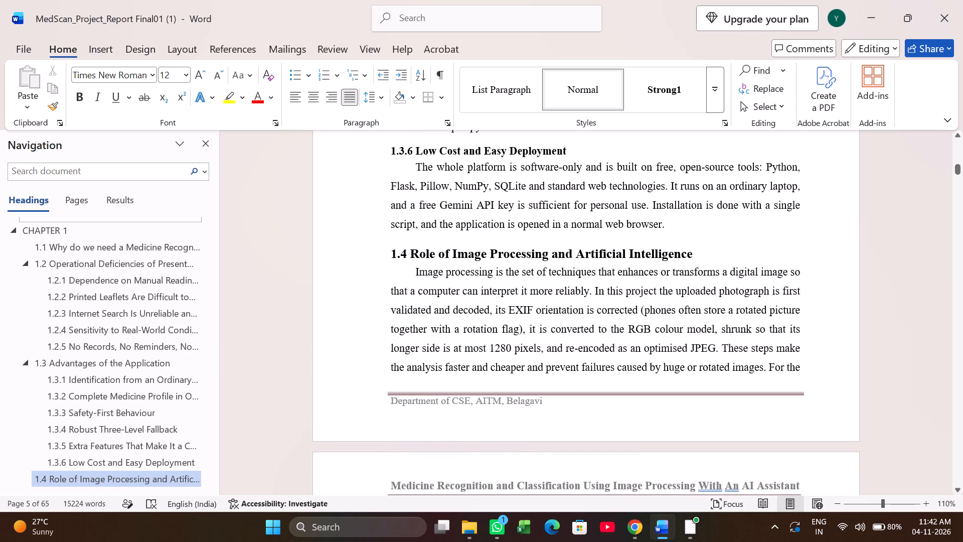
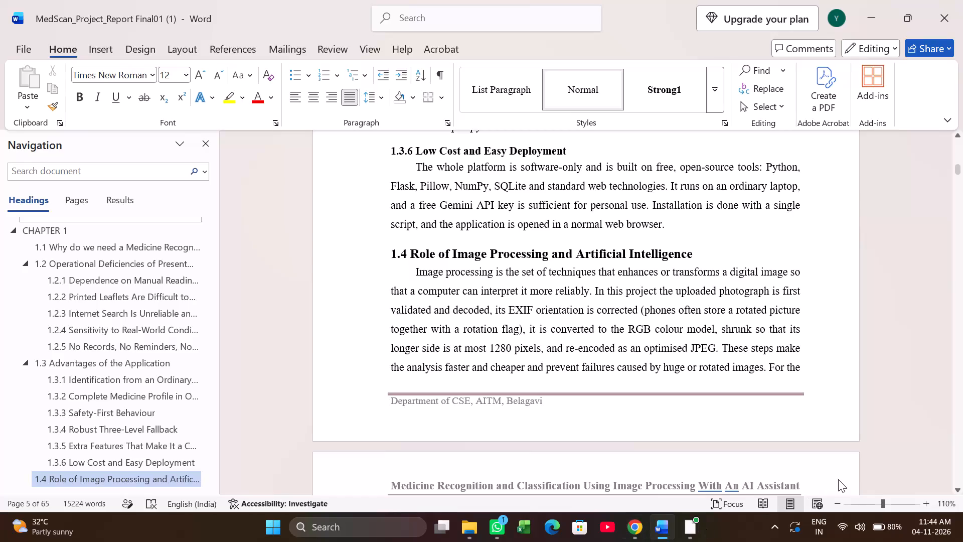
Lower the laptop's display brightness slightly in the Windows quick settings.
left_click(885, 518)
scroll(802, 416, "down", 11)
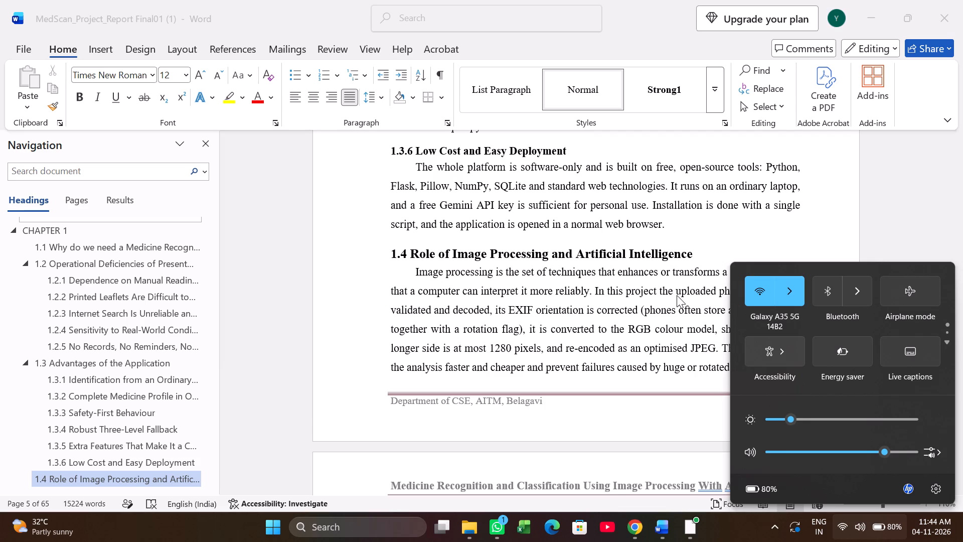
left_click(782, 423)
Proofread section 1.3.5 on extra features and section 1.3.6 on low cost and easy deployment, up to the start of section 1.4.
left_click(609, 217)
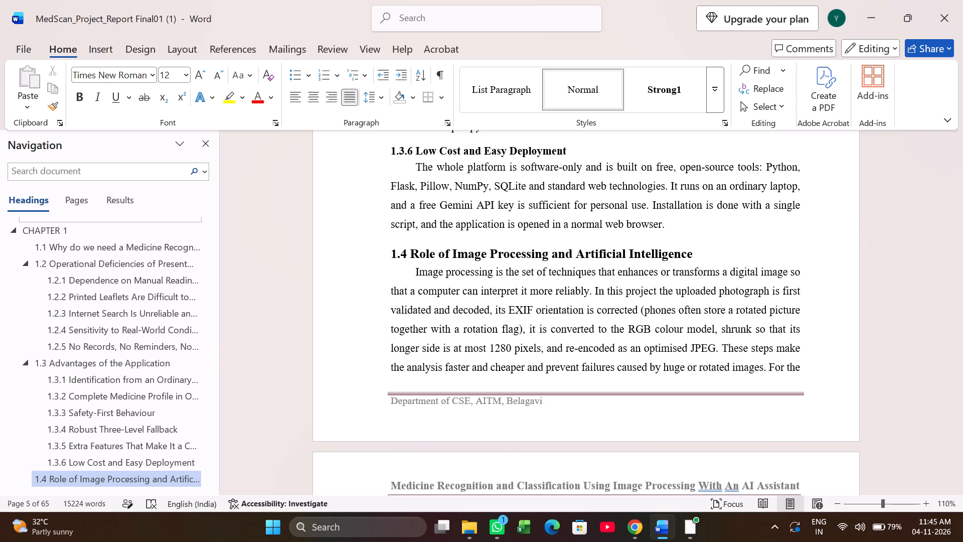
scroll(672, 212, "up", 1)
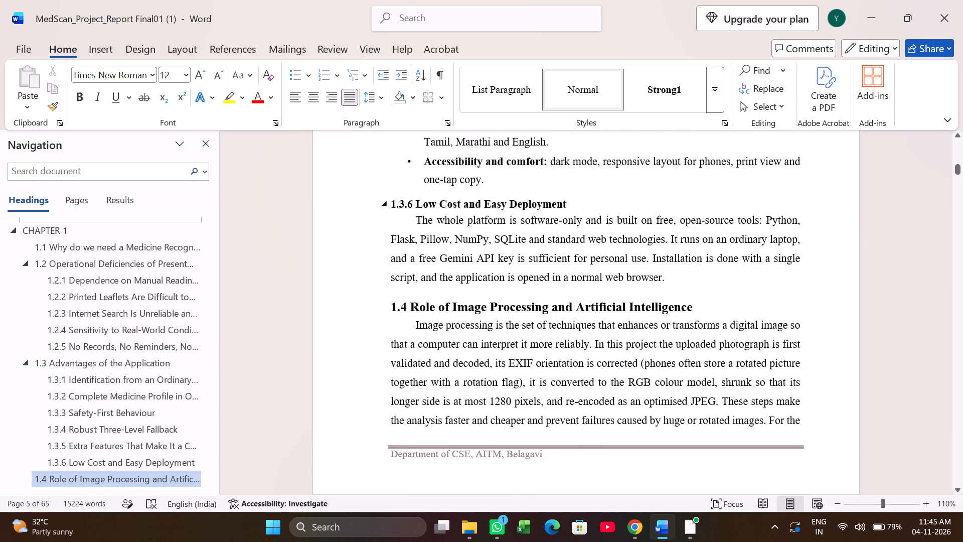
scroll(672, 212, "up", 3)
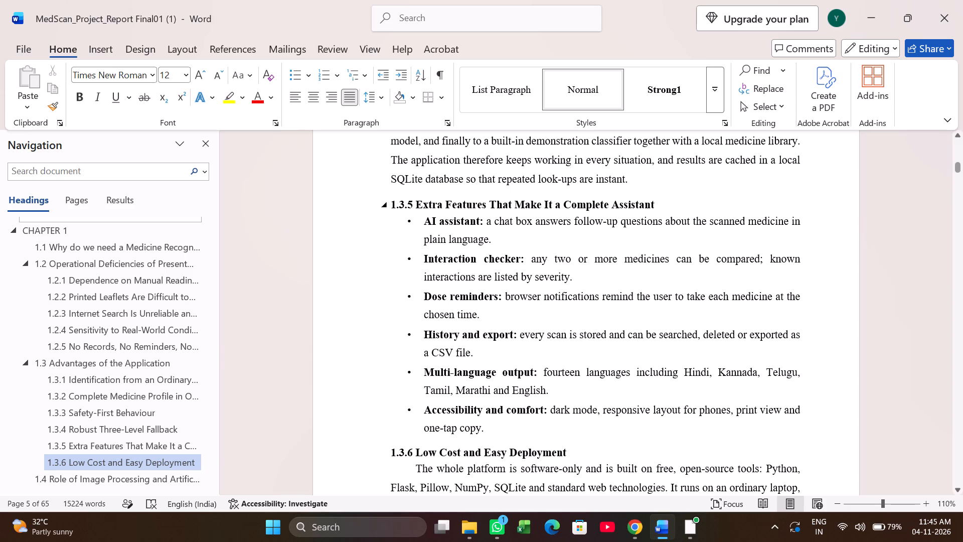
scroll(691, 199, "down", 2)
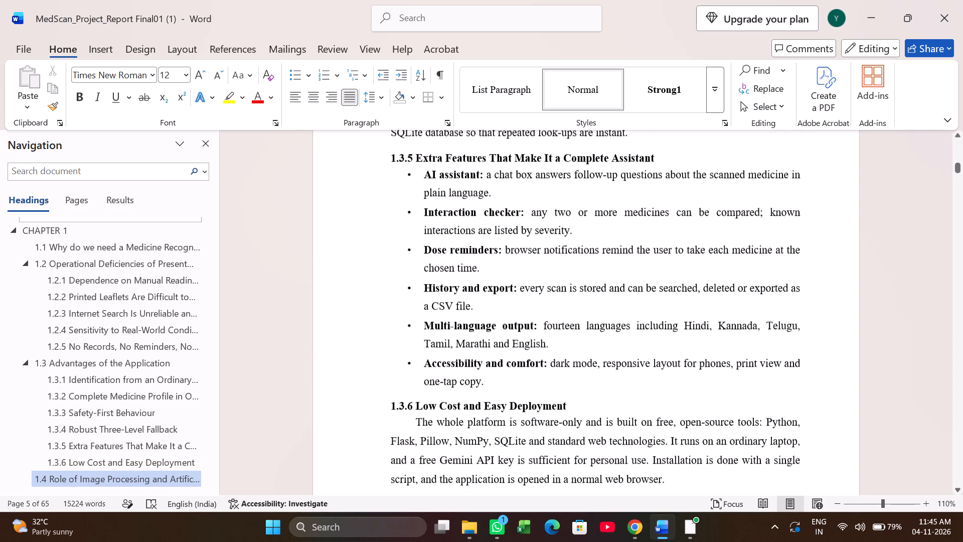
scroll(691, 199, "down", 1)
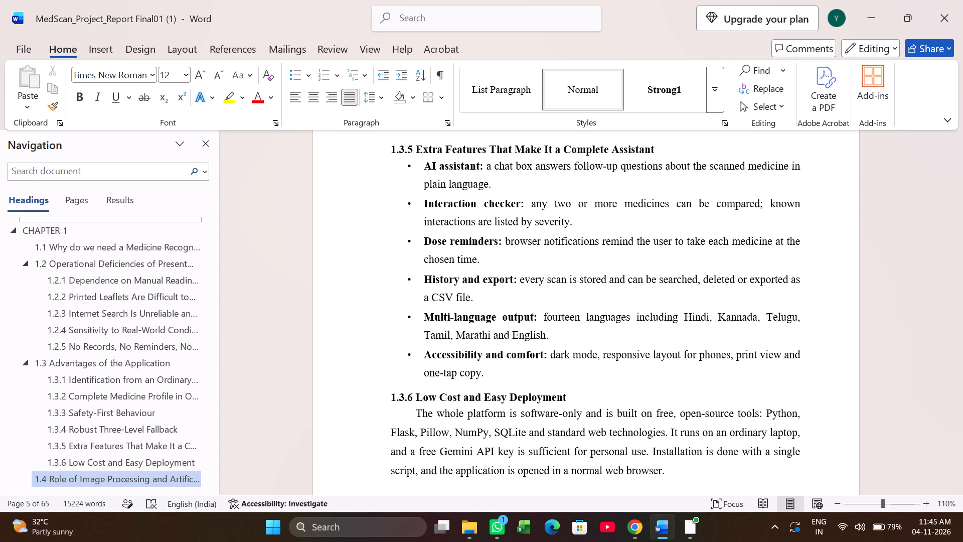
left_click(691, 199)
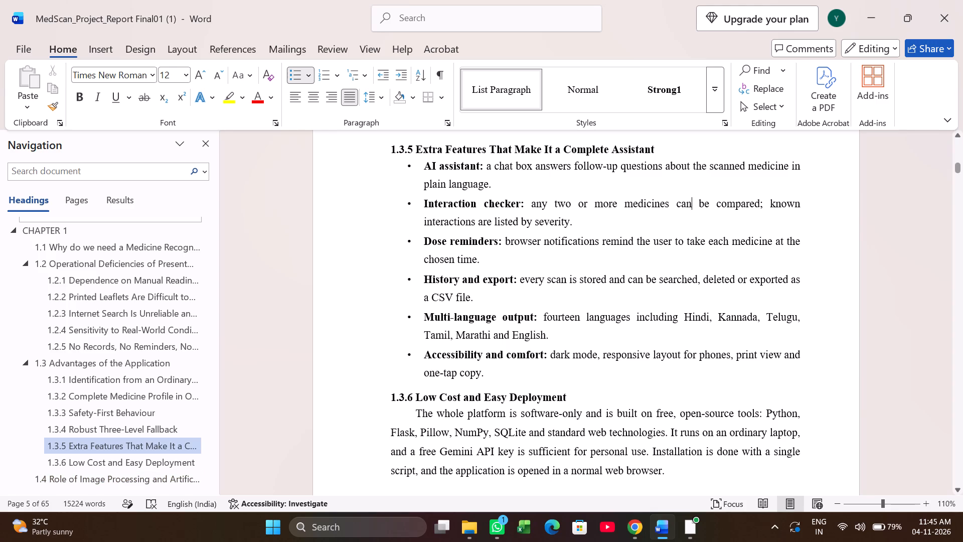
left_click(561, 183)
left_click(676, 147)
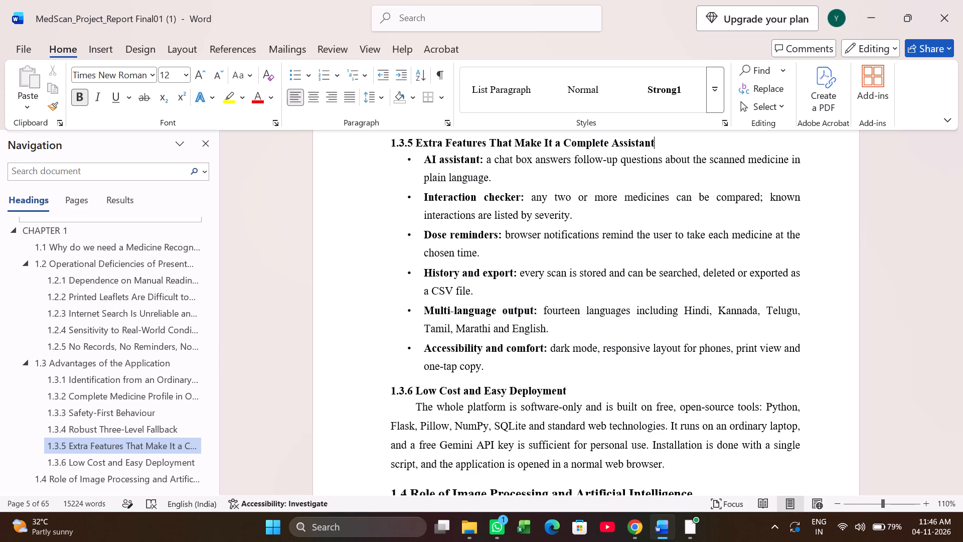
scroll(589, 177, "down", 1)
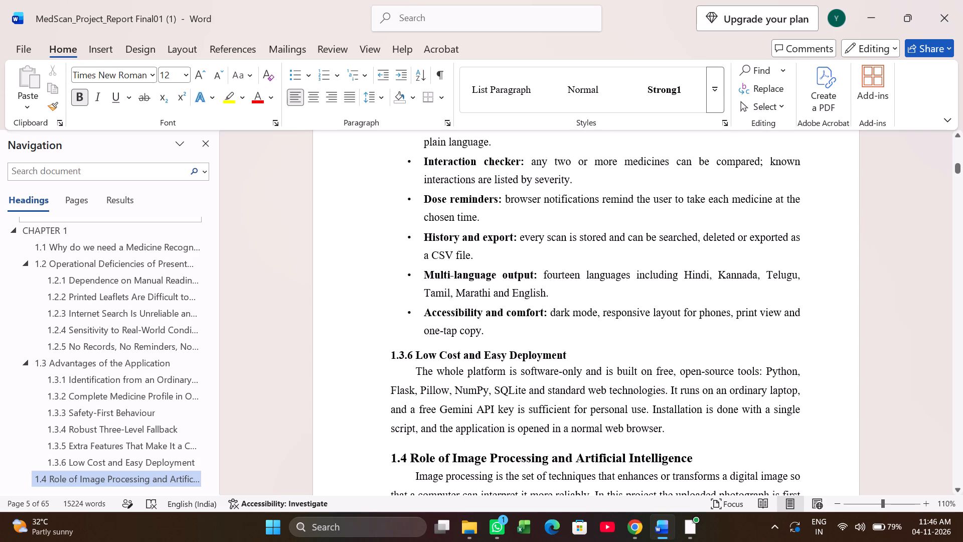
scroll(589, 177, "down", 1)
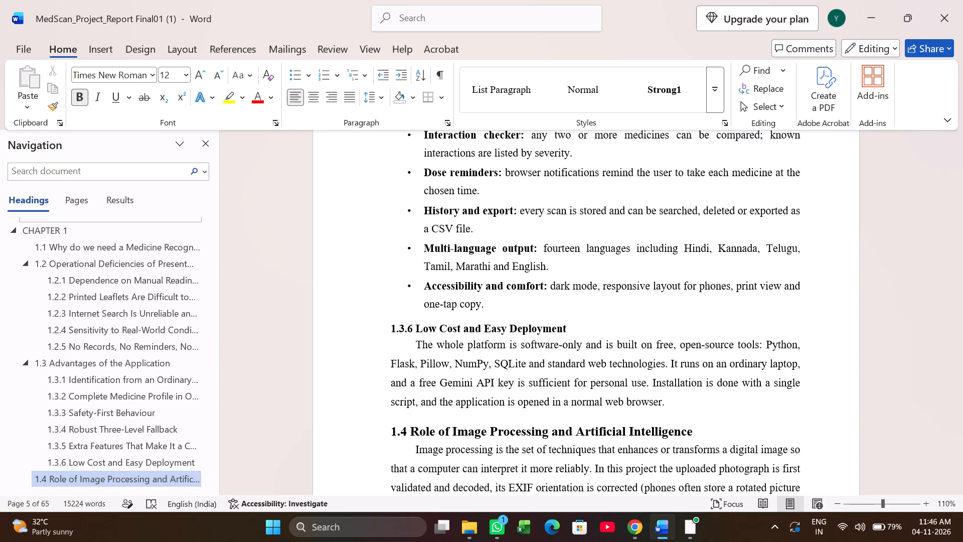
left_click(589, 177)
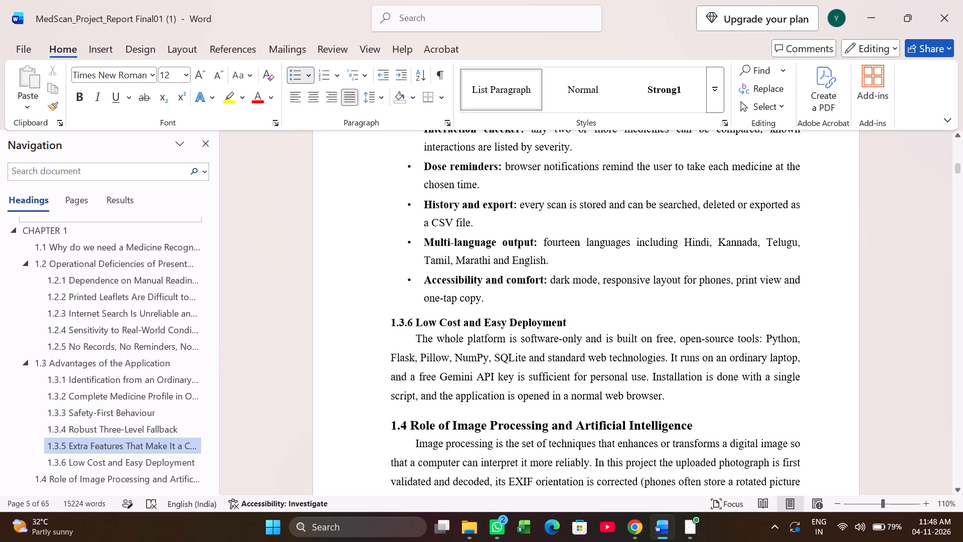
Turn on Night light in the Windows display settings and return to the report.
left_click(884, 533)
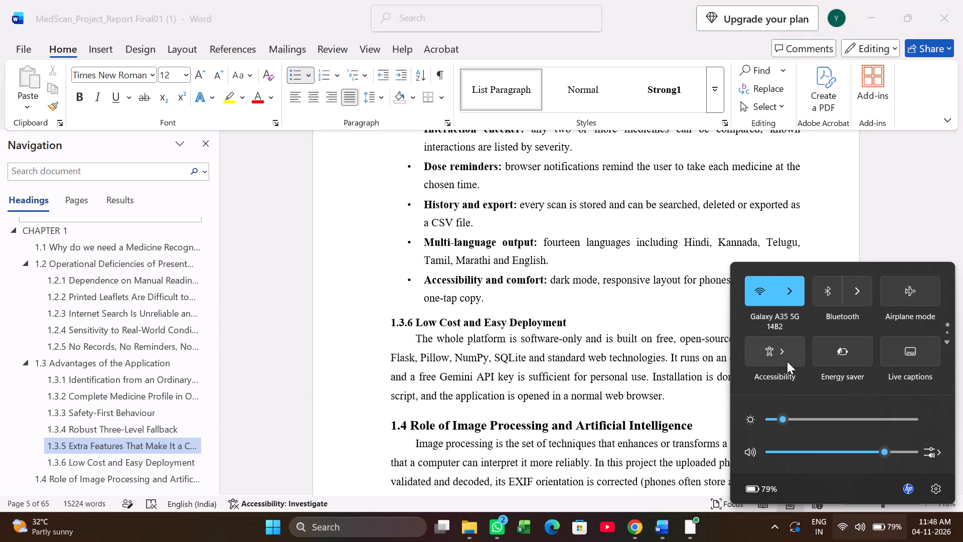
scroll(787, 361, "down", 2)
left_click(774, 302)
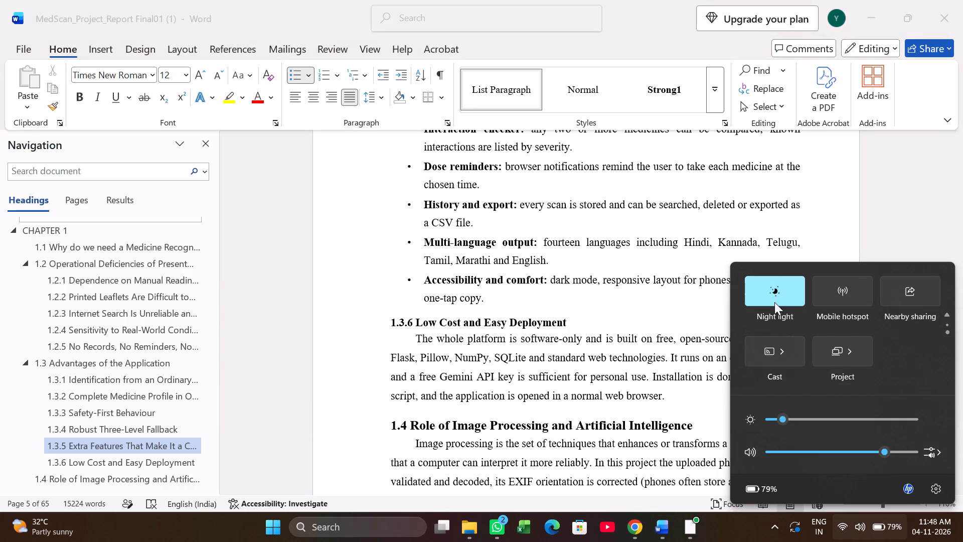
left_click(690, 293)
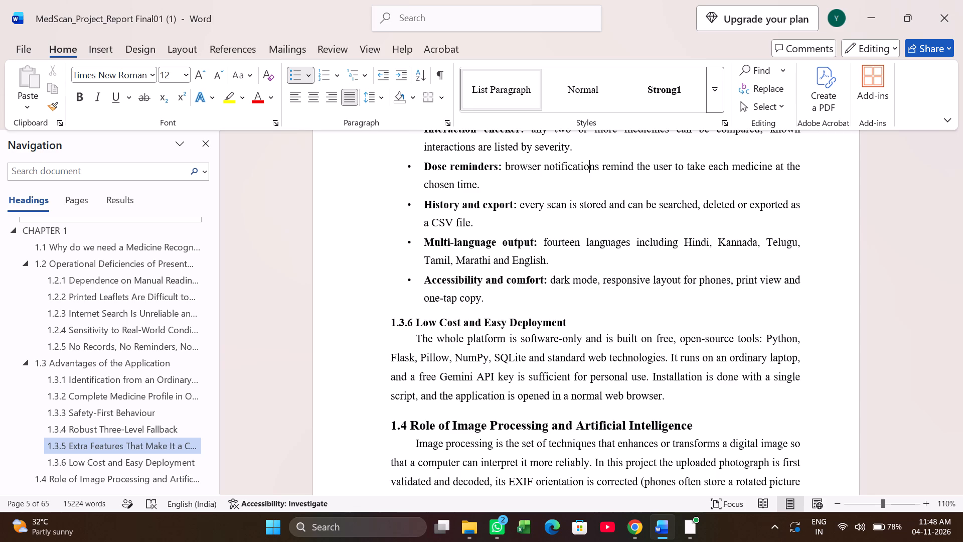
Reread section 1.3.5, Extra Features That Make It a Complete Assistant, from its first bullet on the AI assistant.
scroll(690, 293, "up", 1)
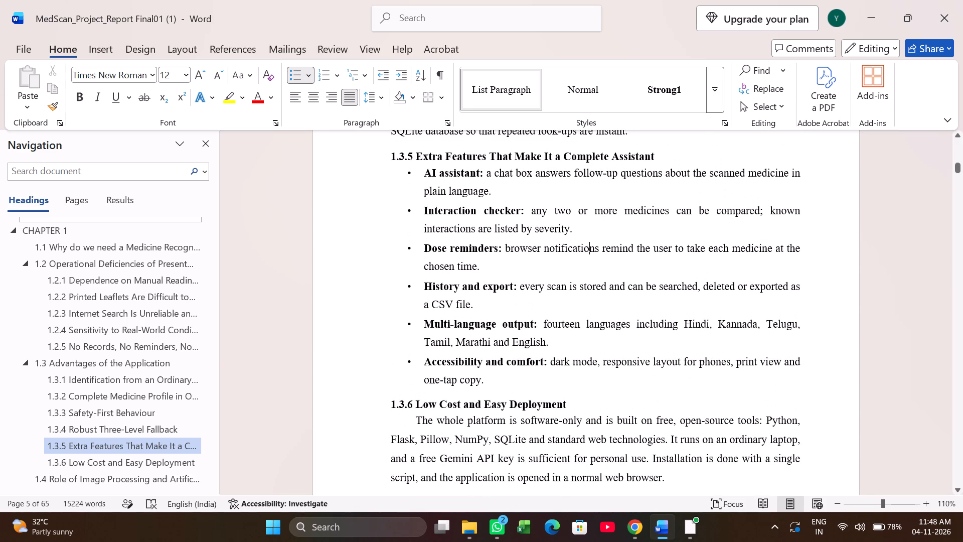
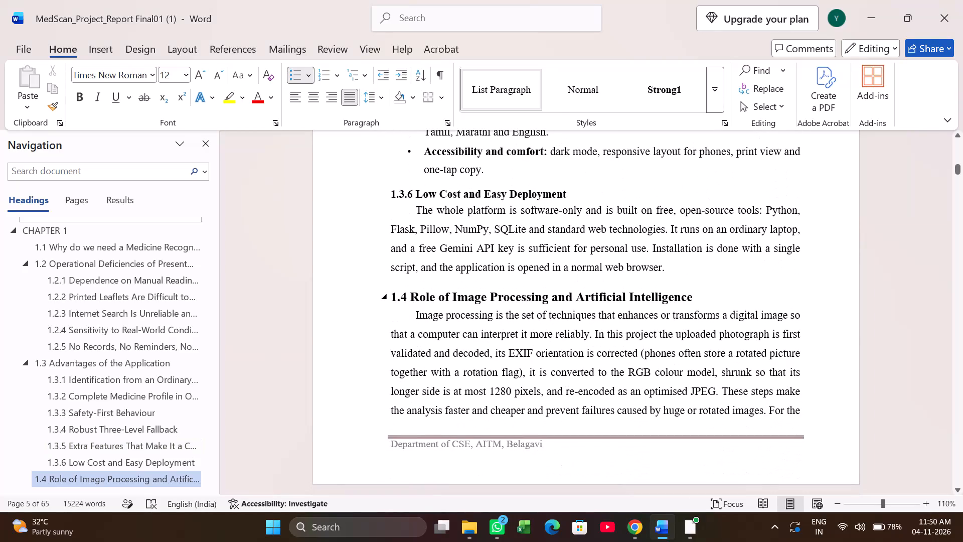
Recheck sections 1.3.5 and 1.3.6, and read section 1.4 on the role of image processing and artificial intelligence.
scroll(690, 293, "up", 1)
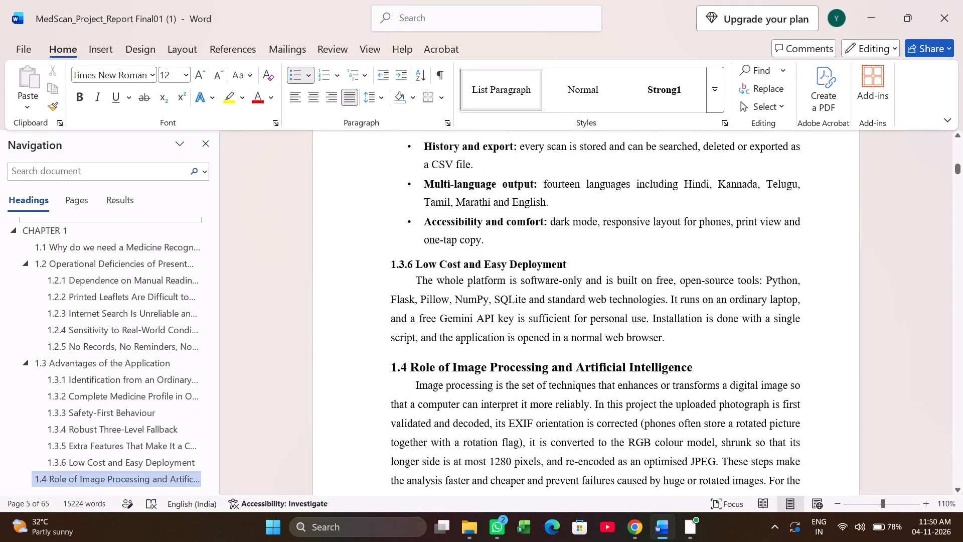
scroll(690, 293, "down", 1)
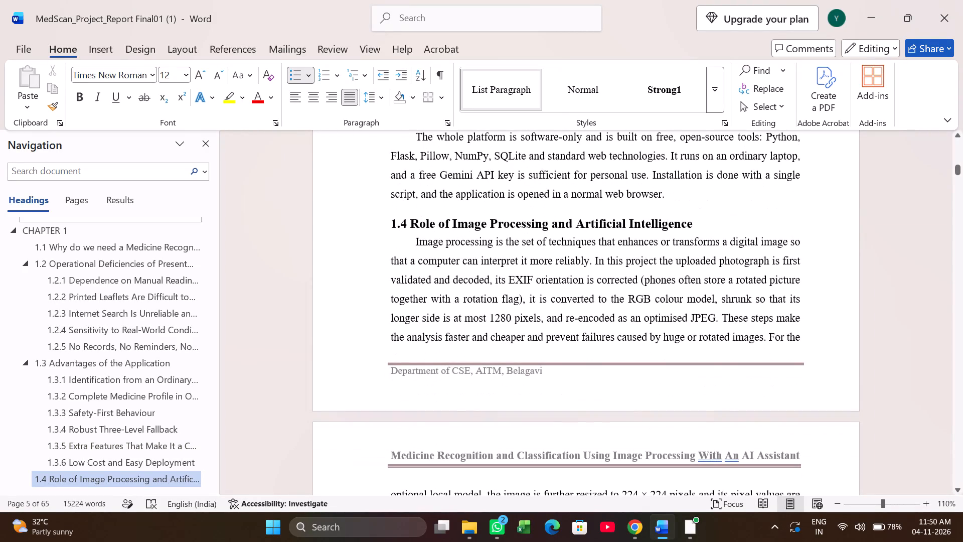
scroll(690, 293, "down", 1)
scroll(690, 293, "up", 1)
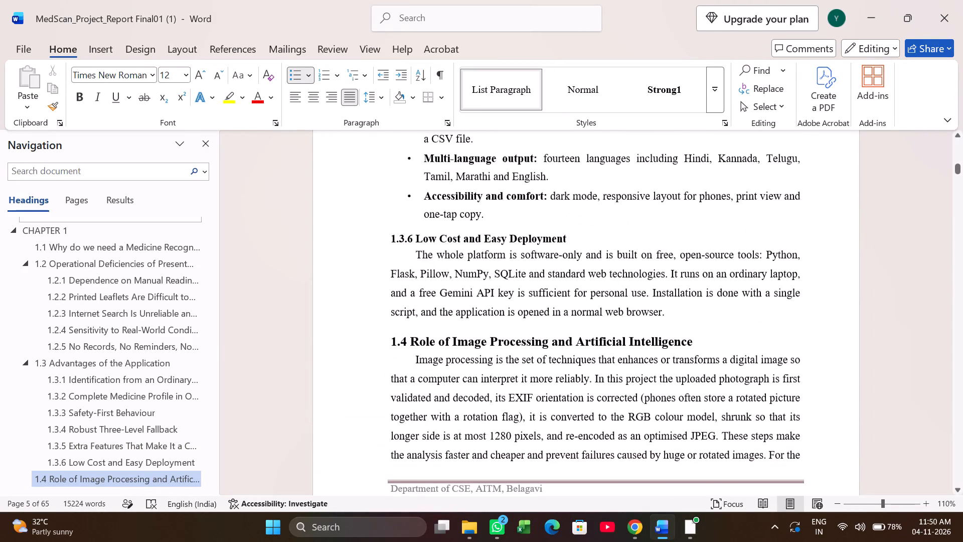
scroll(690, 293, "up", 2)
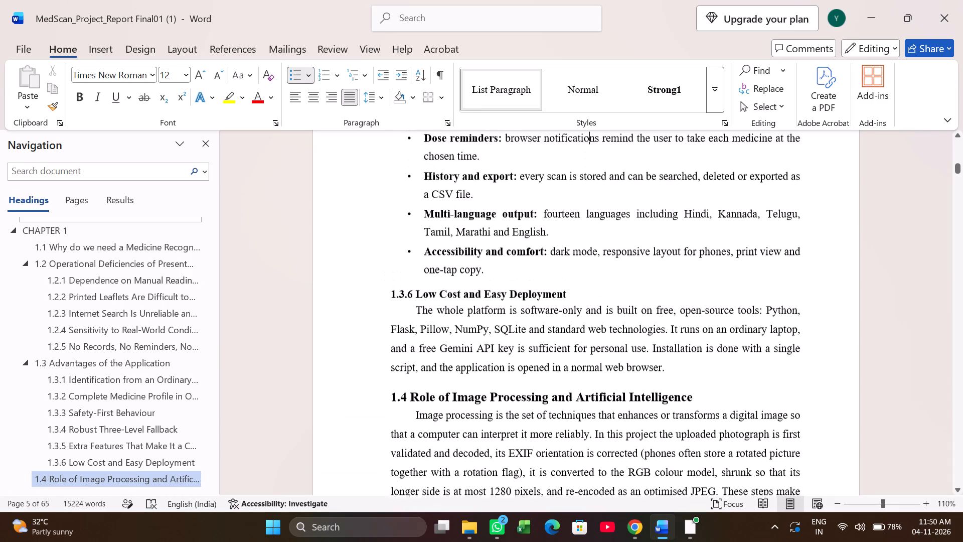
scroll(690, 293, "up", 1)
scroll(690, 293, "down", 2)
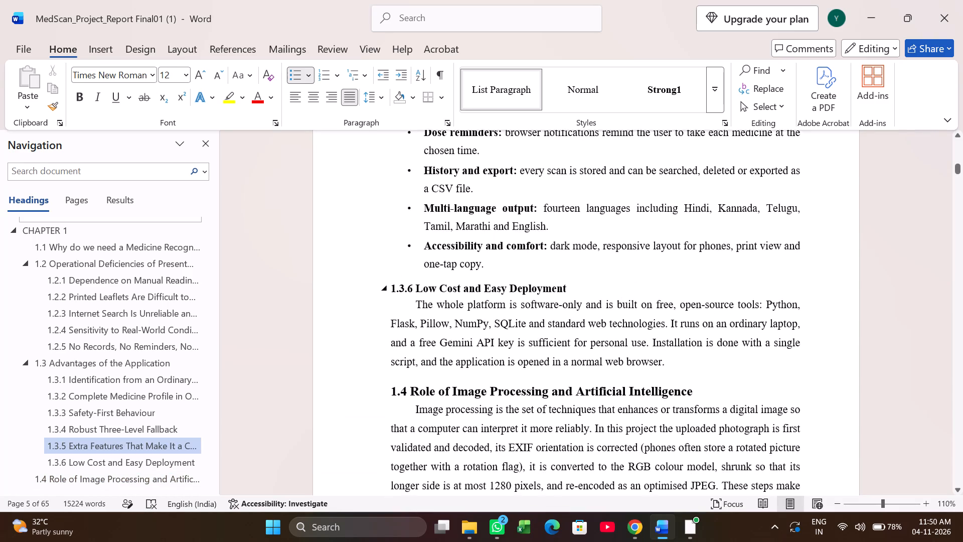
scroll(690, 293, "down", 1)
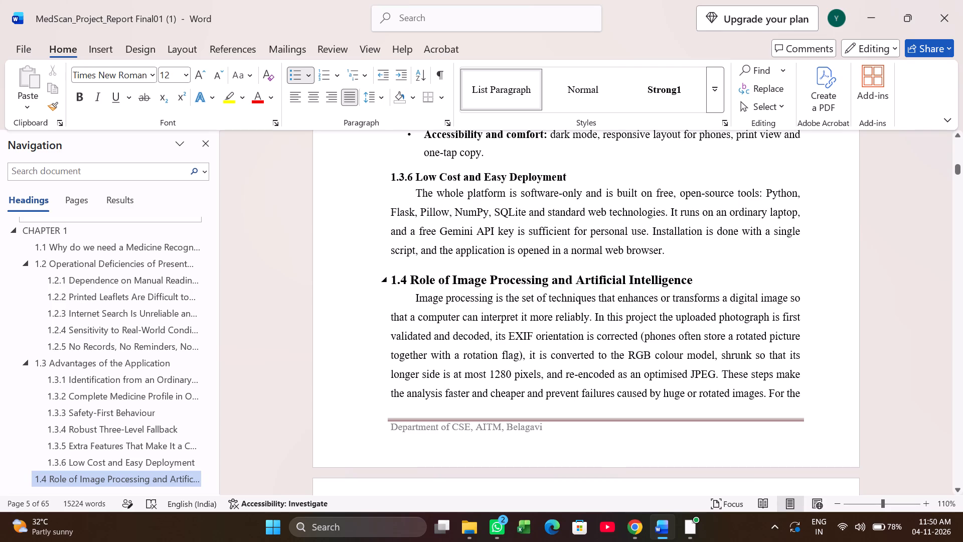
scroll(493, 268, "down", 2)
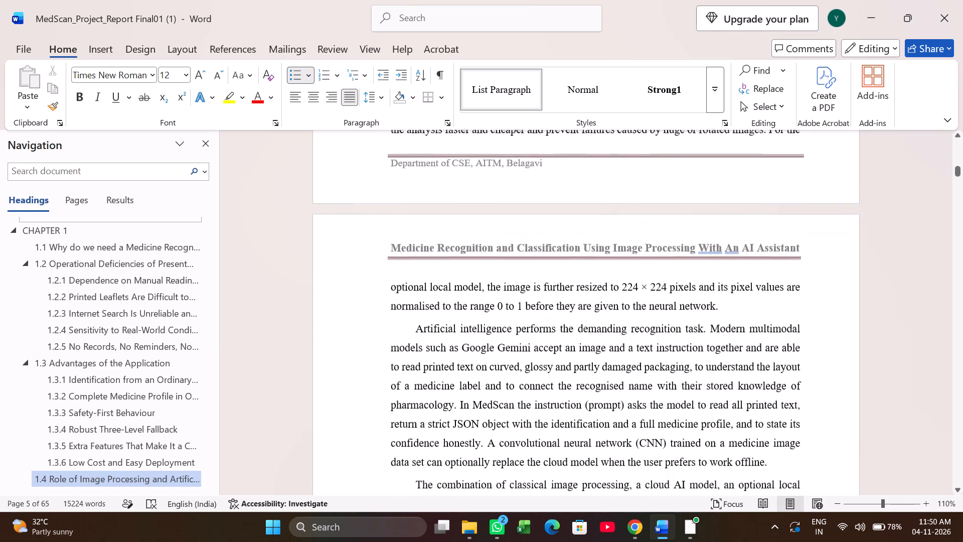
scroll(493, 268, "down", 2)
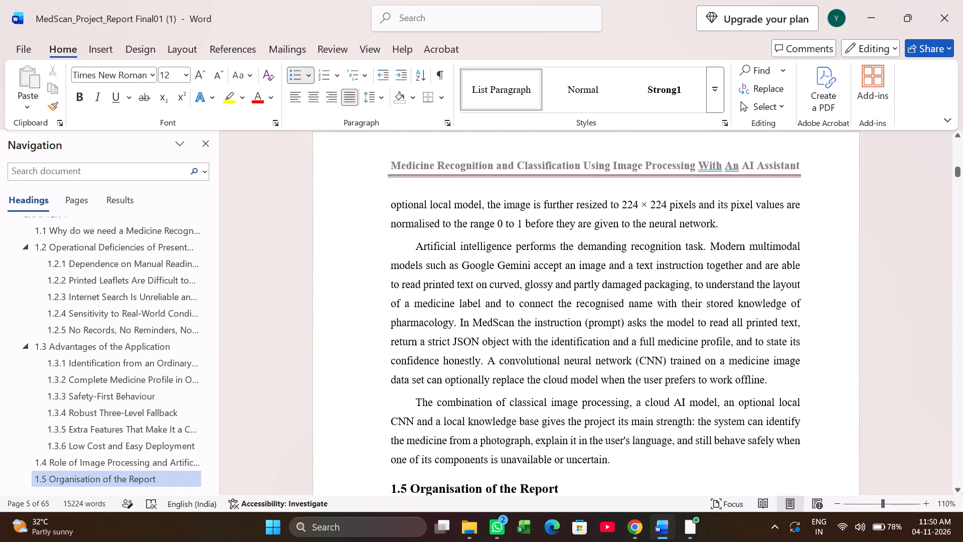
Review section 1.5 with Table 1.1 on the report's organisation, and compare it with the opening of Chapter 2.
scroll(493, 268, "down", 2)
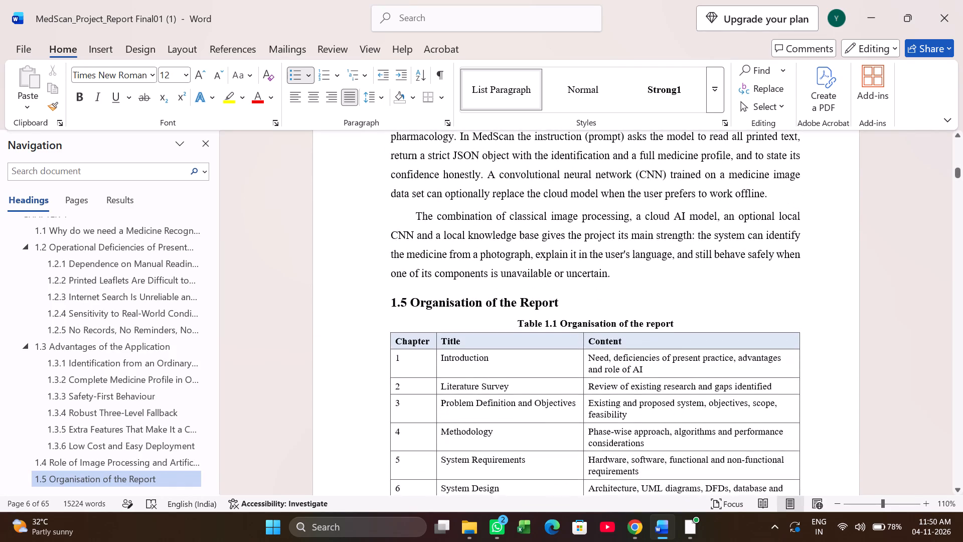
scroll(493, 268, "down", 1)
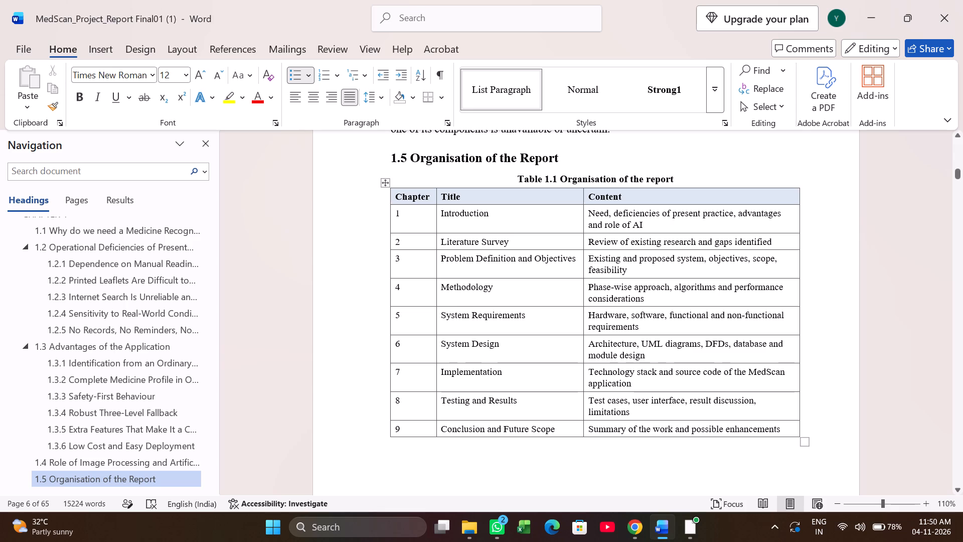
scroll(562, 345, "down", 3)
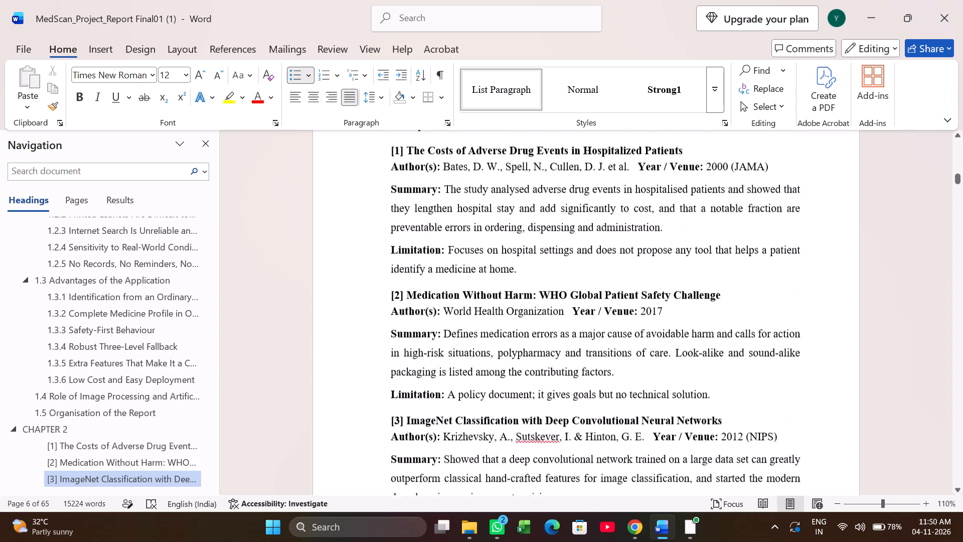
scroll(562, 345, "down", 2)
scroll(562, 345, "up", 8)
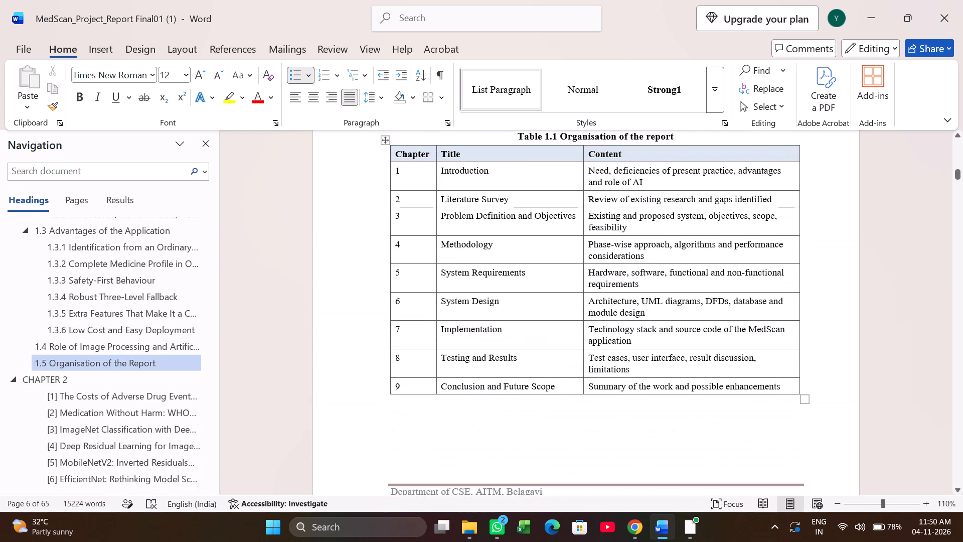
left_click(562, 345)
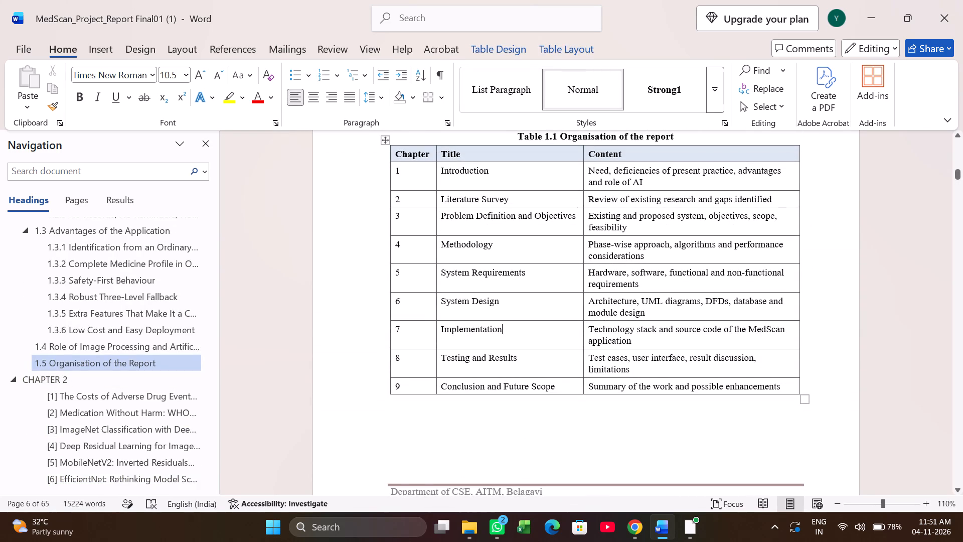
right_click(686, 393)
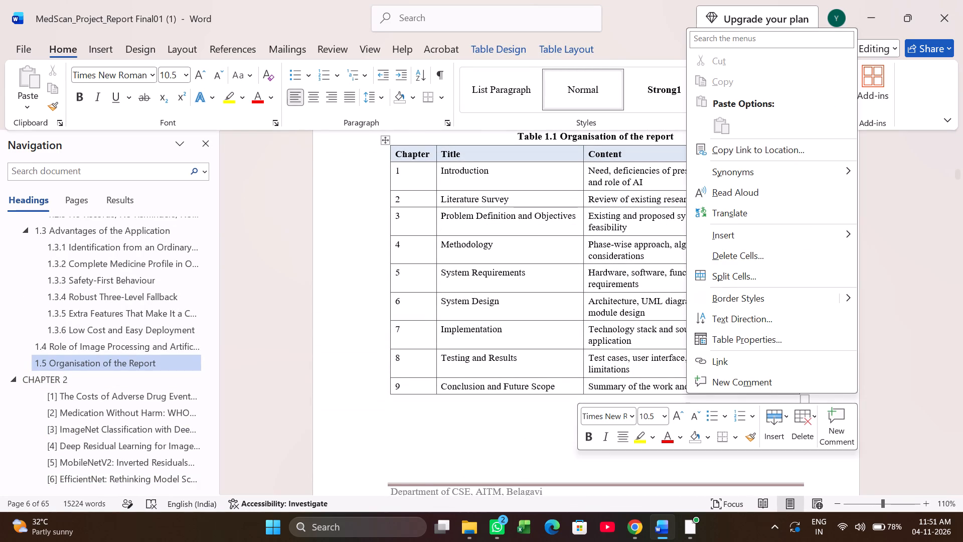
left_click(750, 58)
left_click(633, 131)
Delete the whole of Table 1.1 together with its caption from section 1.5 Organisation of the Report.
scroll(624, 189, "up", 1)
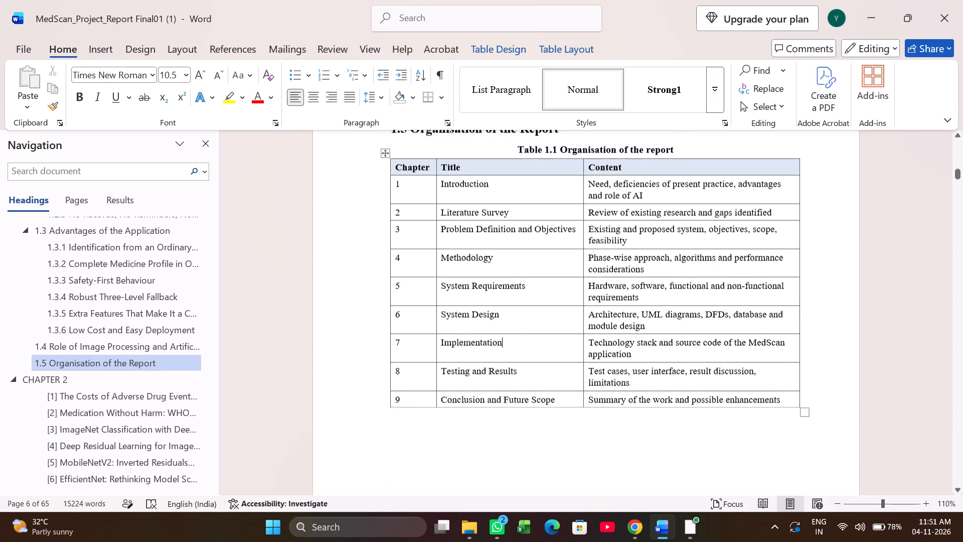
scroll(624, 189, "up", 1)
left_click_drag(356, 179, 609, 300)
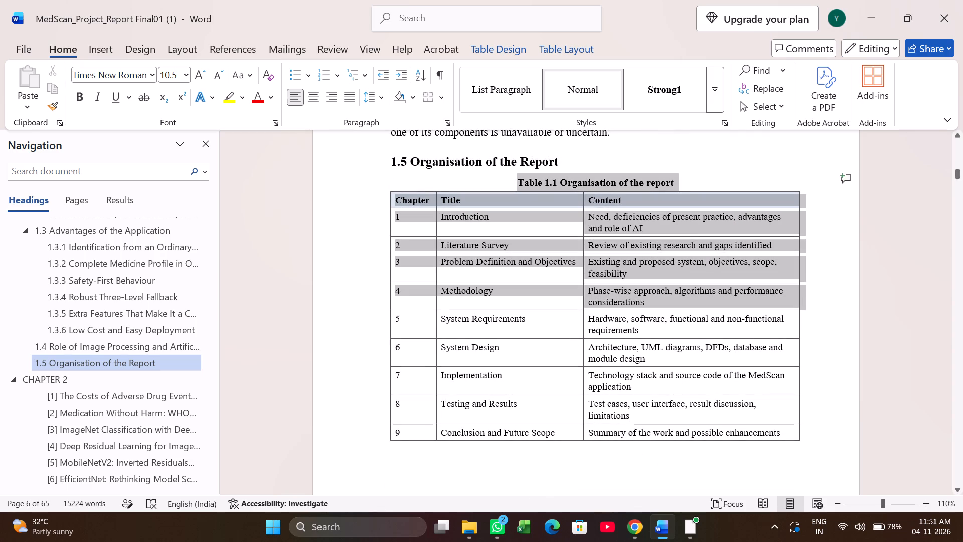
left_click_drag(609, 300, 791, 458)
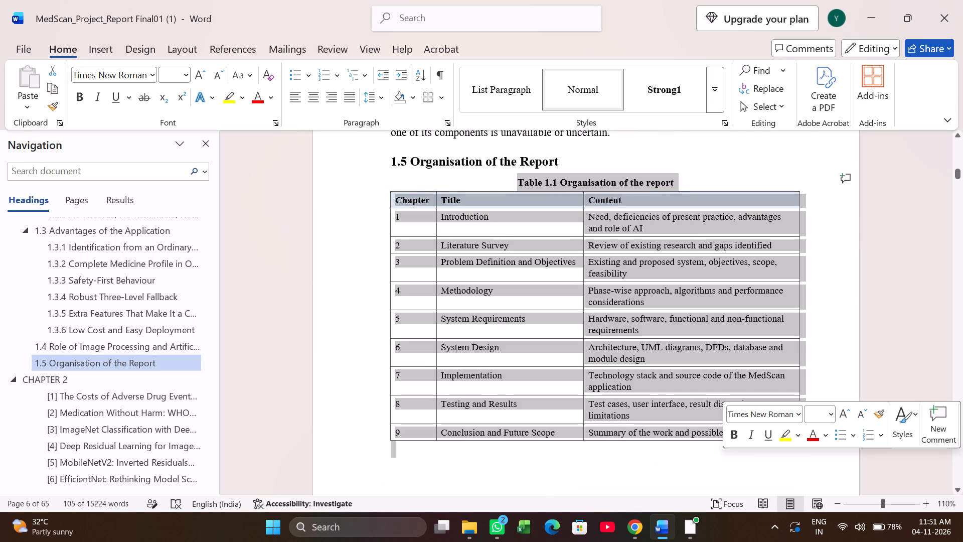
key("BackSpace")
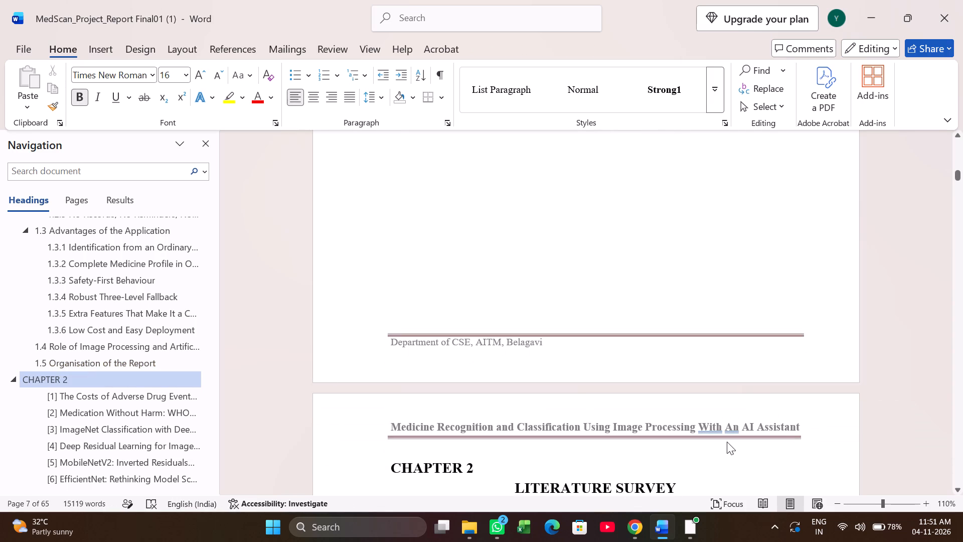
Delete the leftover heading "1.5 Organisation of the Report" at the end of Chapter 1.
scroll(727, 442, "up", 1)
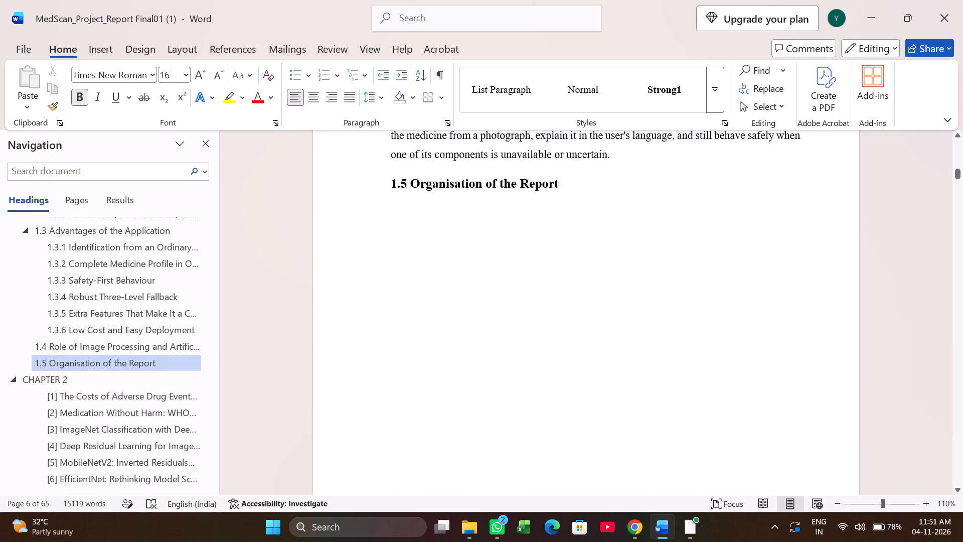
scroll(564, 197, "down", 1)
left_click_drag(564, 194, 391, 197)
key("BackSpace")
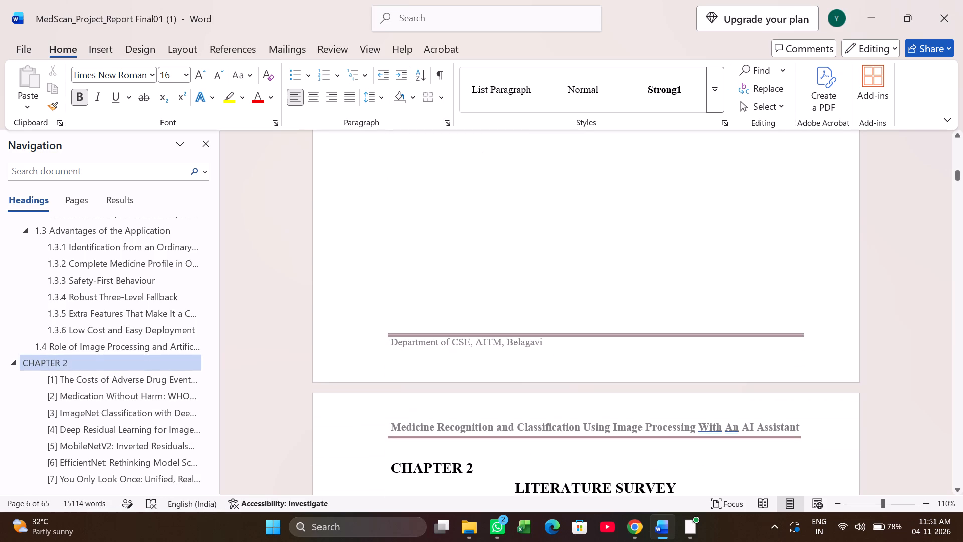
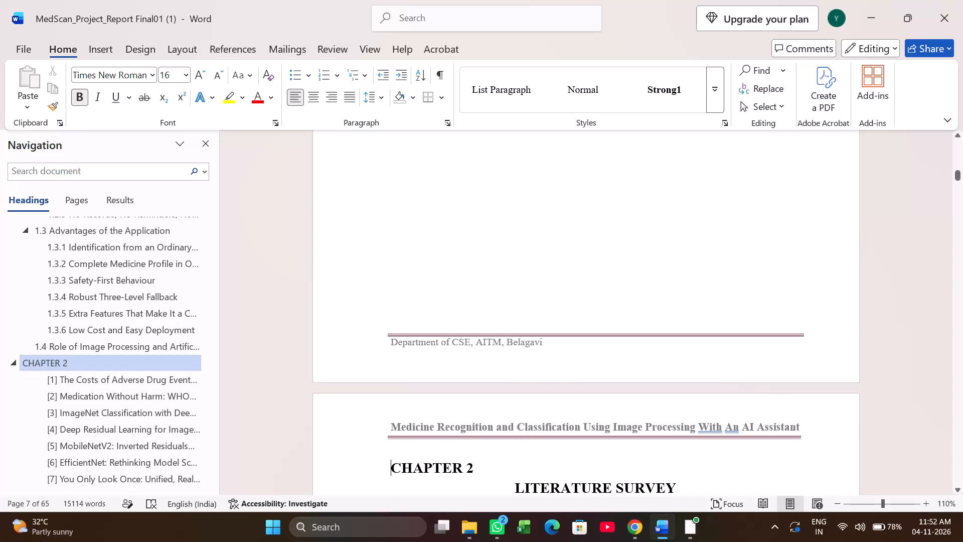
Review Chapter 2 from its opening and ignore all spelling flags for the author surname Sutskever in entry [3].
scroll(434, 215, "up", 2)
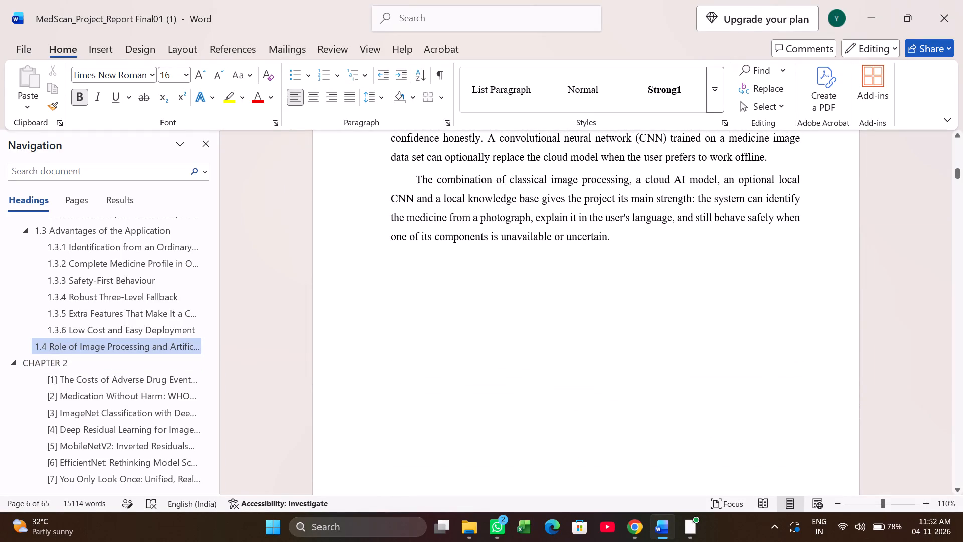
left_click(616, 235)
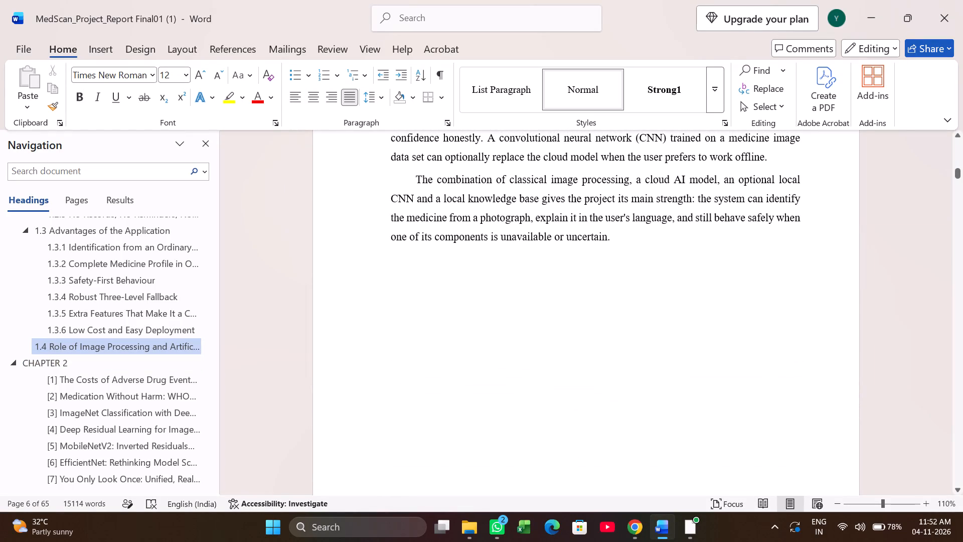
scroll(587, 296, "down", 2)
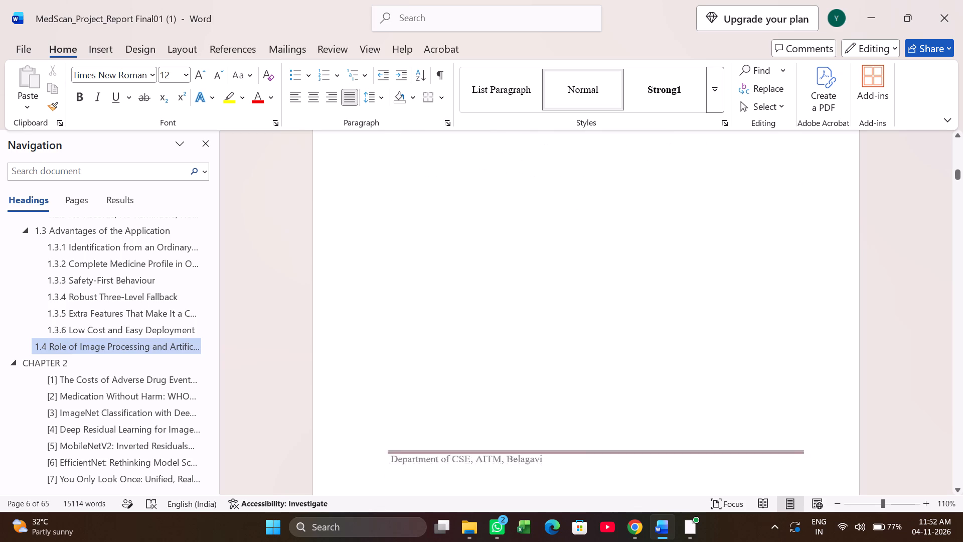
scroll(587, 296, "down", 2)
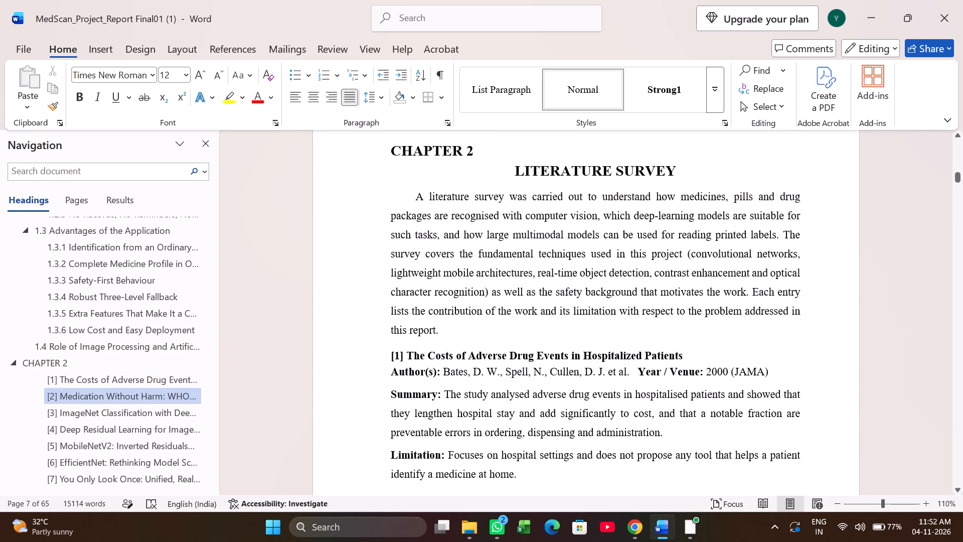
scroll(581, 359, "down", 1)
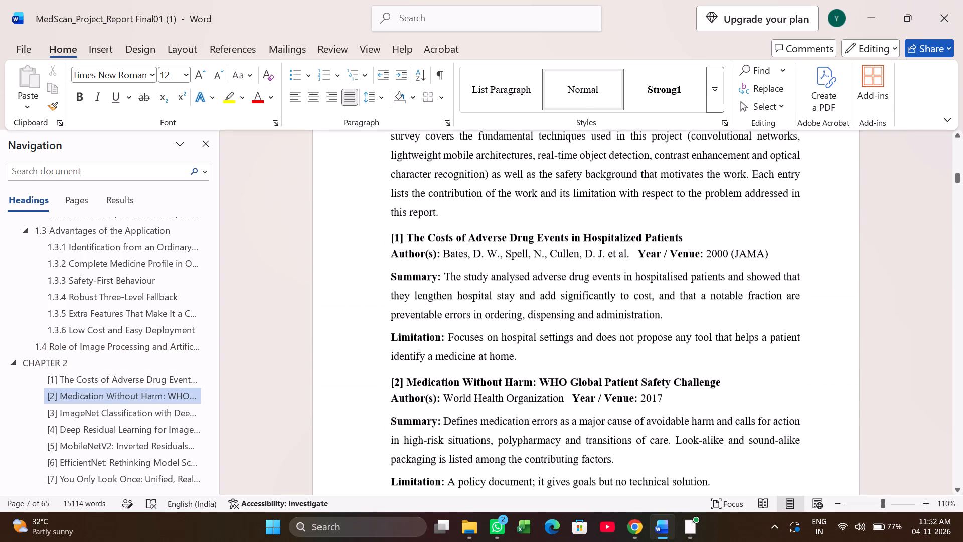
scroll(581, 359, "down", 3)
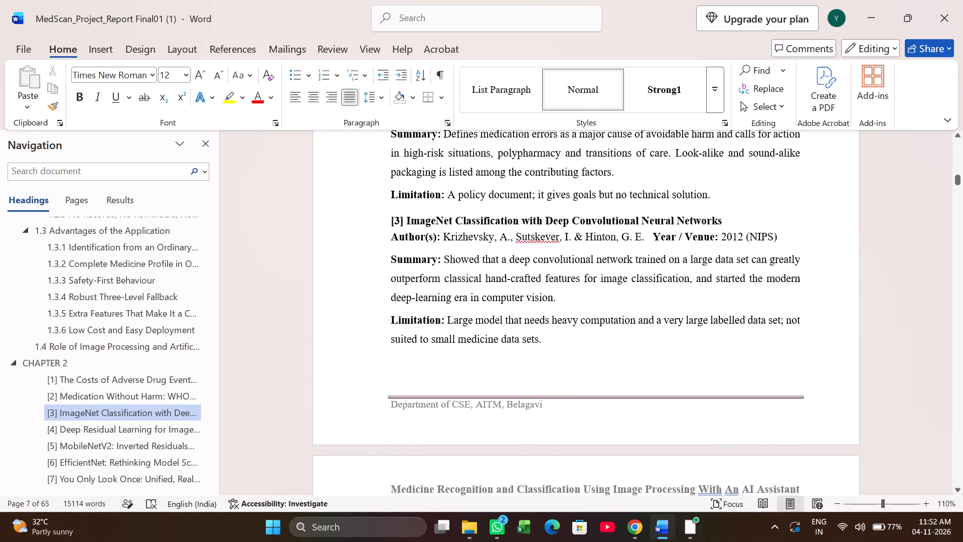
right_click(530, 241)
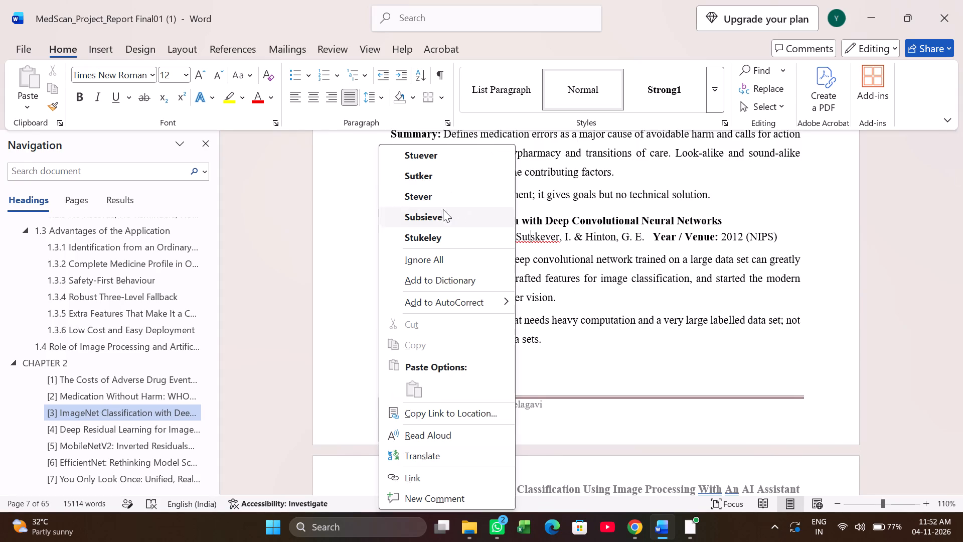
left_click(432, 262)
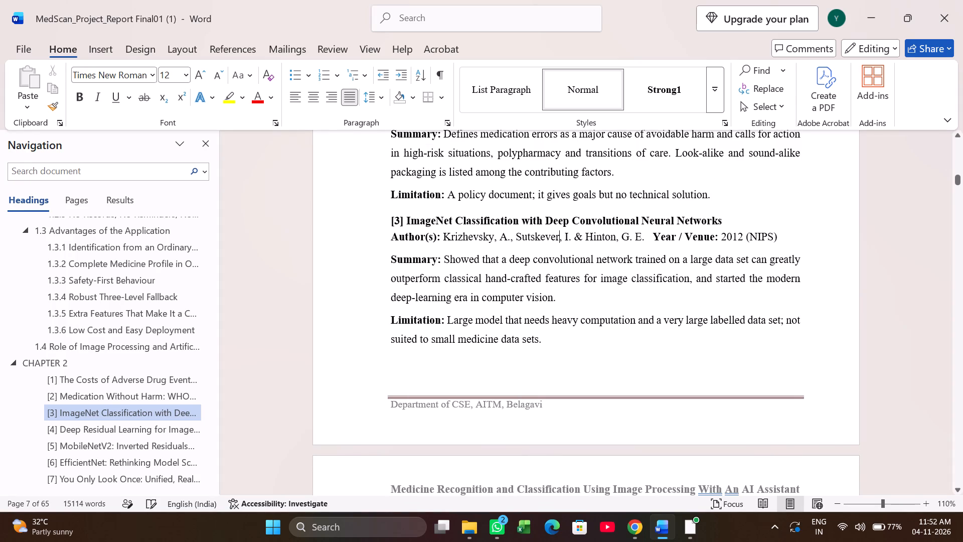
Ignore all spelling flags for the author surnames Divvala and Girshick in literature entry [7].
scroll(463, 375, "down", 5)
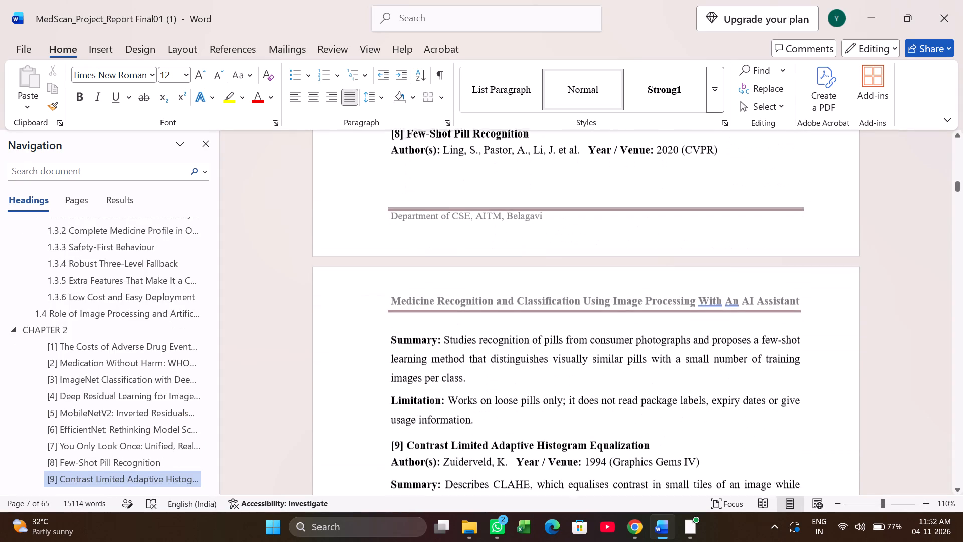
scroll(467, 347, "up", 2)
left_click(467, 347)
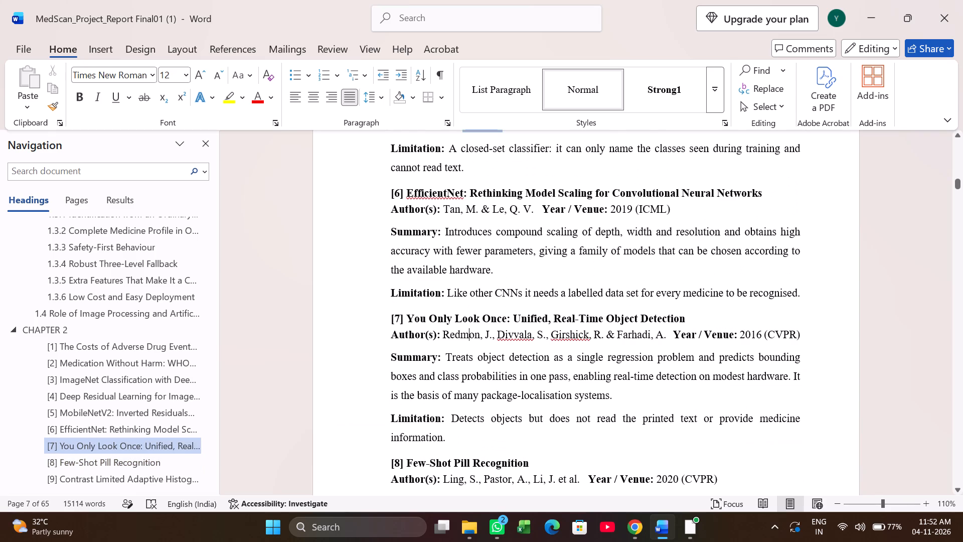
right_click(507, 338)
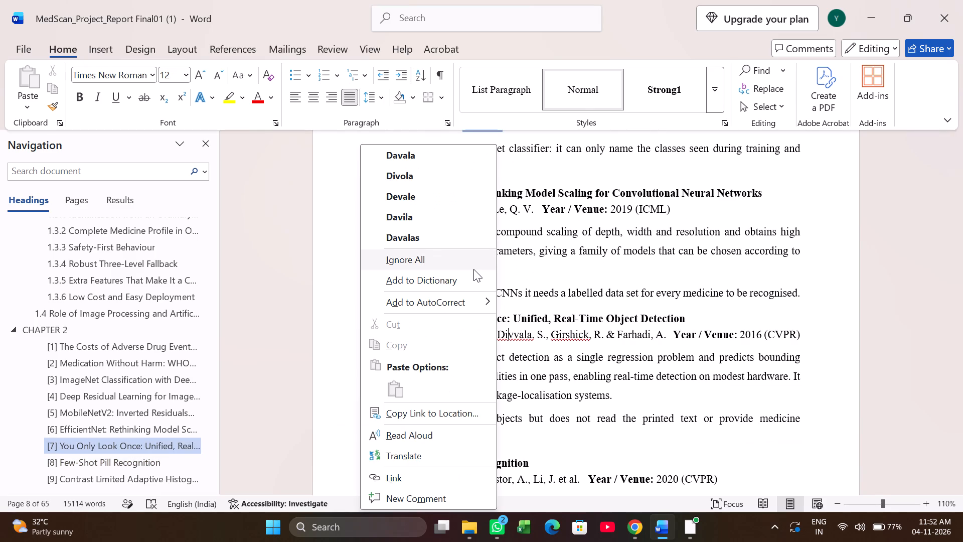
left_click(452, 266)
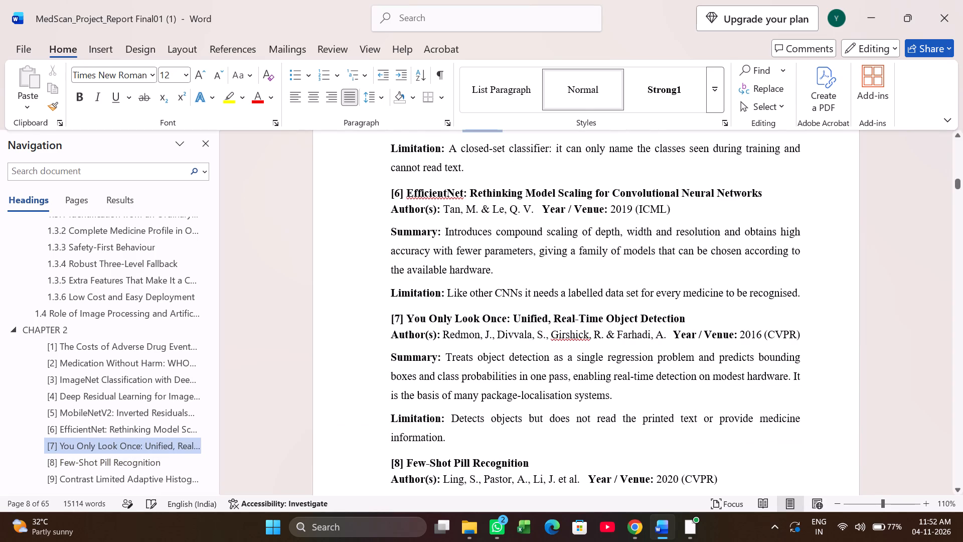
right_click(571, 341)
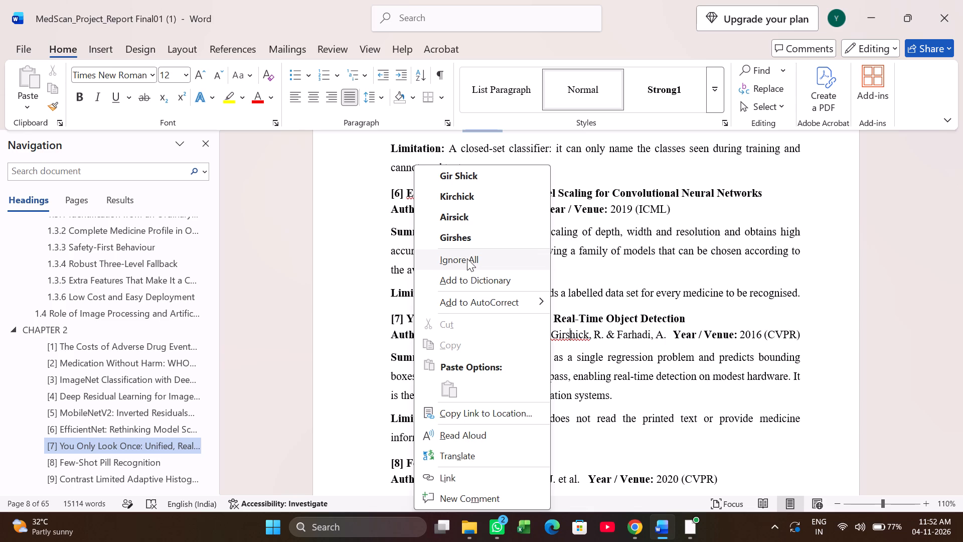
left_click(467, 258)
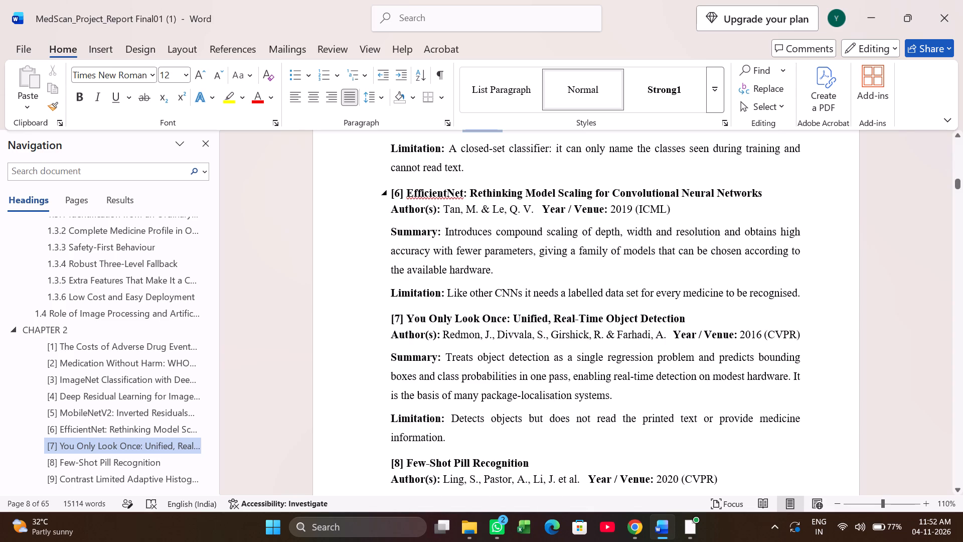
Ignore all spelling flags for the word EfficientNet in the heading of literature entry [6].
right_click(437, 198)
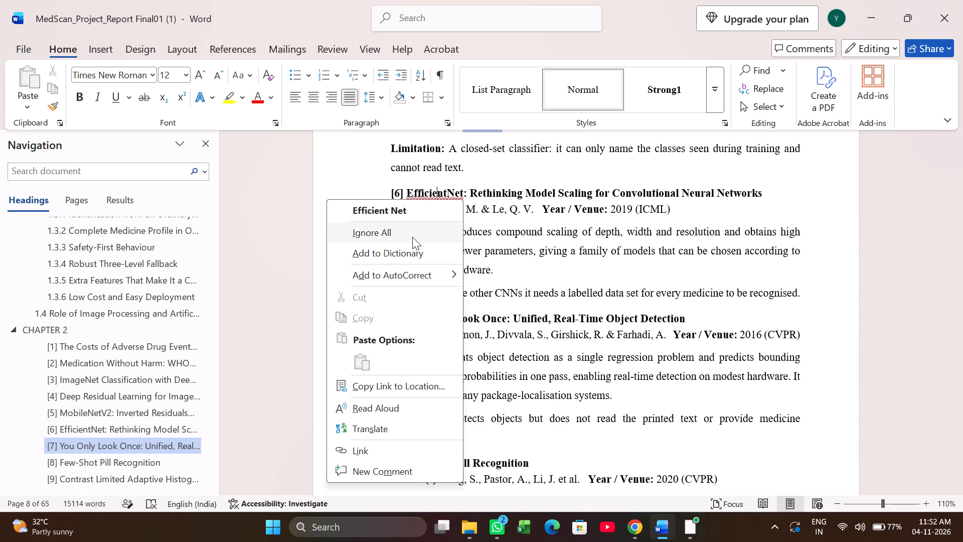
left_click(412, 237)
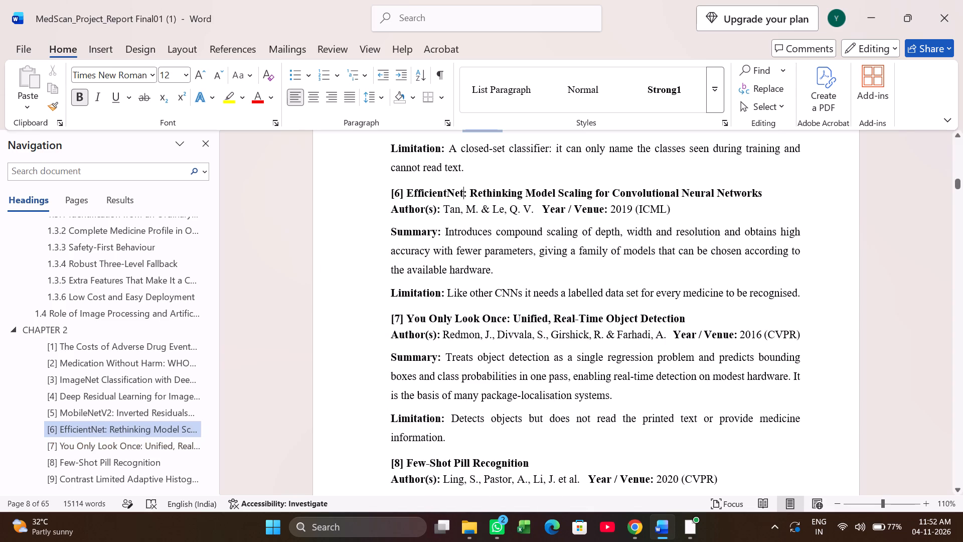
Review literature entries [8] to [12] and read section 2.1 Summary of the Survey.
scroll(549, 289, "down", 3)
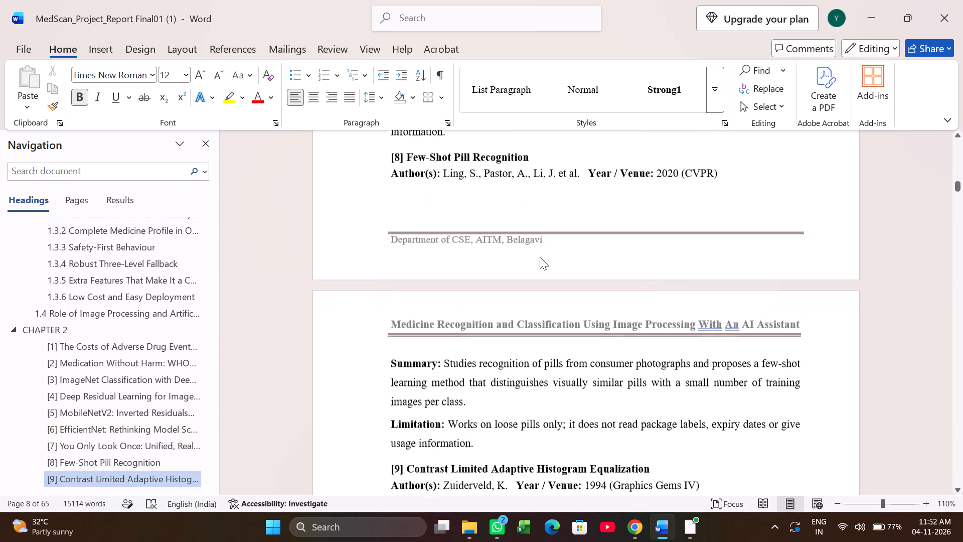
scroll(540, 257, "down", 3)
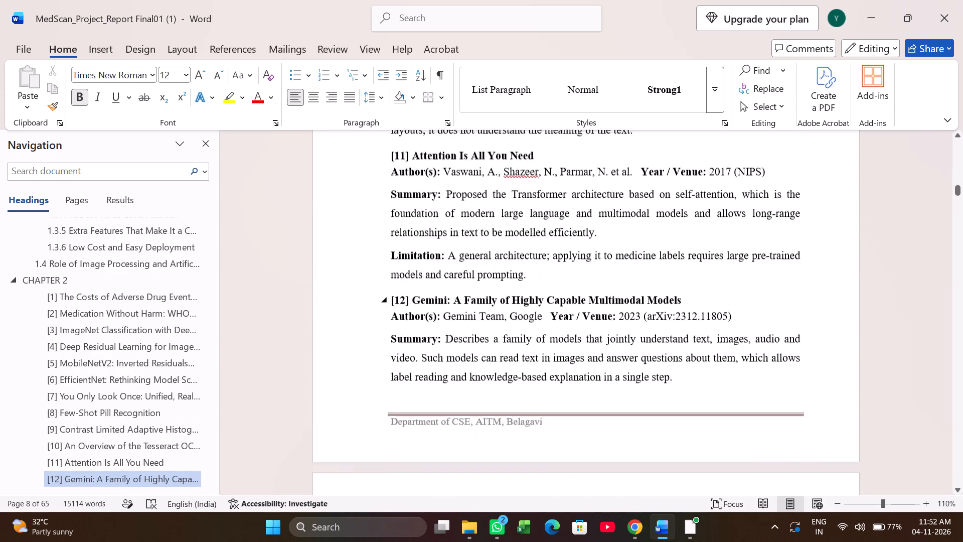
scroll(540, 257, "down", 2)
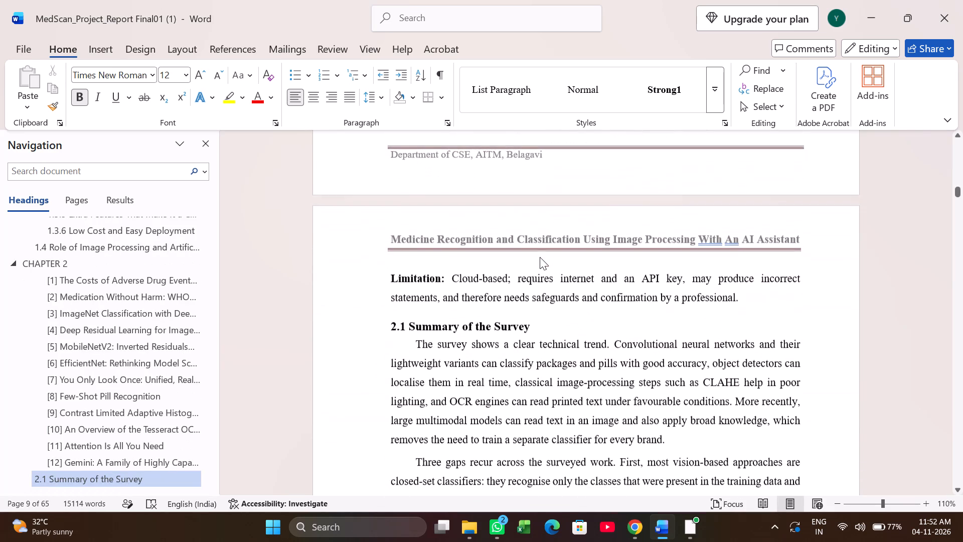
scroll(540, 257, "down", 1)
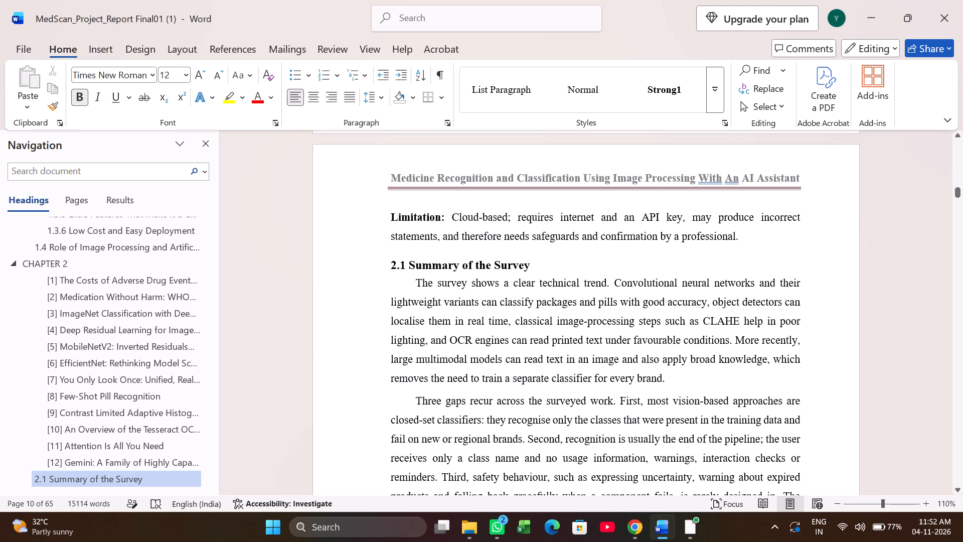
scroll(541, 361, "down", 1)
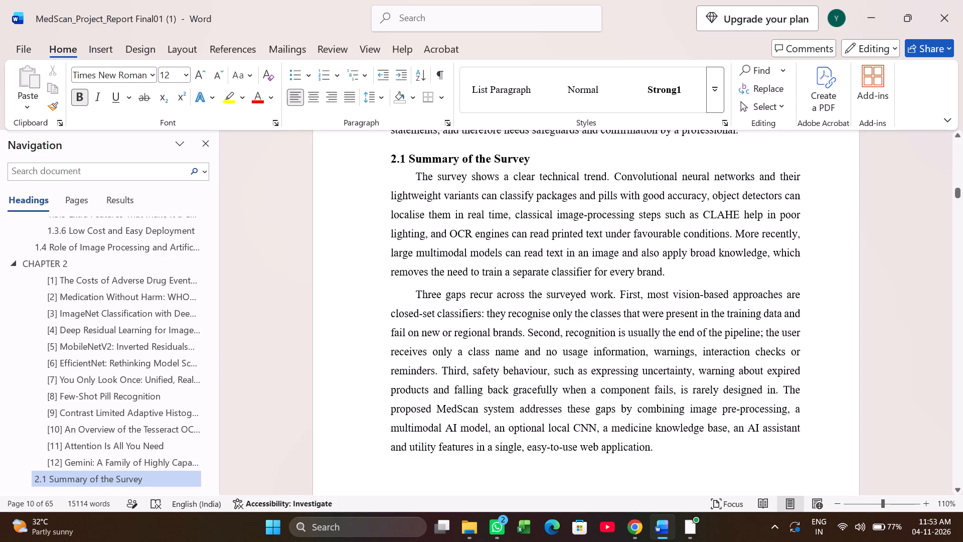
scroll(541, 361, "right", 1)
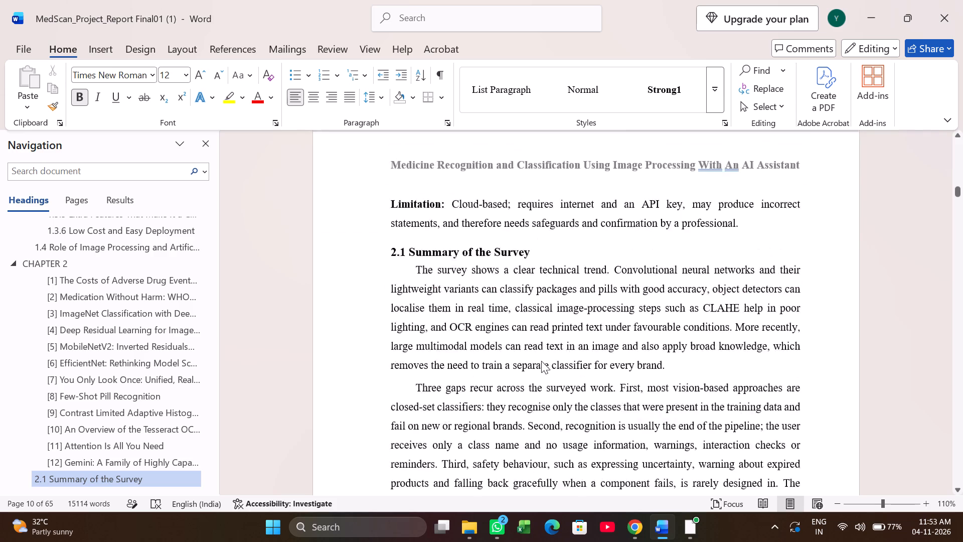
Read the opening of Chapter 3, covering the existing system, the problem statement and the start of section 3.3.
scroll(541, 361, "down", 2)
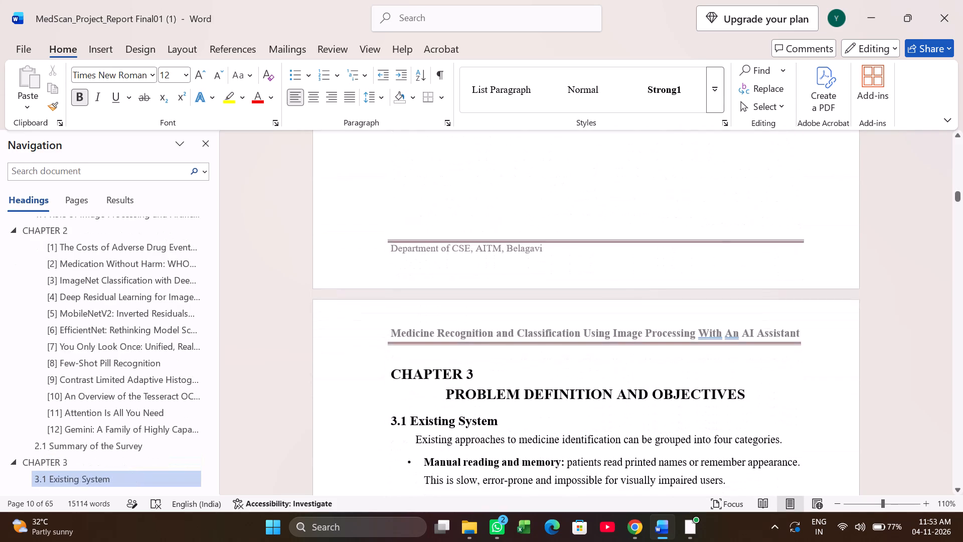
scroll(541, 361, "down", 2)
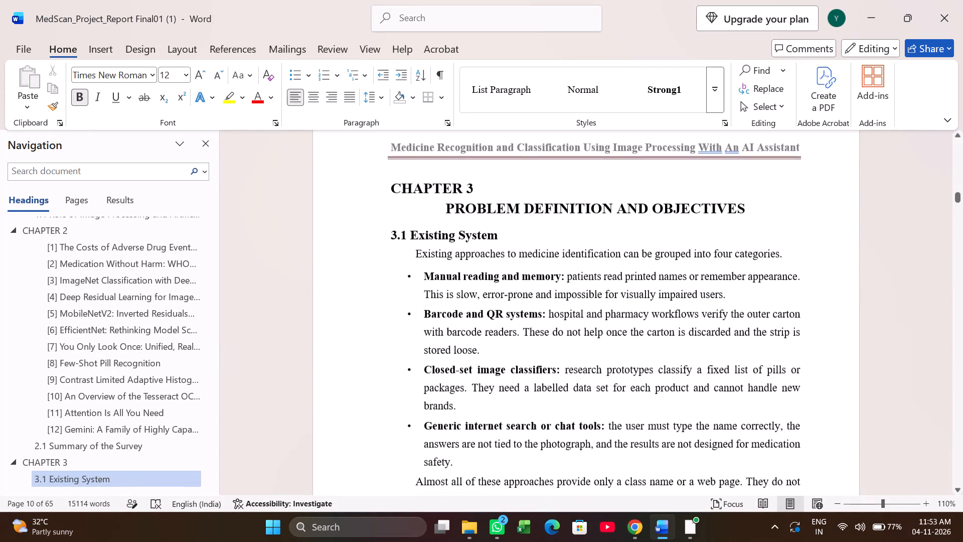
scroll(541, 361, "down", 1)
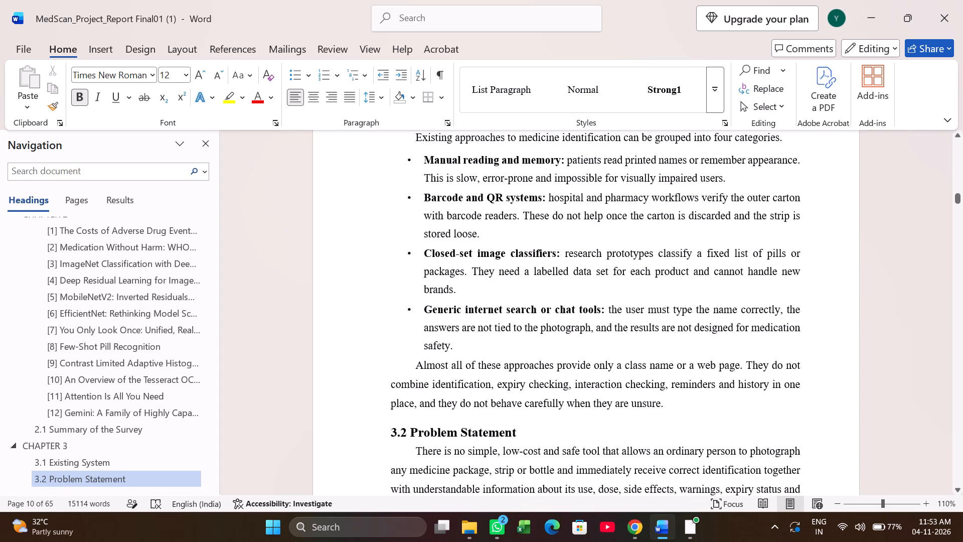
scroll(541, 361, "down", 2)
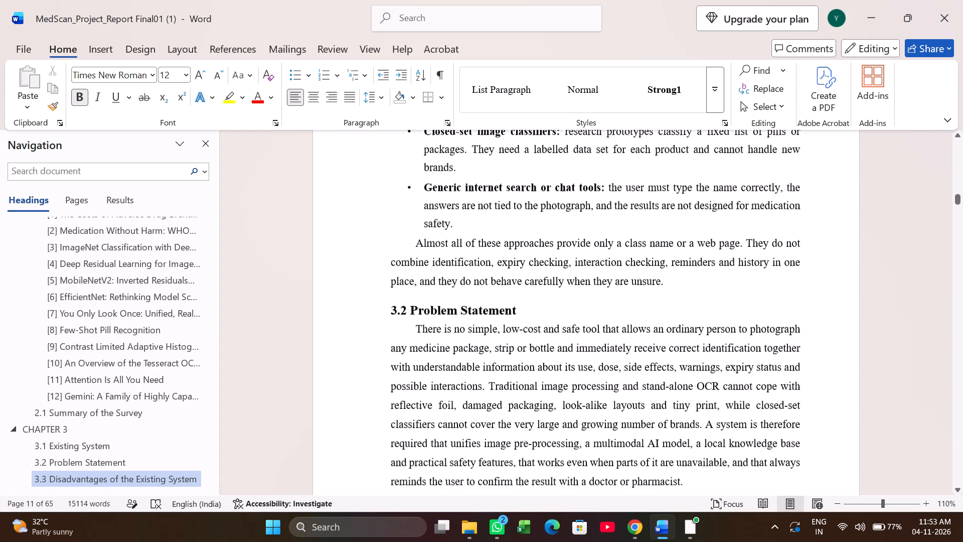
scroll(541, 361, "down", 2)
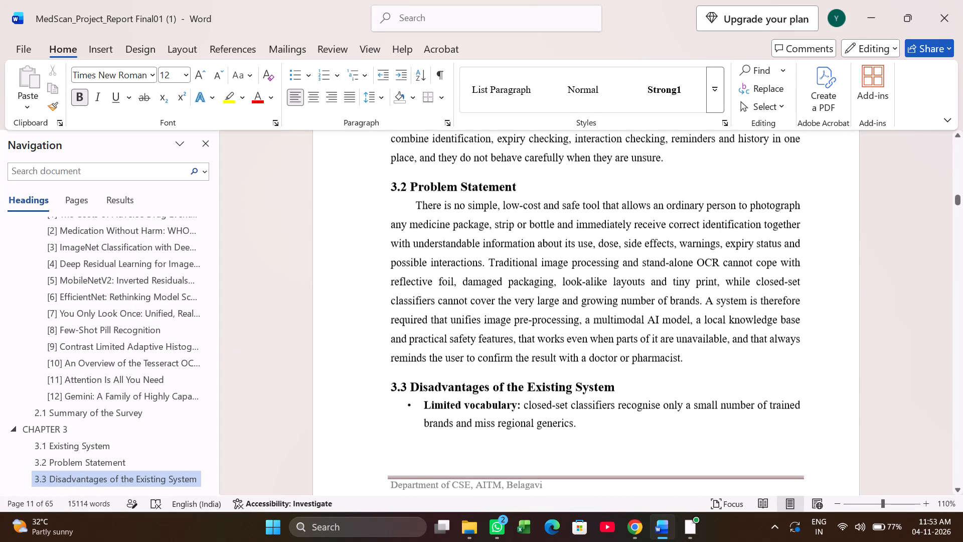
scroll(541, 361, "down", 1)
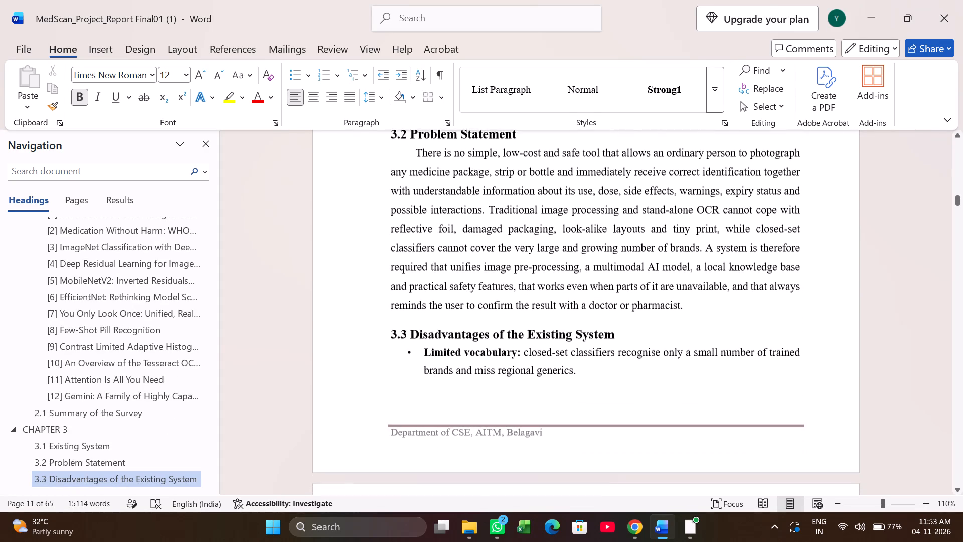
scroll(541, 361, "down", 2)
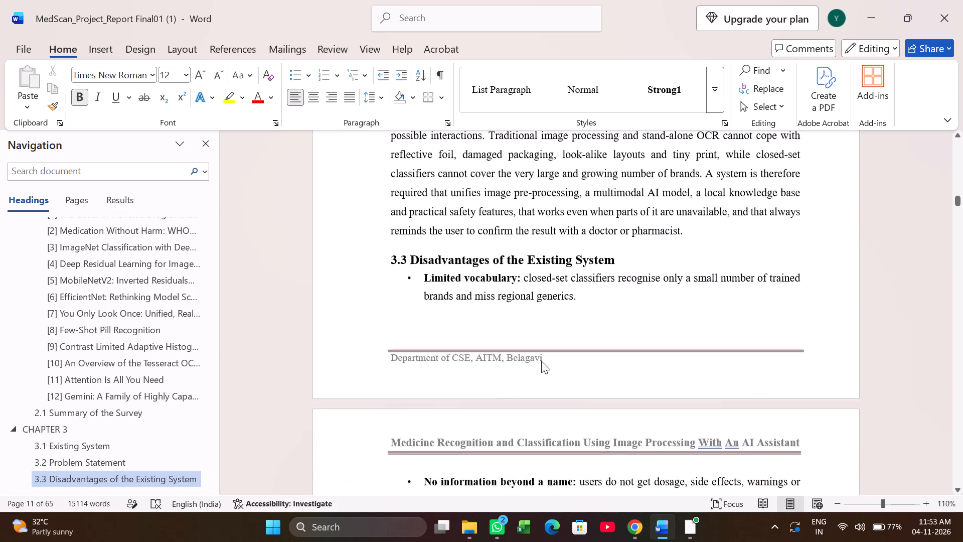
Read the rest of section 3.3, the proposed system, the objectives and section 3.6 on the proposed system's advantages.
scroll(541, 361, "down", 4)
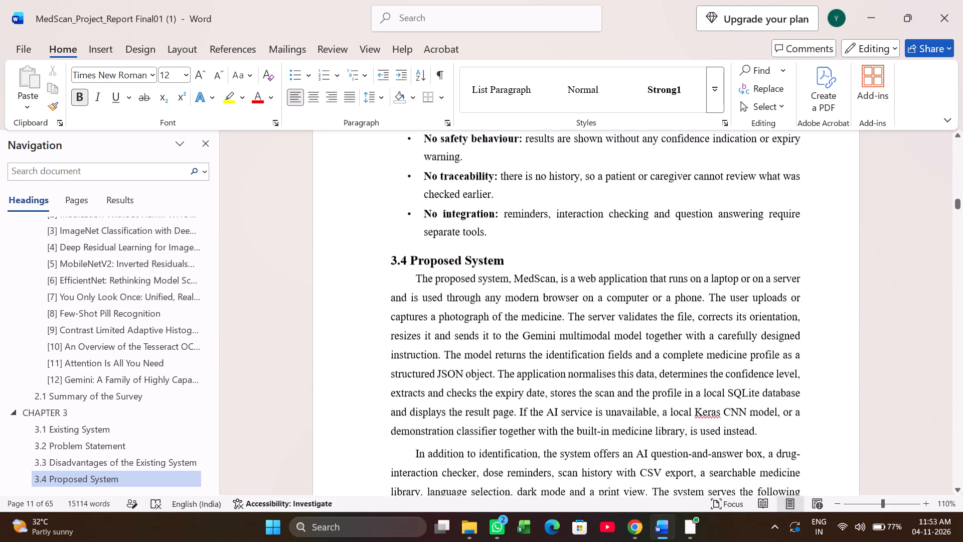
scroll(541, 361, "down", 3)
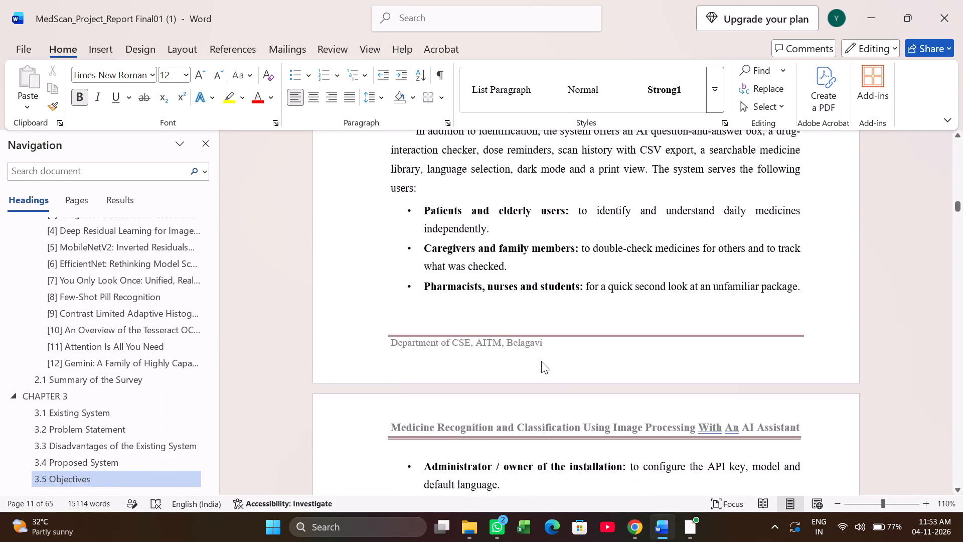
scroll(541, 361, "down", 4)
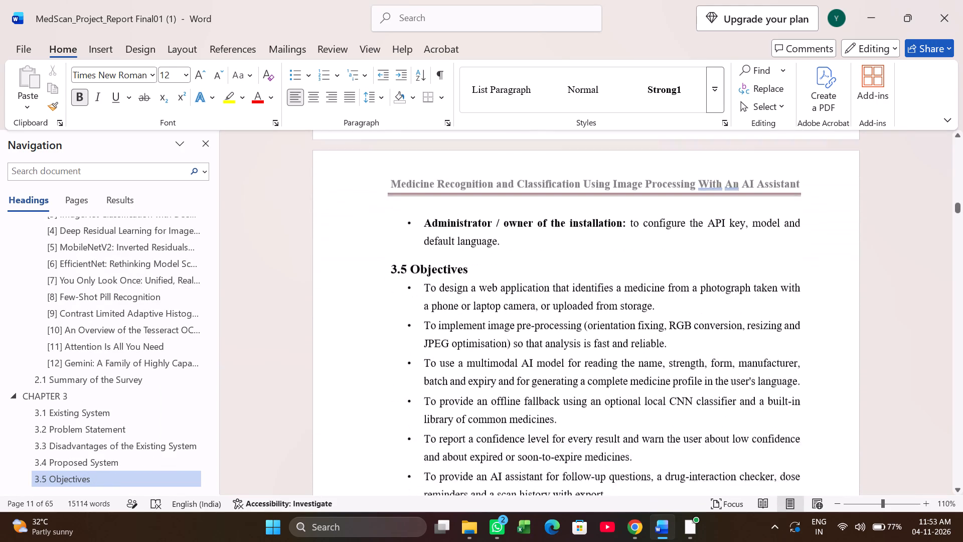
scroll(541, 361, "down", 1)
scroll(541, 361, "up", 1)
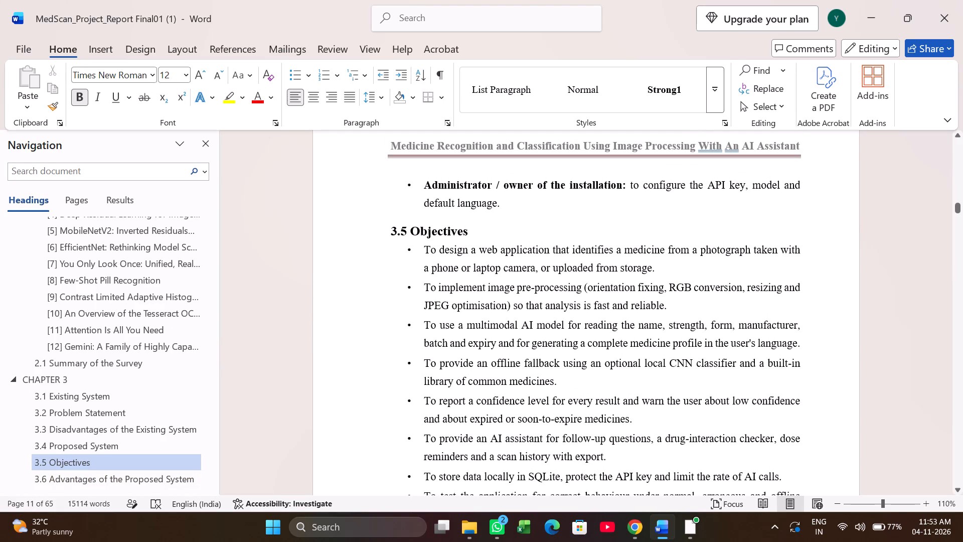
scroll(541, 361, "down", 1)
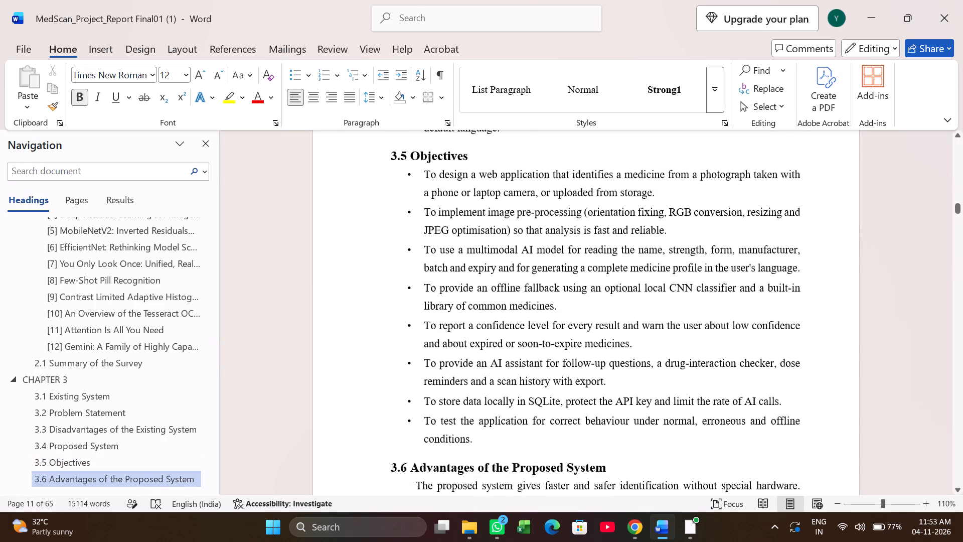
scroll(541, 361, "down", 3)
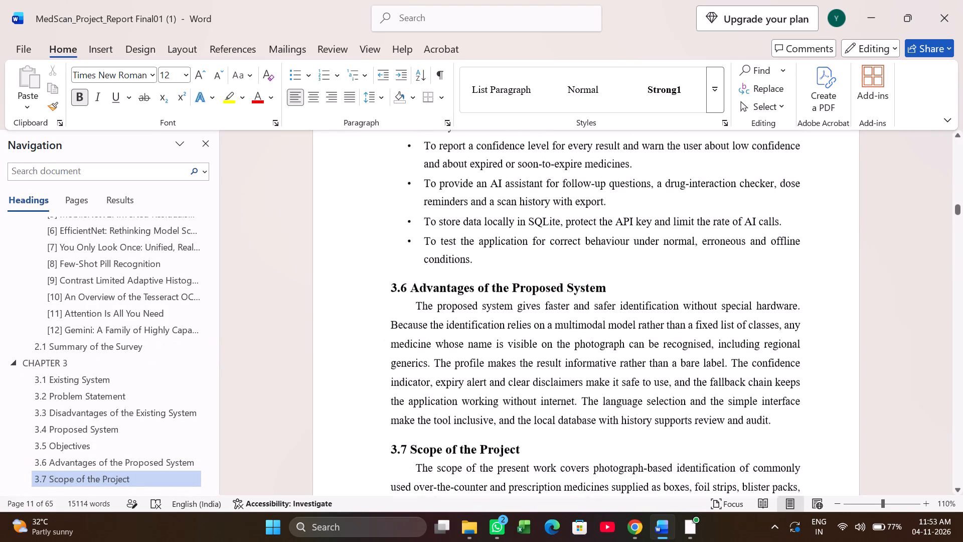
Select the body paragraph of section 3.7 Scope of the Project and open its line spacing options.
scroll(549, 342, "down", 1)
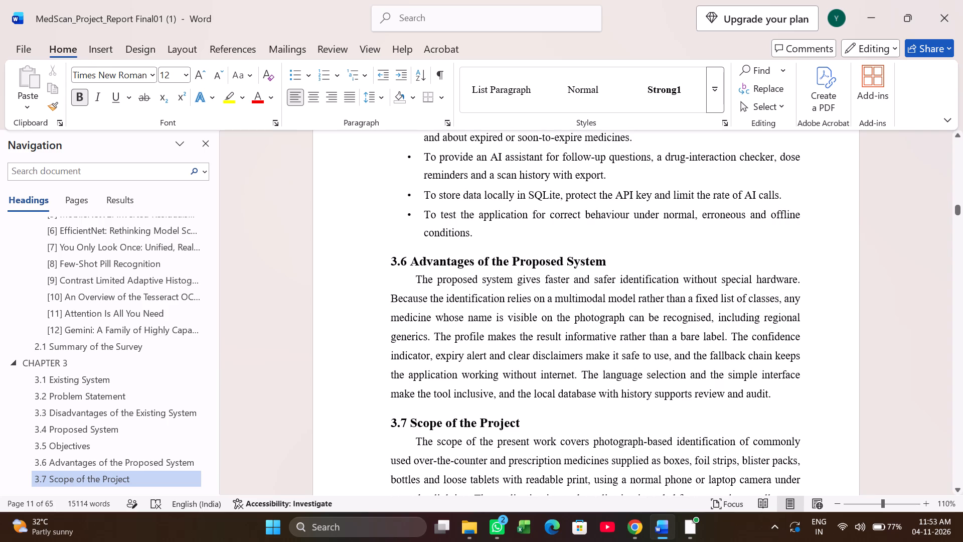
scroll(549, 342, "down", 1)
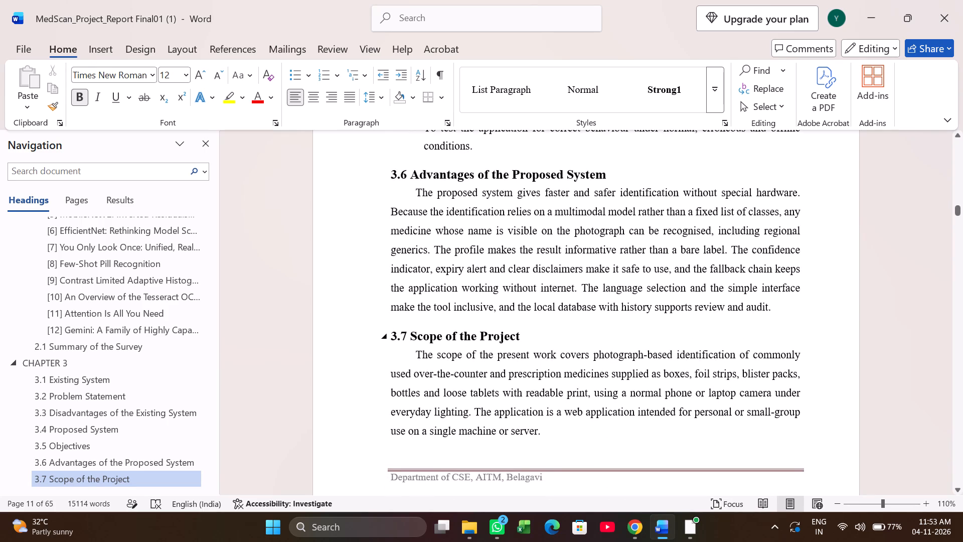
scroll(549, 342, "down", 1)
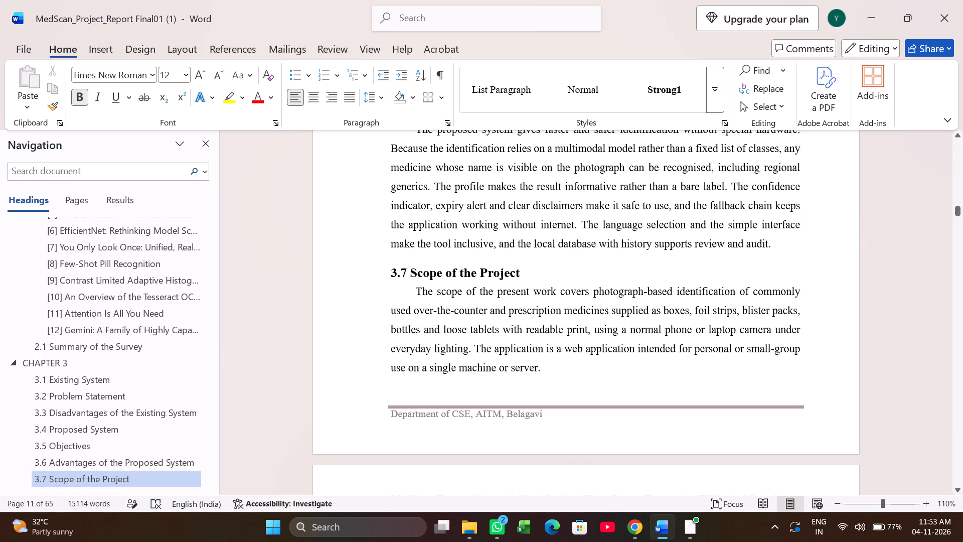
left_click(541, 369)
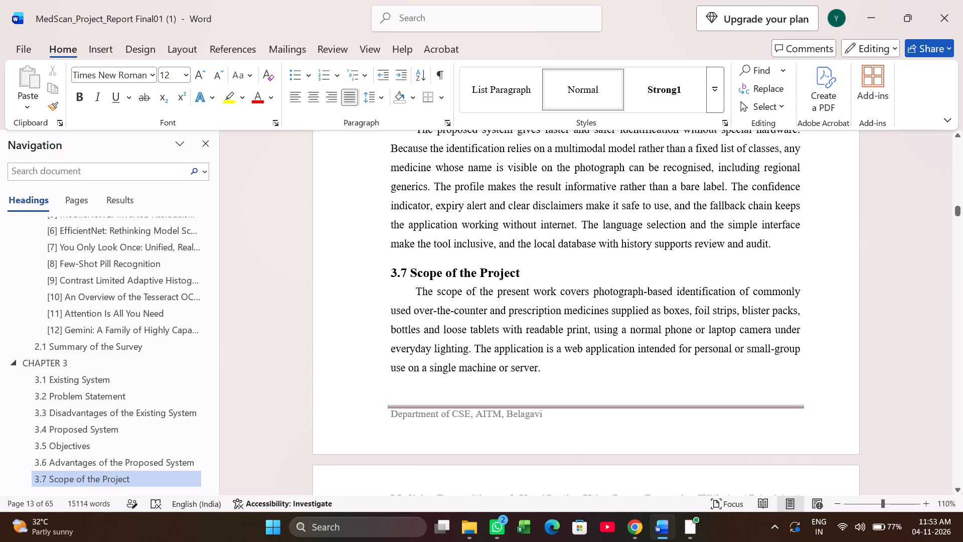
left_click_drag(539, 367, 493, 357)
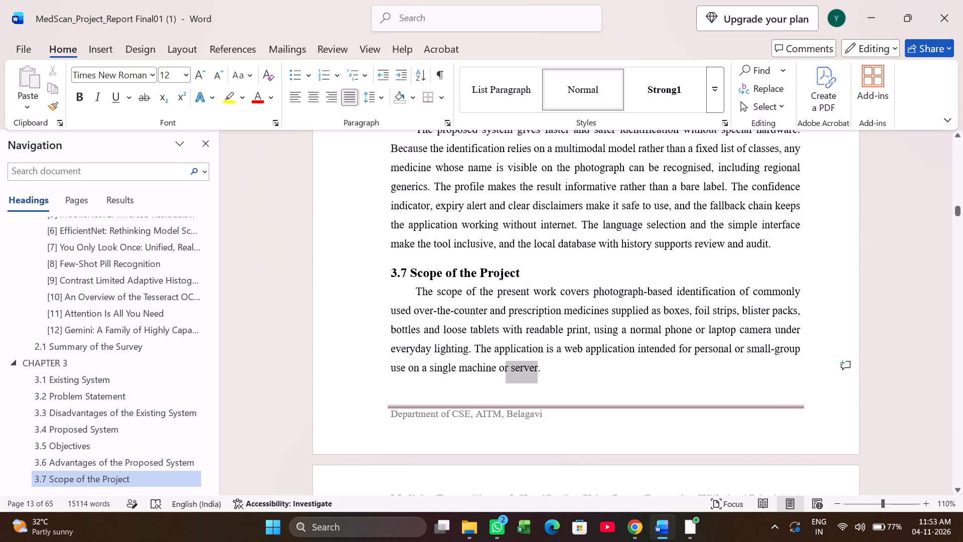
left_click_drag(493, 357, 396, 280)
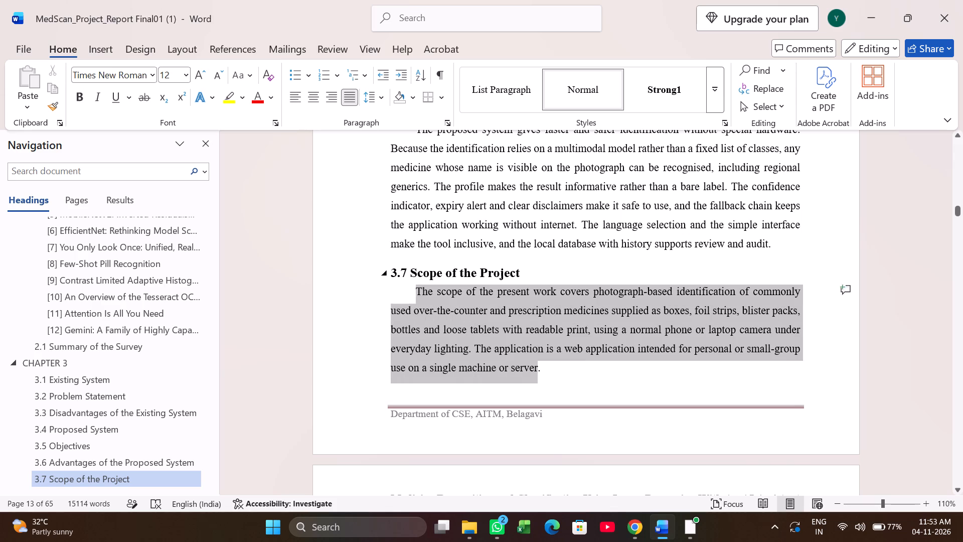
left_click_drag(396, 280, 416, 293)
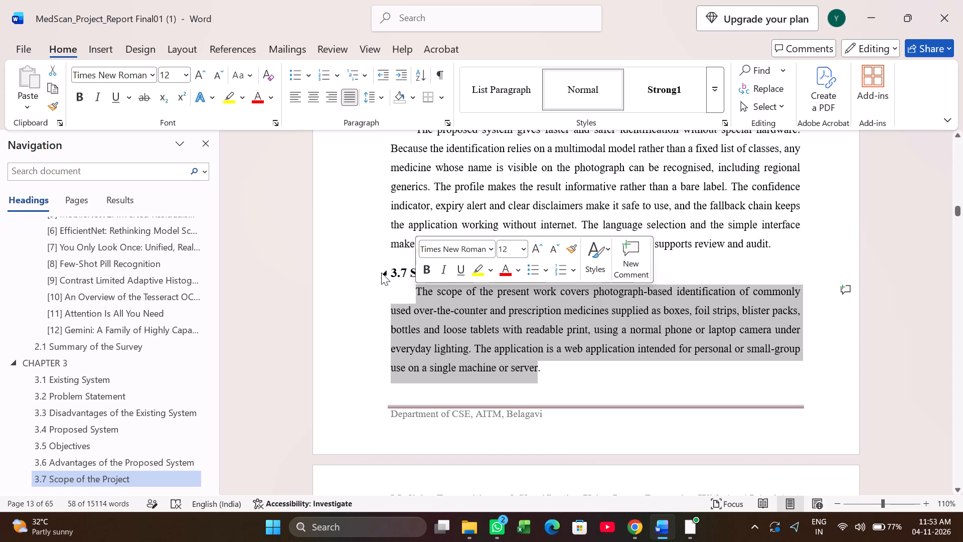
left_click(381, 99)
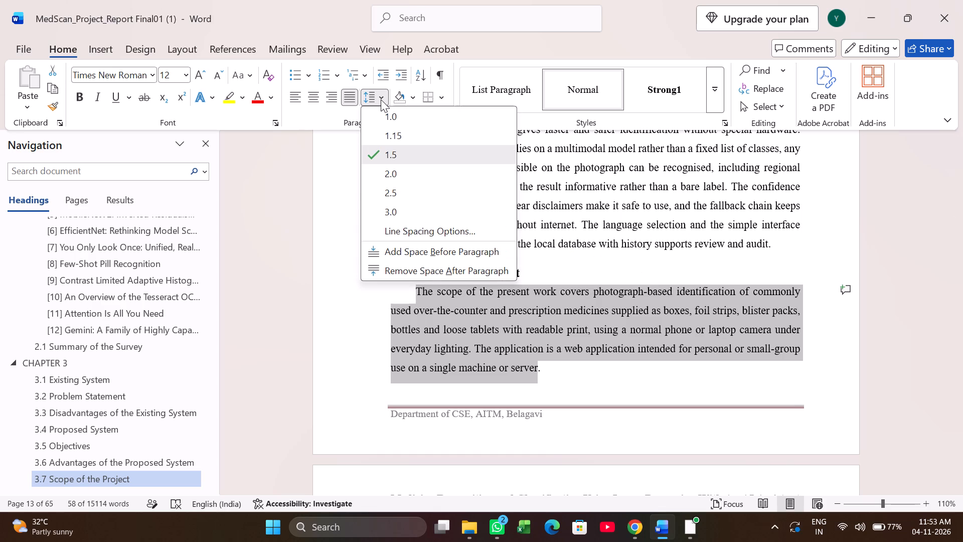
Dismiss the line spacing choices, deselect the scope paragraph and look back over section 3.5 Objectives.
left_click(341, 295)
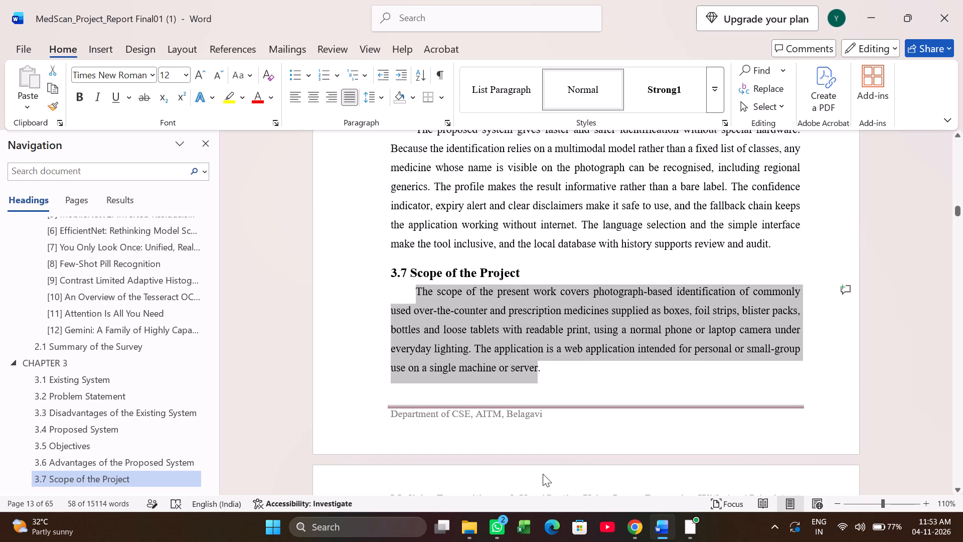
left_click(656, 455)
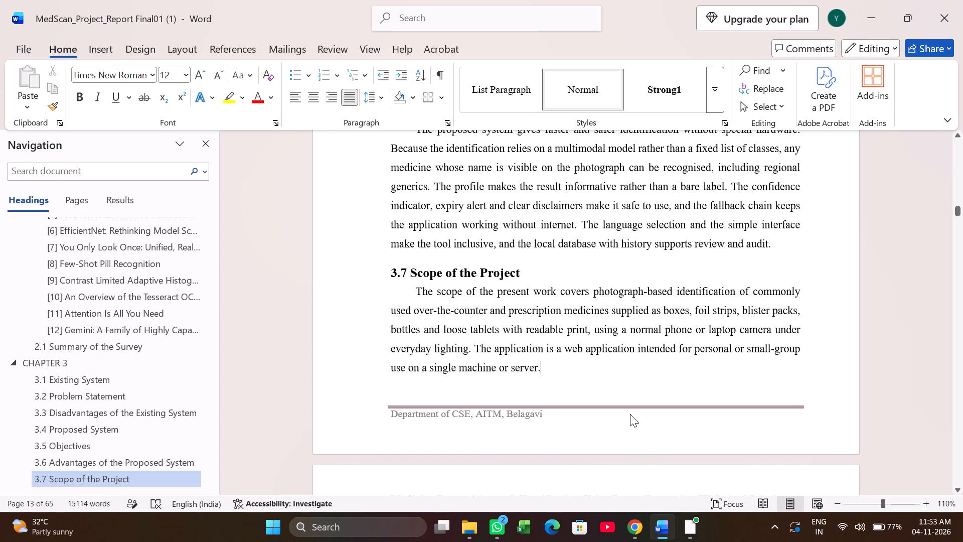
scroll(630, 414, "up", 2)
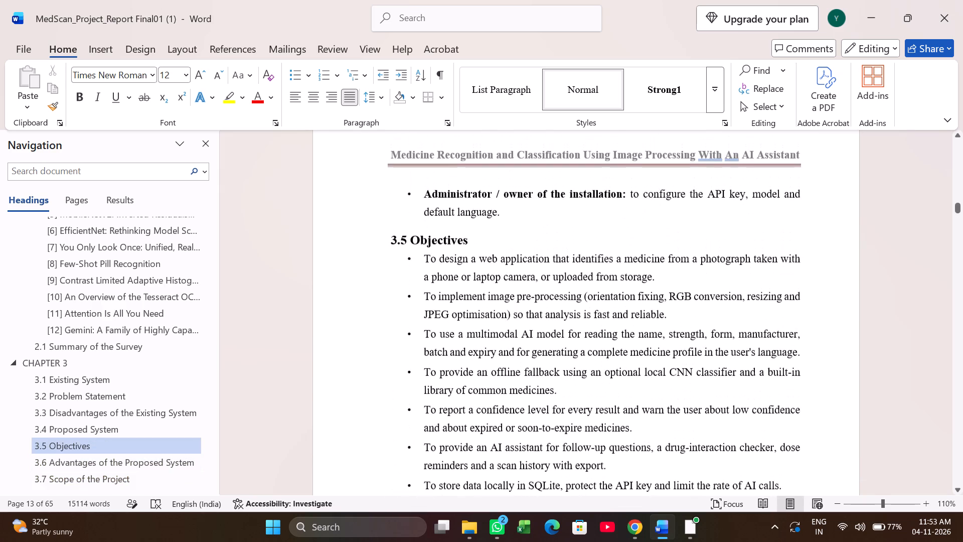
scroll(630, 414, "up", 4)
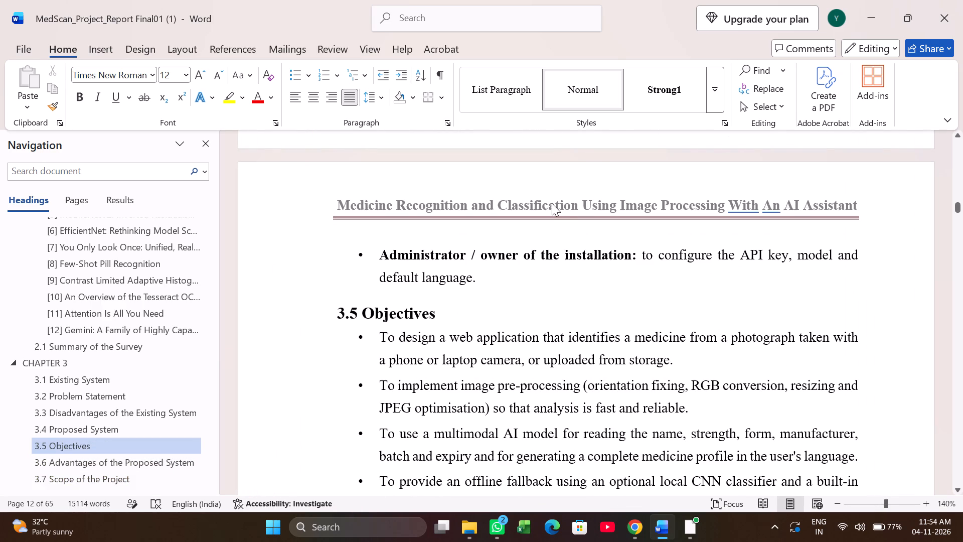
scroll(552, 203, "down", 3, "ctrl")
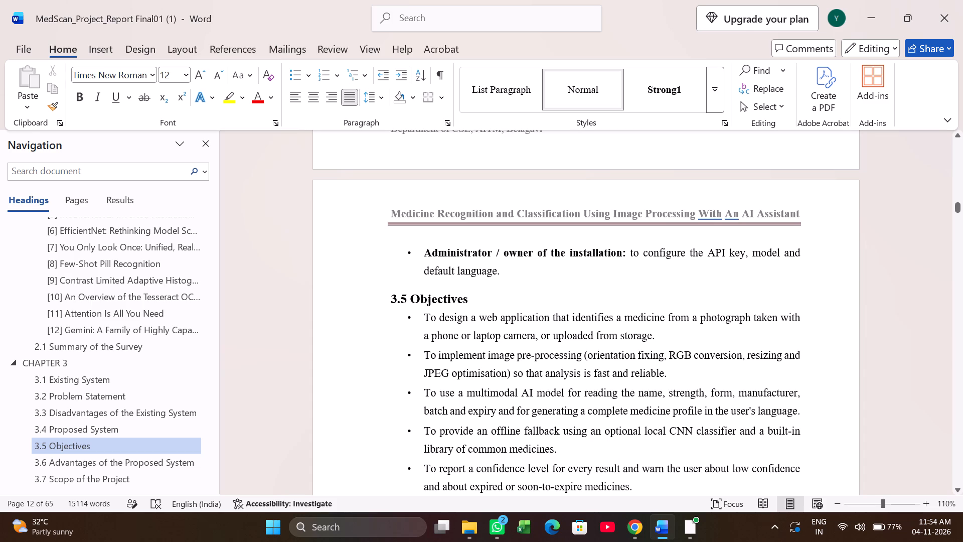
Raise the computer's screen brightness moderately and return to the report.
left_click(841, 522)
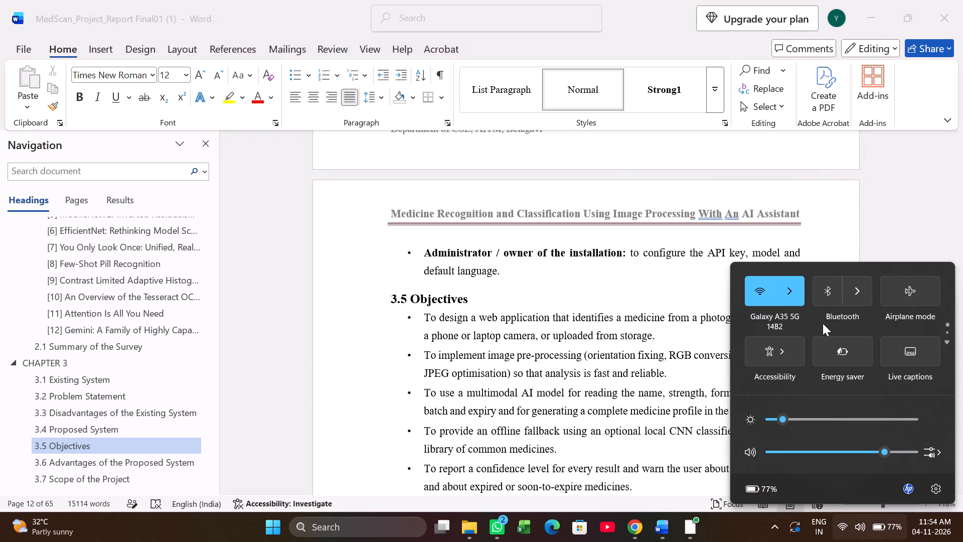
left_click(820, 421)
left_click(806, 421)
left_click(928, 234)
Skim from section 3.7 through the feasibility study and Chapter 4 up to Table 4.1 Confidence levels in section 4.7.
scroll(624, 330, "down", 4)
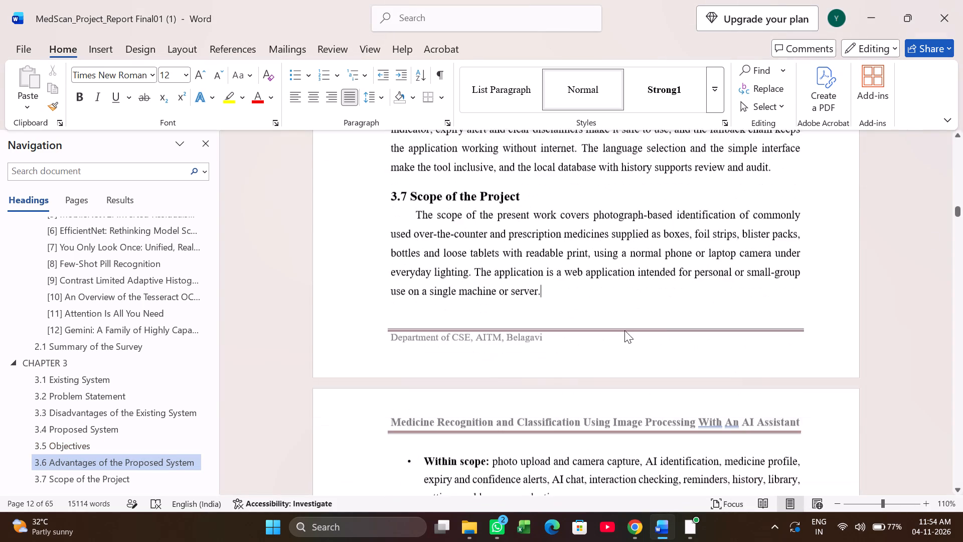
scroll(624, 330, "down", 7)
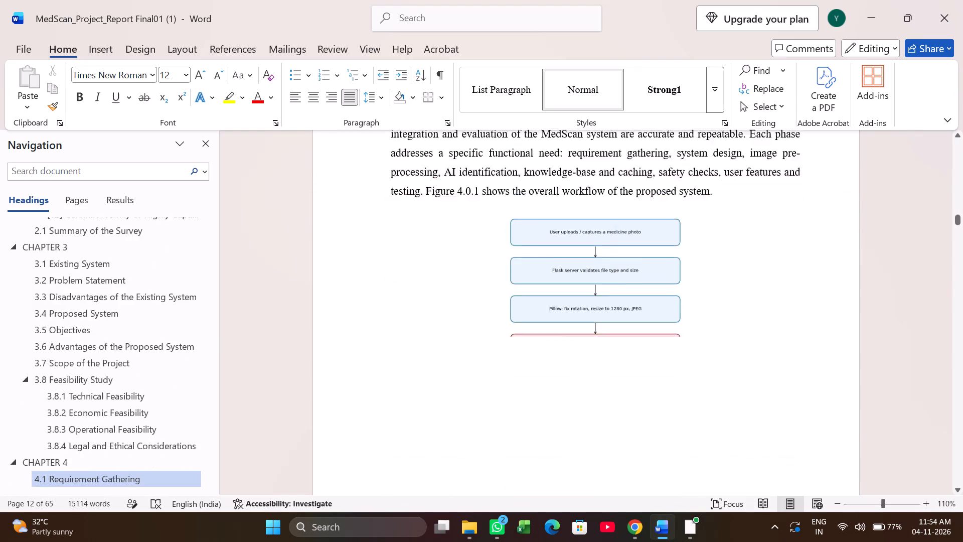
scroll(624, 330, "down", 5)
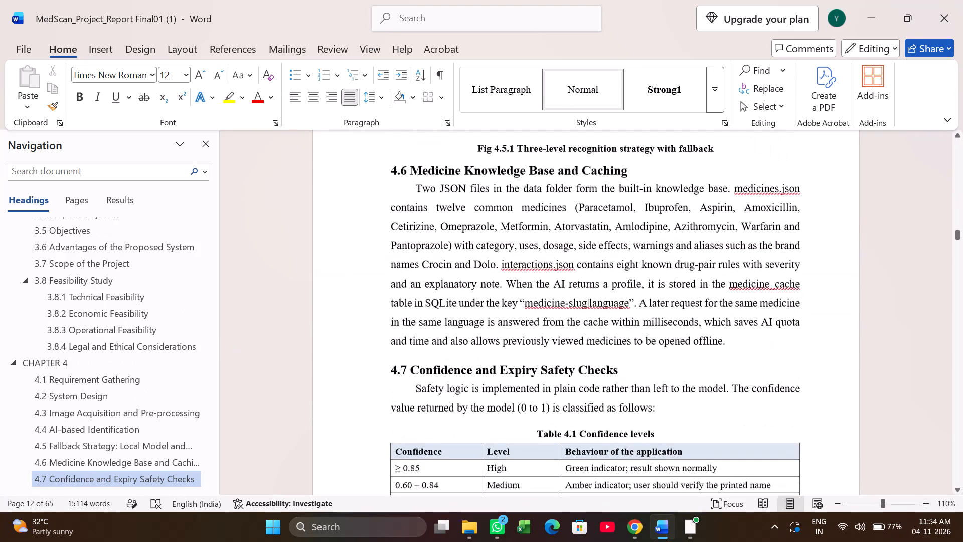
scroll(624, 330, "down", 2)
scroll(624, 330, "up", 1)
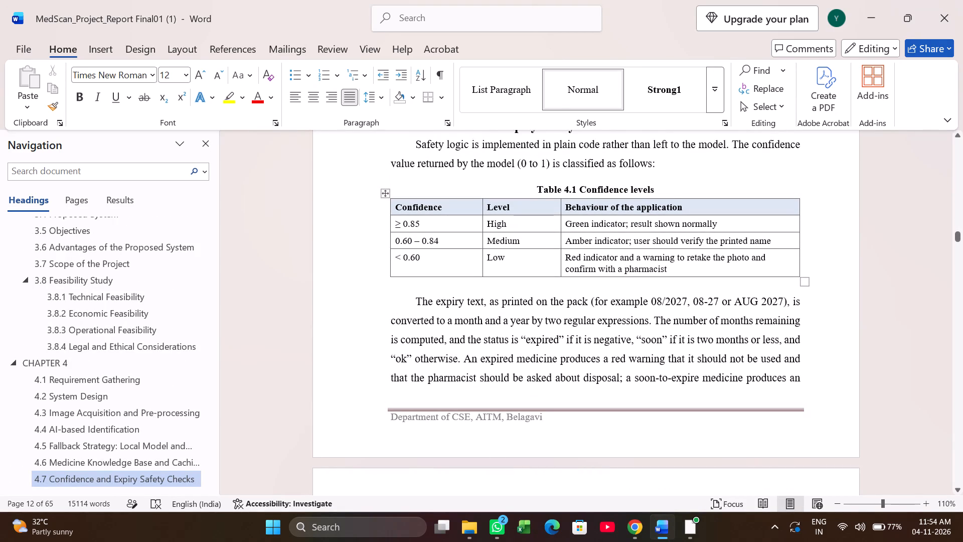
Review section 4.7 Confidence and Expiry Safety Checks, including Table 4.1 and the expiry text explanation.
scroll(588, 273, "up", 1)
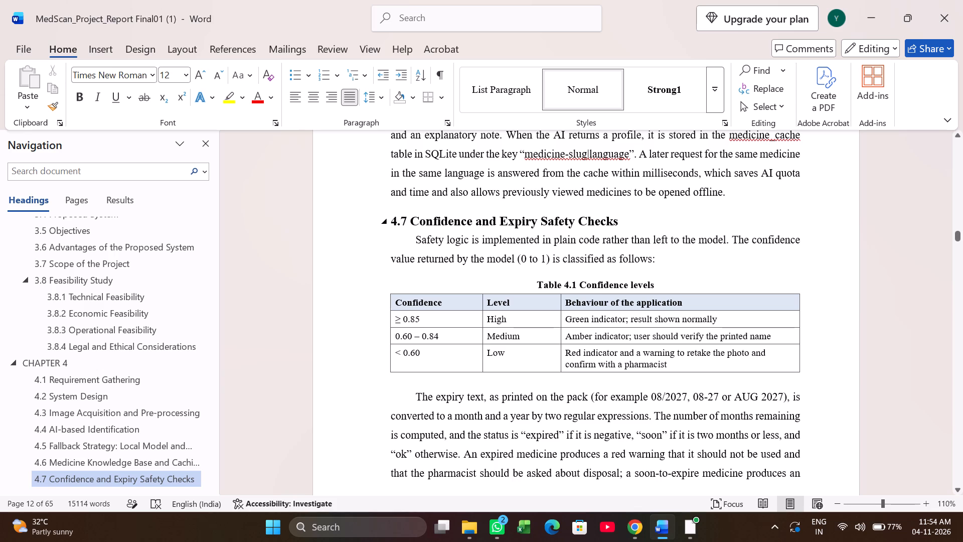
scroll(509, 352, "down", 1)
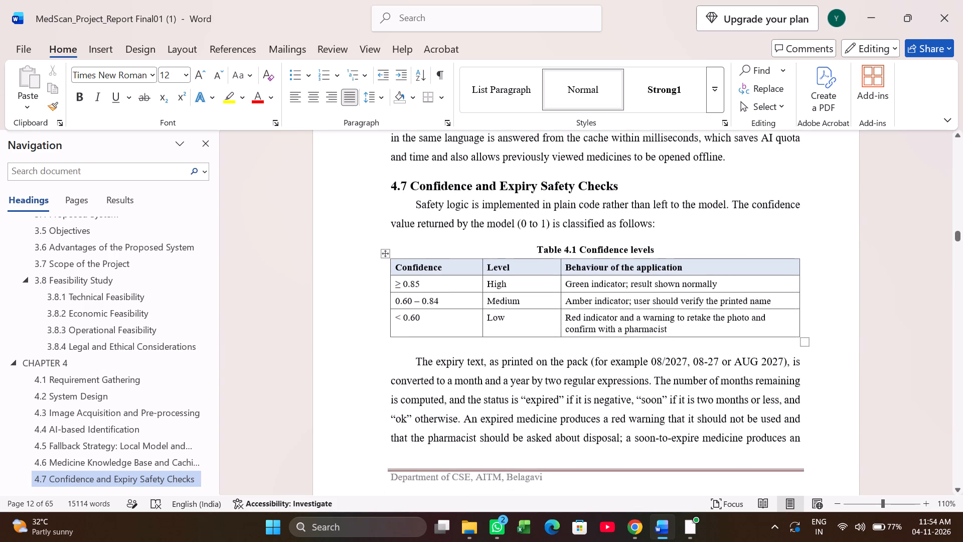
scroll(509, 352, "down", 1)
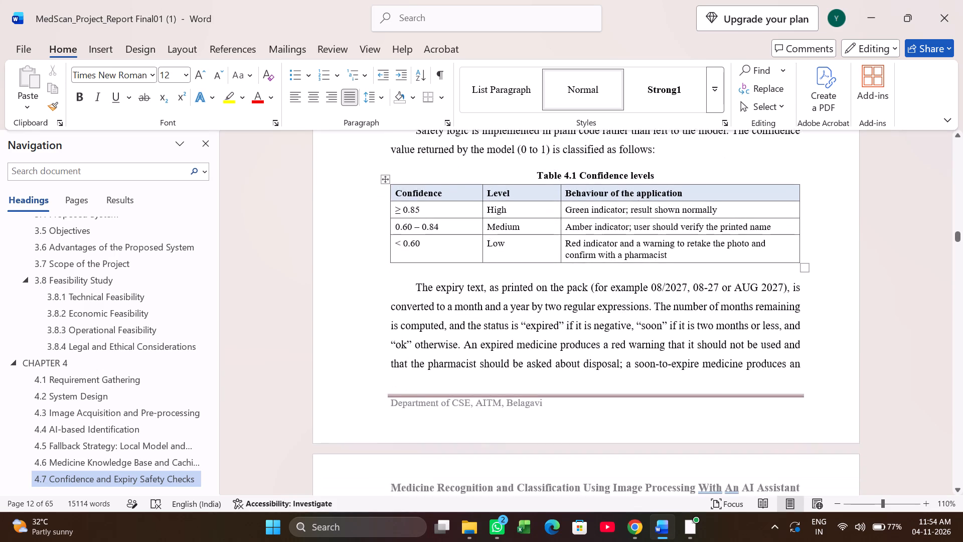
scroll(509, 352, "down", 1)
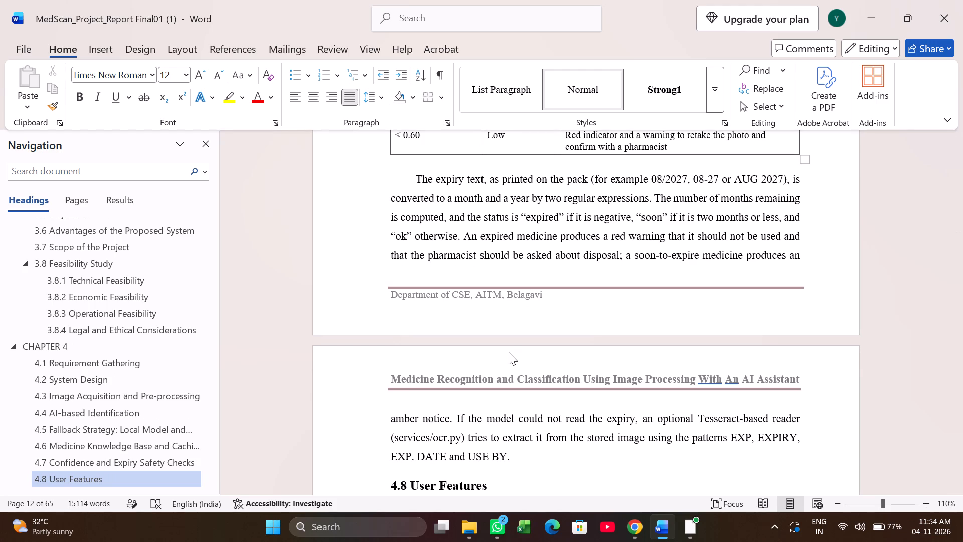
scroll(509, 352, "up", 1)
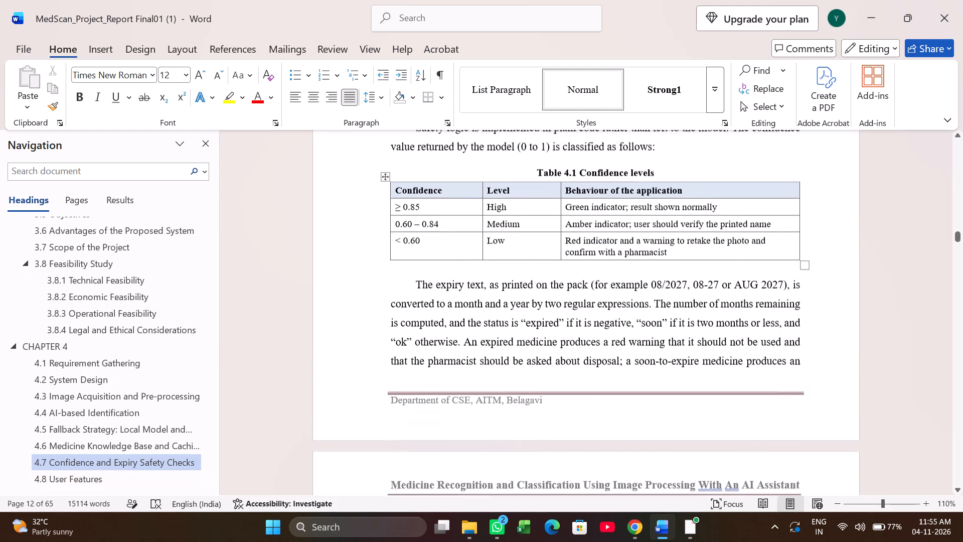
scroll(509, 352, "up", 1)
scroll(510, 336, "down", 1)
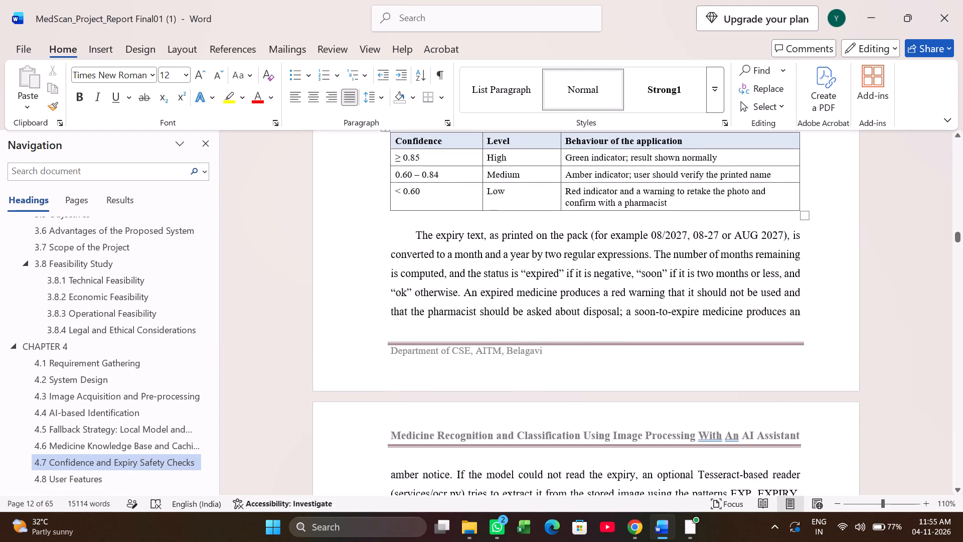
scroll(511, 330, "up", 3)
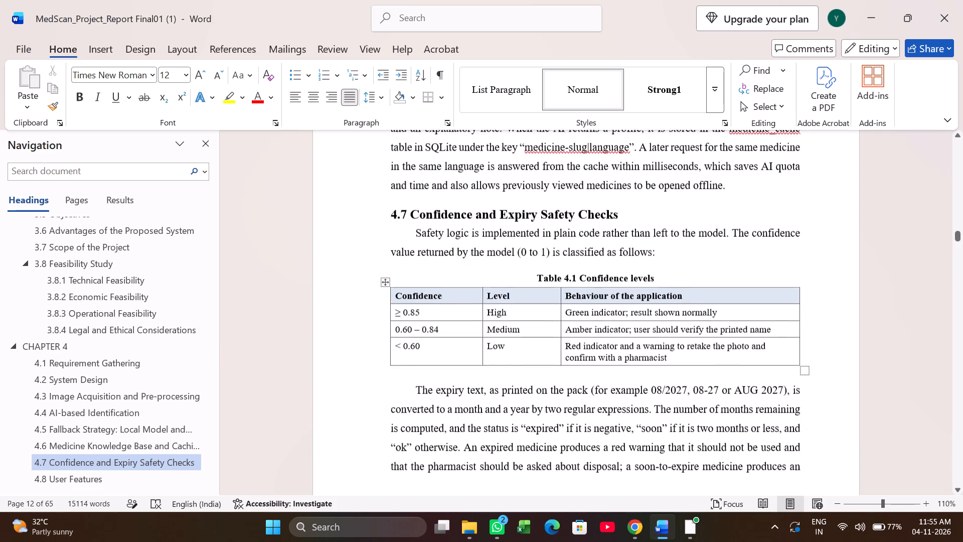
scroll(511, 330, "up", 1)
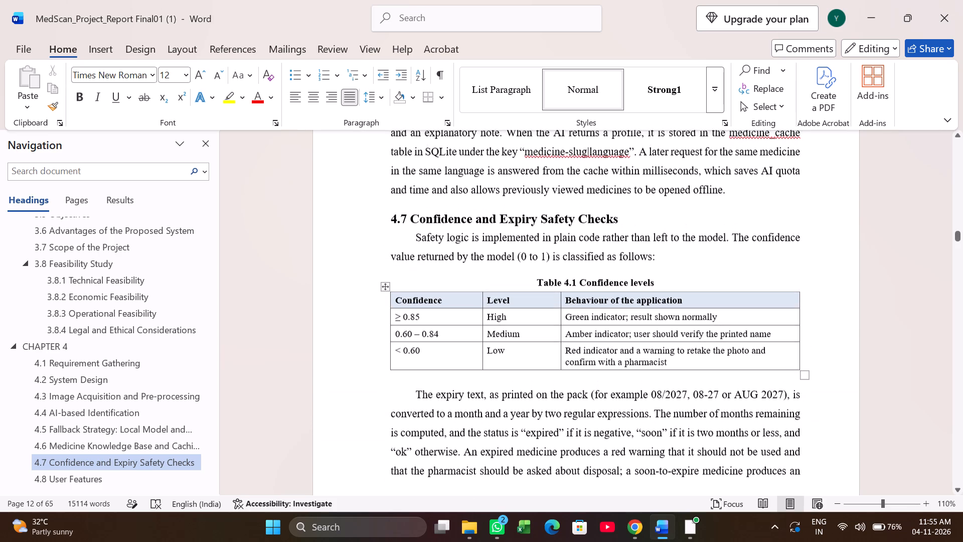
scroll(511, 330, "up", 1)
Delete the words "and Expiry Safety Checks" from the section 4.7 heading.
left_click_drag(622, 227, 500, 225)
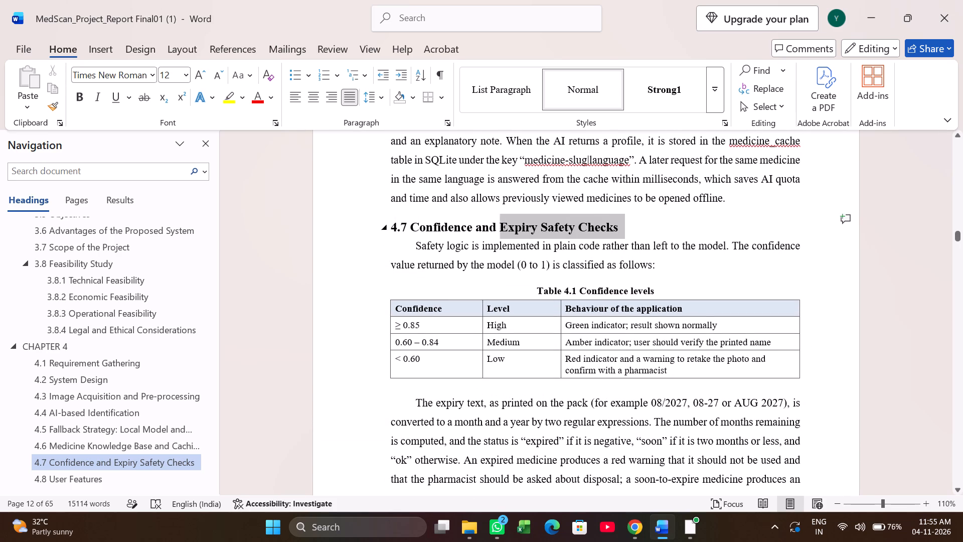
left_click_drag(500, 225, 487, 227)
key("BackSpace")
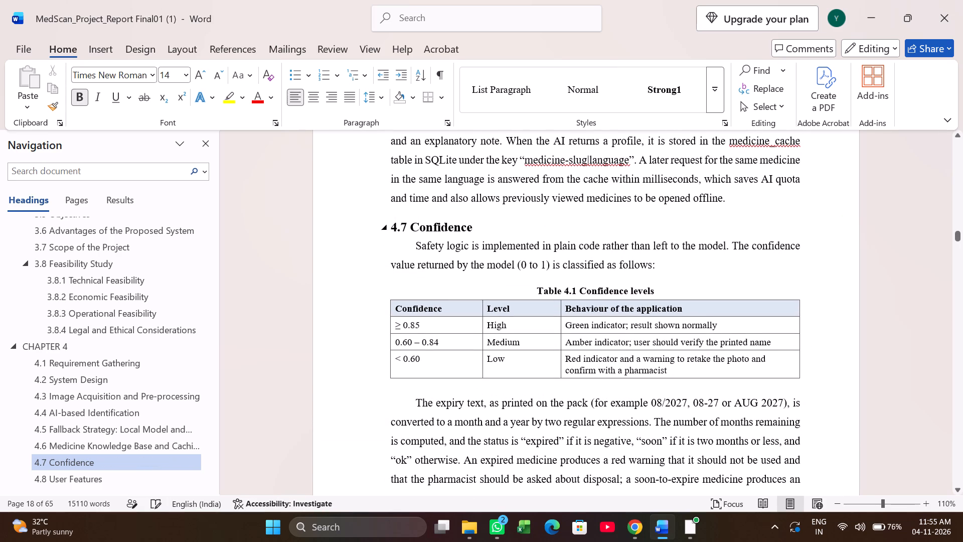
Delete the whole of section 4.7 Confidence, including its heading, Table 4.1 and the expiry paragraph up to section 4.8.
scroll(487, 227, "down", 2)
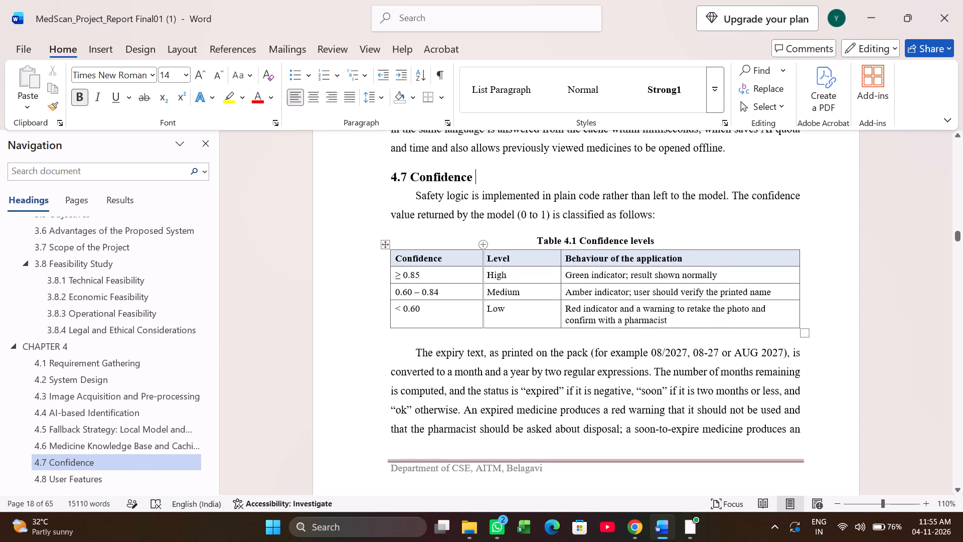
scroll(476, 250, "down", 1)
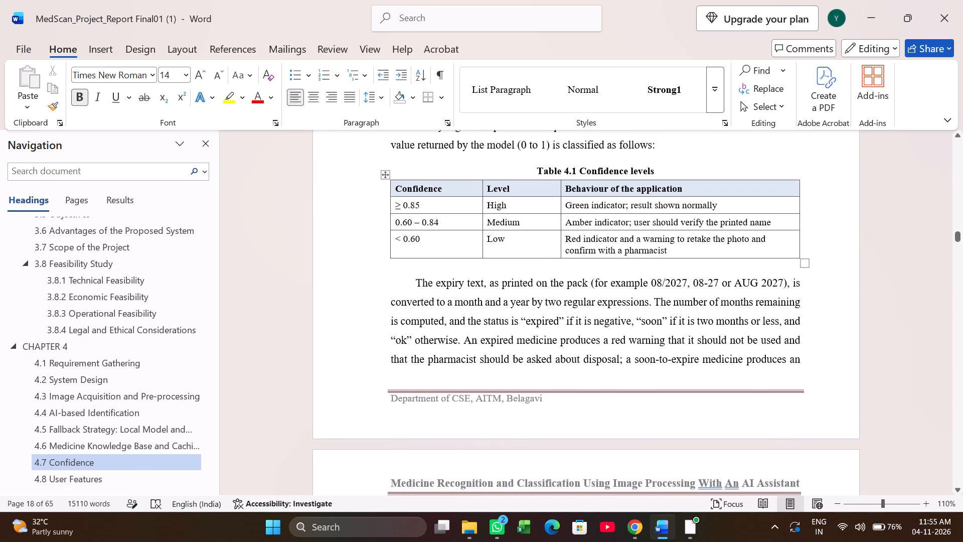
scroll(476, 250, "down", 3)
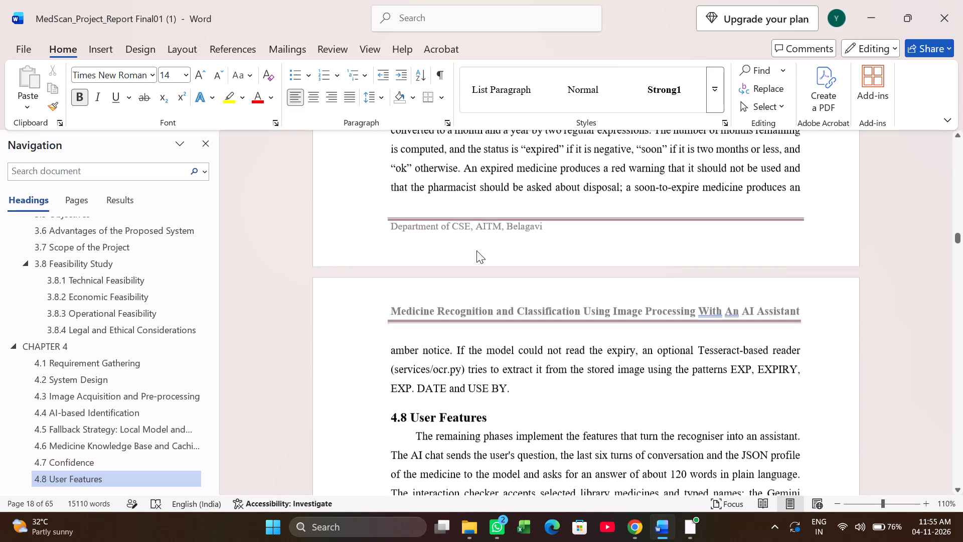
scroll(476, 250, "up", 1)
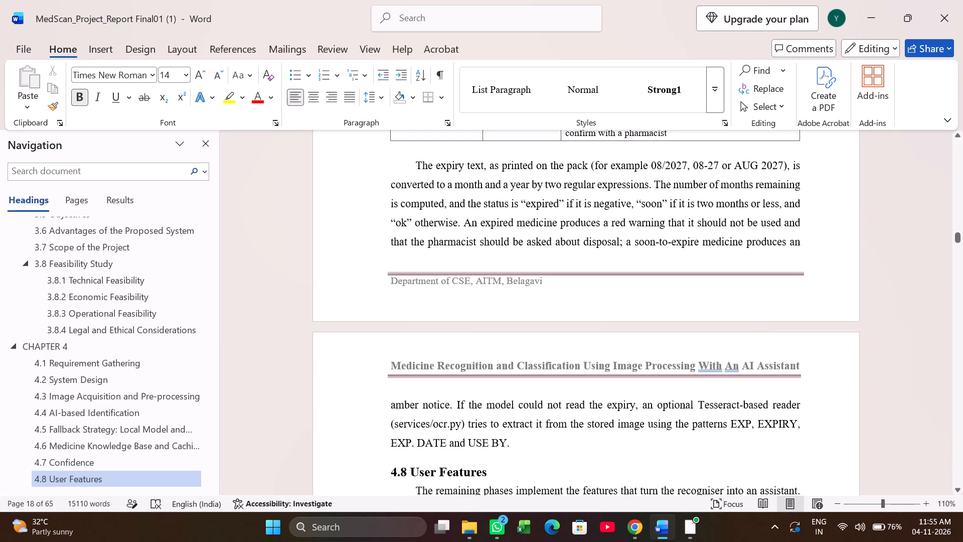
left_click_drag(511, 443, 507, 443)
left_click_drag(507, 443, 399, 198)
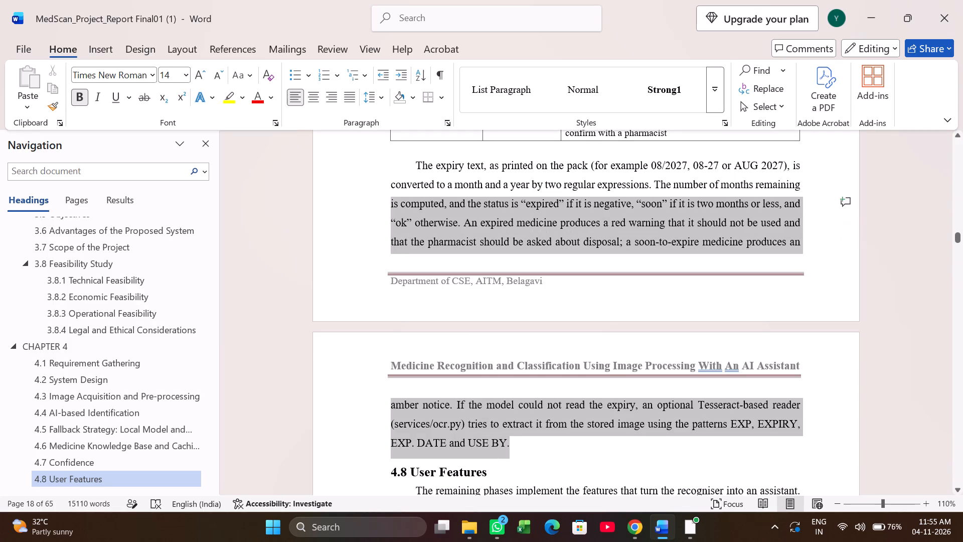
left_click_drag(399, 198, 386, 191)
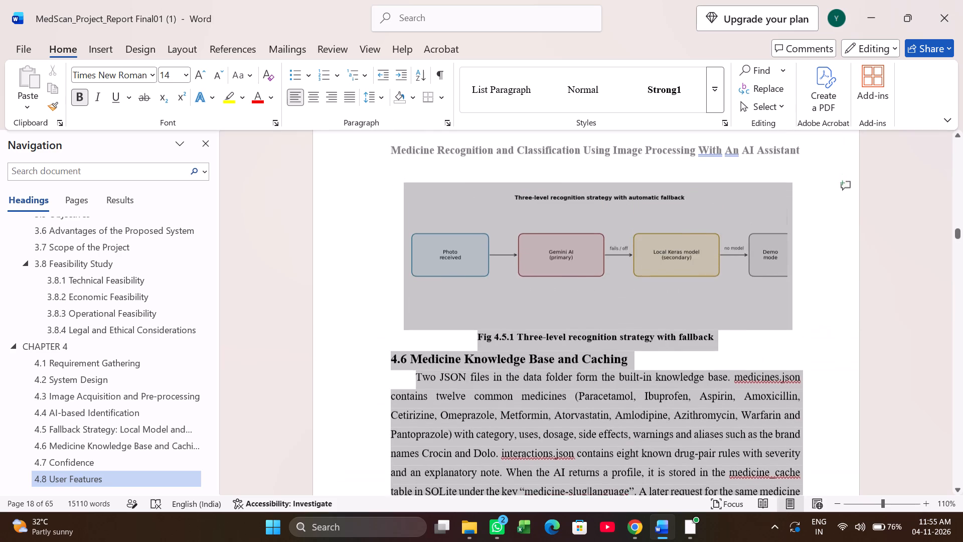
left_click_drag(386, 191, 406, 436)
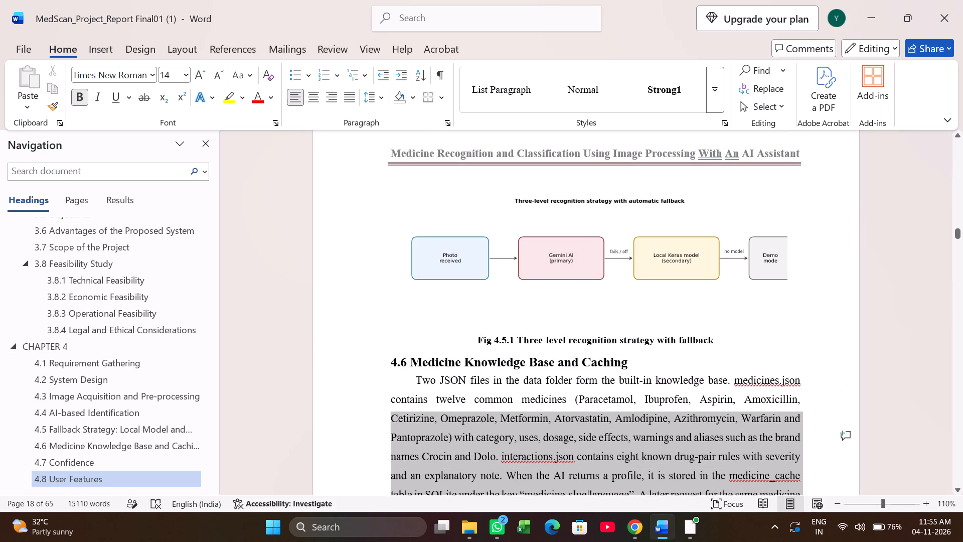
left_click_drag(406, 436, 384, 363)
key("BackSpace")
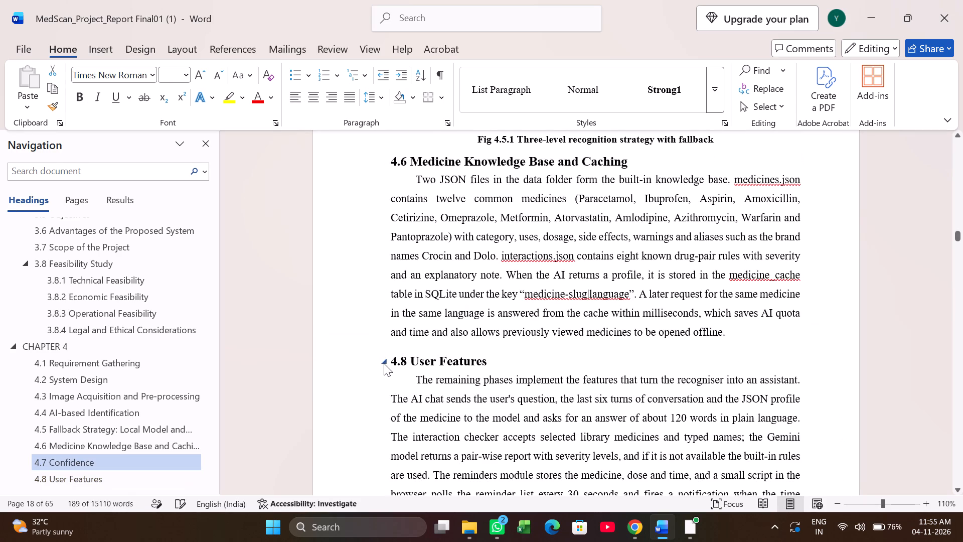
Renumber the User Features heading as 4.7.
left_click(408, 362)
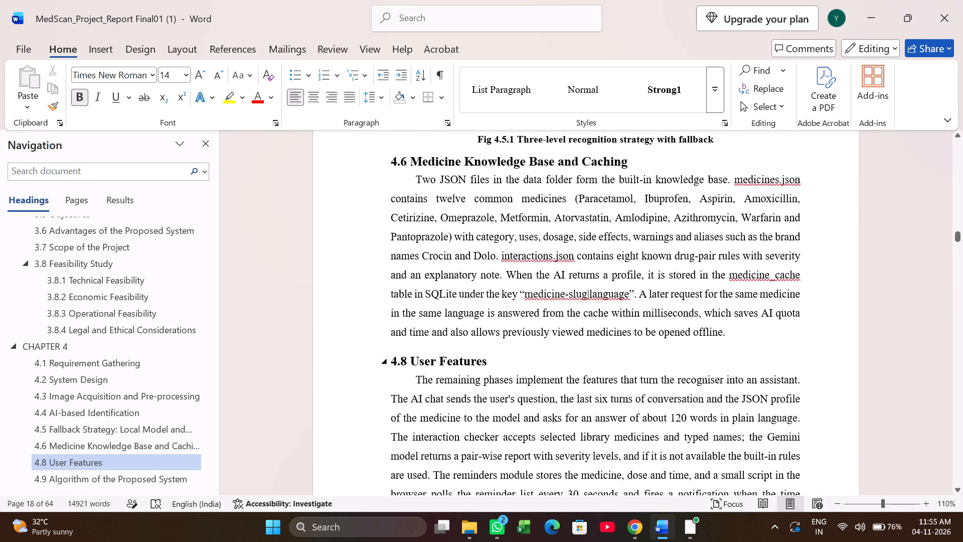
key("BackSpace")
key("7")
Review the rest of Chapter 4, covering sections 4.9 Algorithm of the Proposed System and 4.10 Performance and Security Considerations.
scroll(557, 352, "down", 3)
scroll(557, 352, "up", 1)
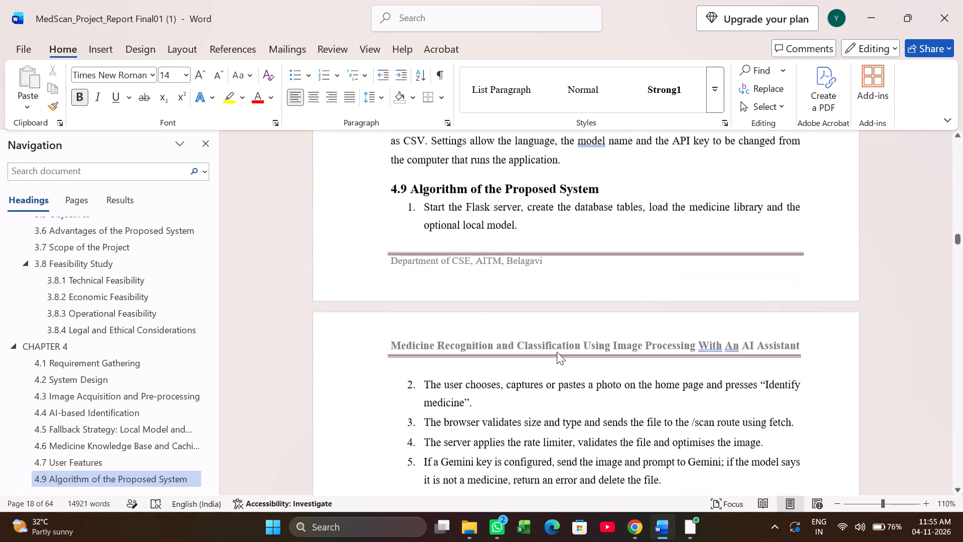
scroll(557, 352, "up", 1)
scroll(462, 261, "down", 2)
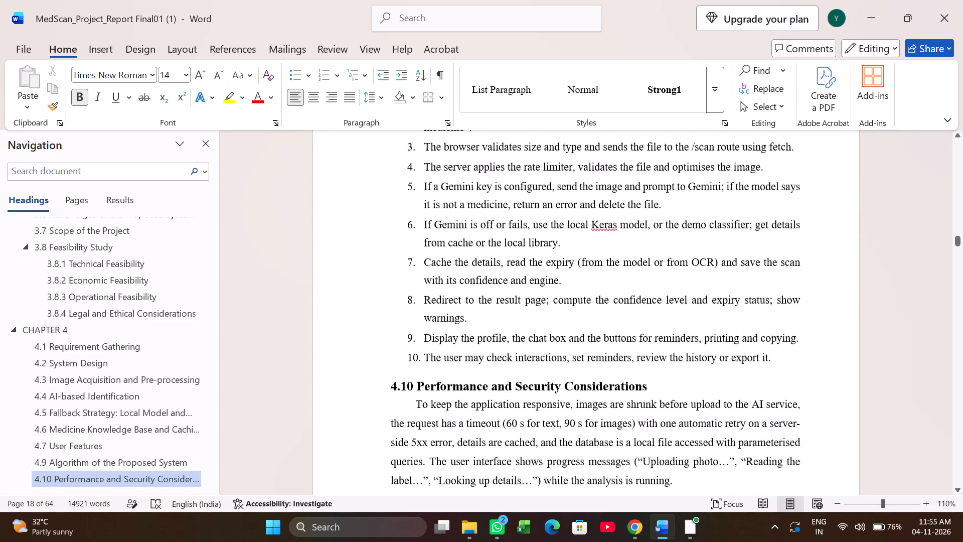
scroll(462, 261, "down", 3)
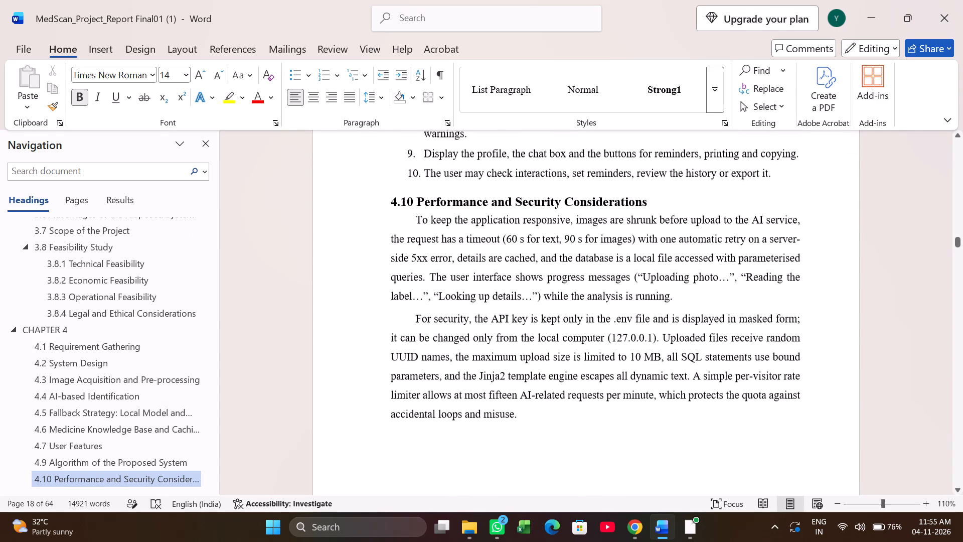
scroll(462, 261, "down", 1)
Insert a page break before the 4.9 Algorithm of the Proposed System heading.
scroll(462, 261, "up", 2)
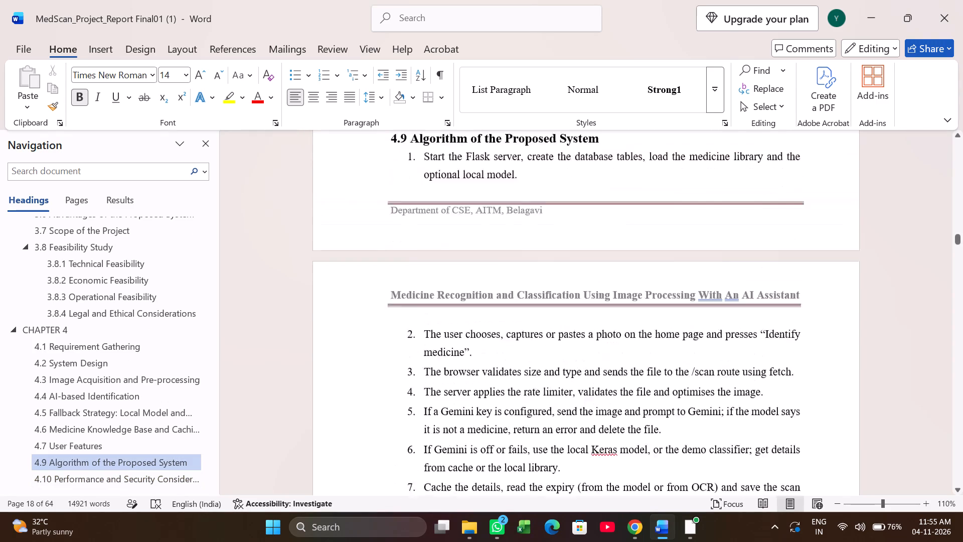
scroll(462, 261, "up", 1)
left_click(391, 204)
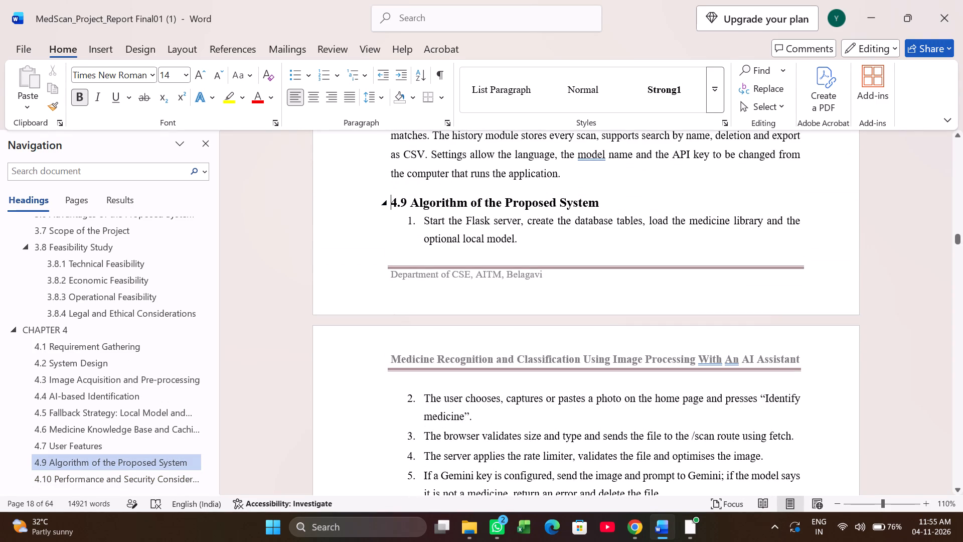
left_click(391, 204)
left_click(101, 40)
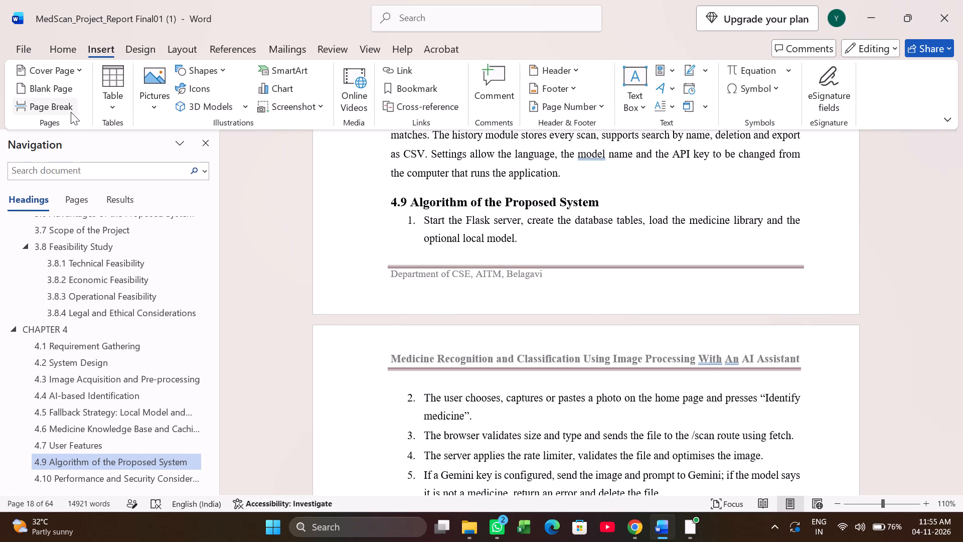
left_click(68, 112)
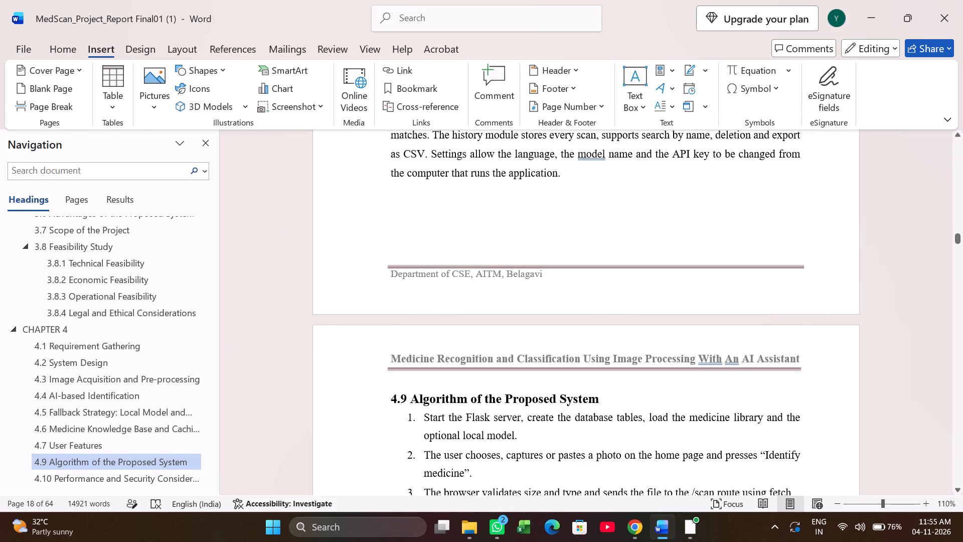
Review the end of Chapter 4 and the start of Chapter 5, including the hardware and software requirements tables and where Table 5.3 splits.
scroll(365, 245, "down", 5)
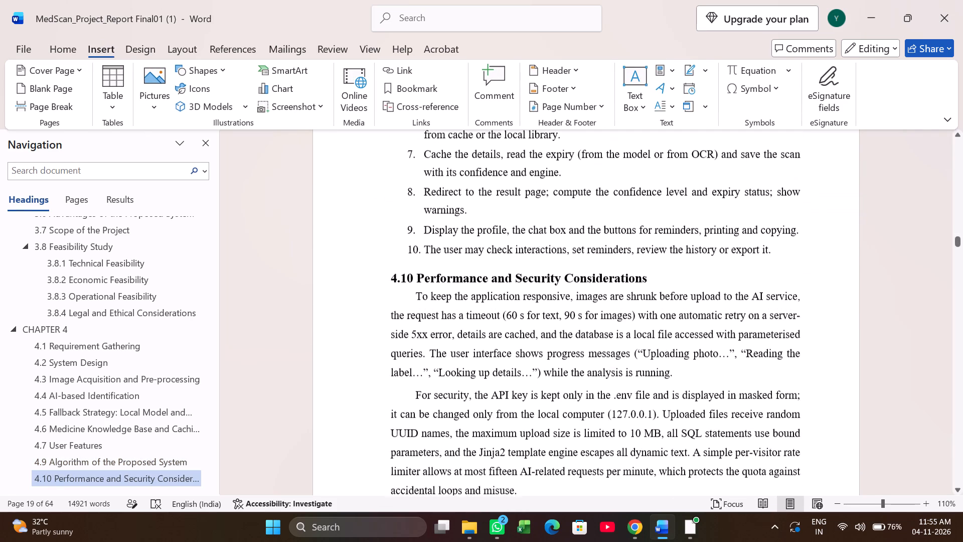
scroll(365, 245, "down", 5)
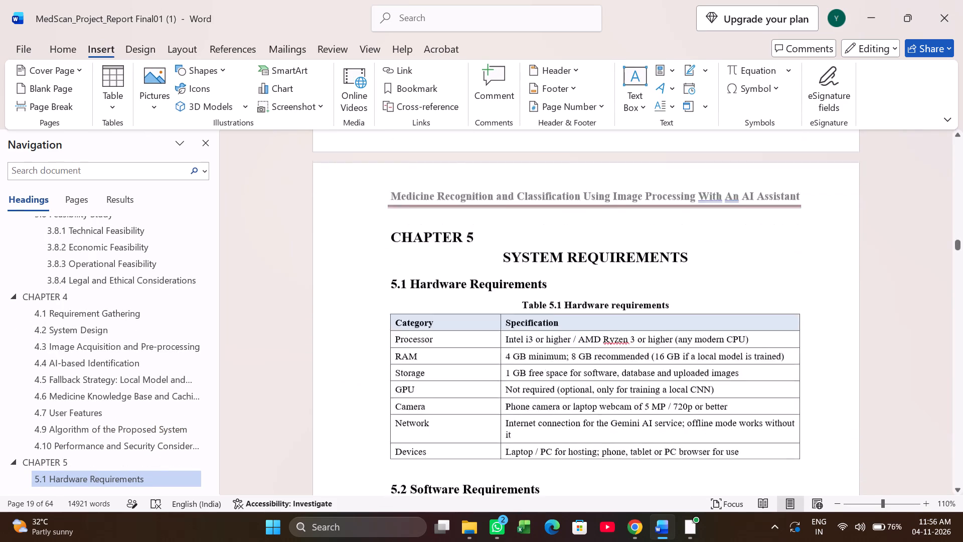
scroll(365, 245, "down", 1)
scroll(365, 245, "up", 1)
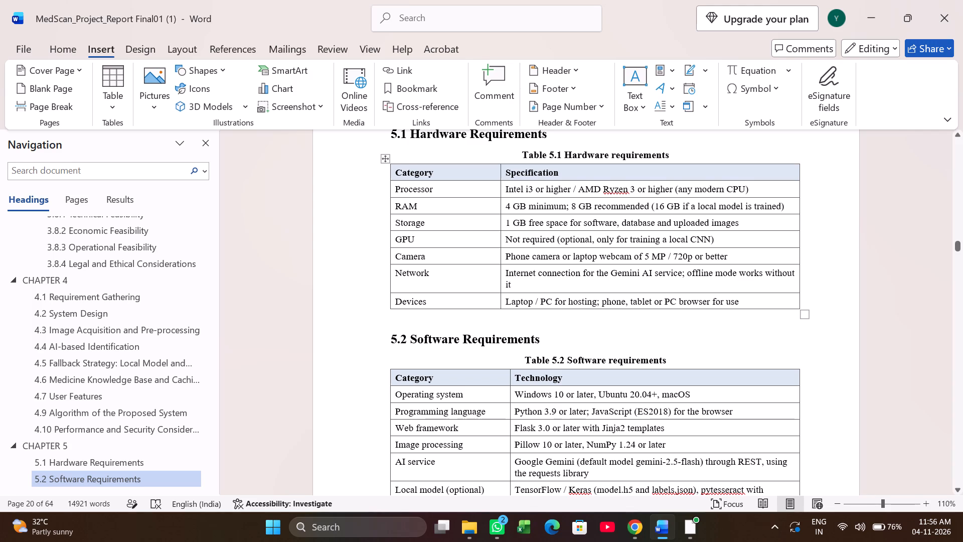
scroll(594, 297, "down", 2)
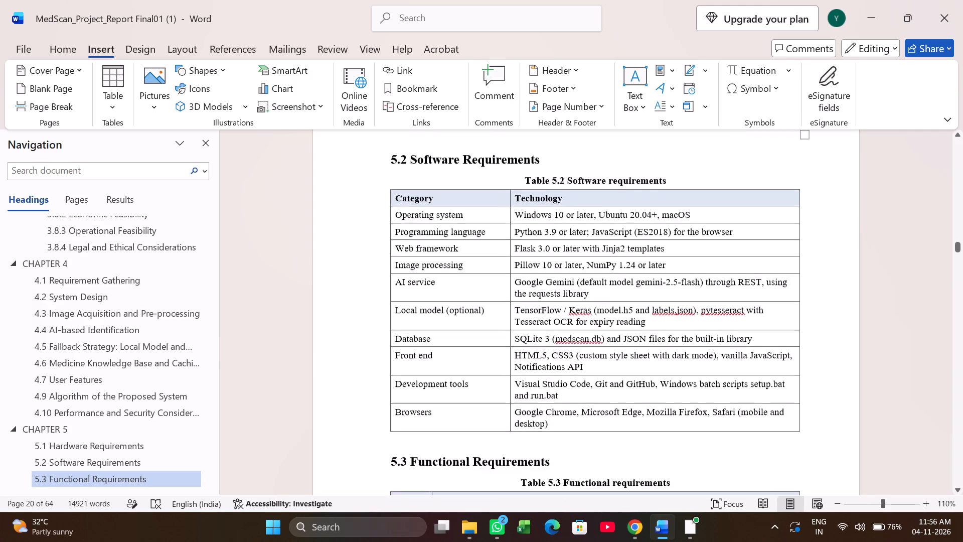
scroll(594, 297, "down", 3)
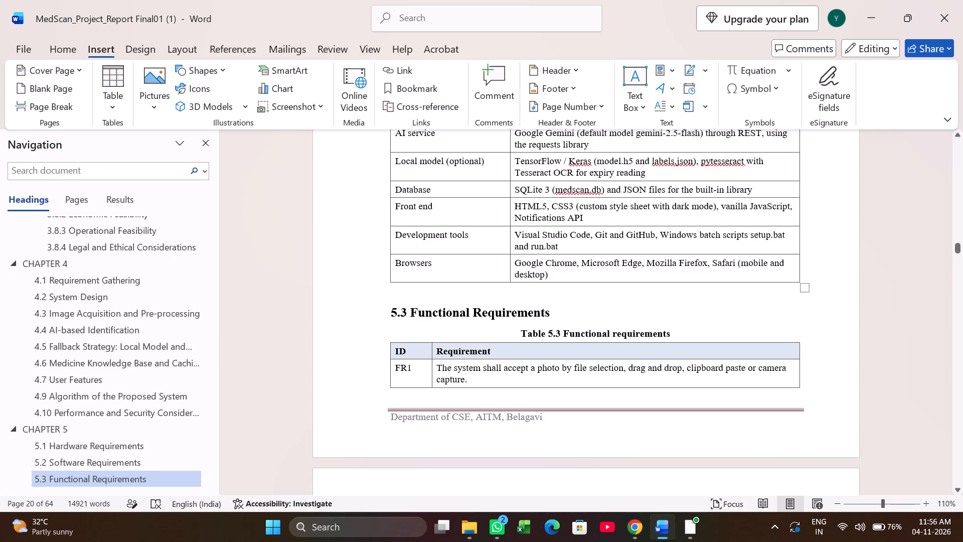
scroll(594, 297, "down", 3)
Insert a page break before the 5.3 Functional Requirements heading.
scroll(594, 297, "up", 1)
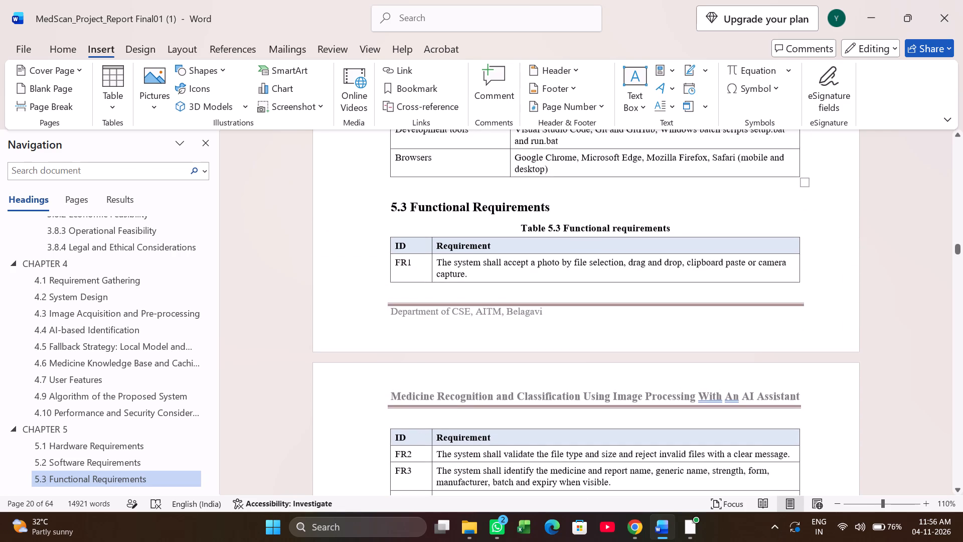
scroll(594, 297, "up", 1)
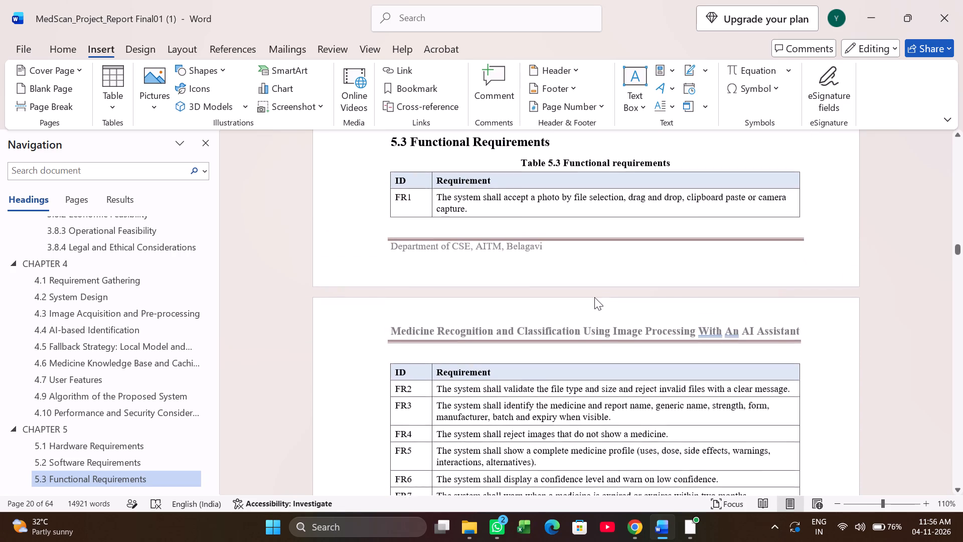
scroll(594, 297, "up", 1)
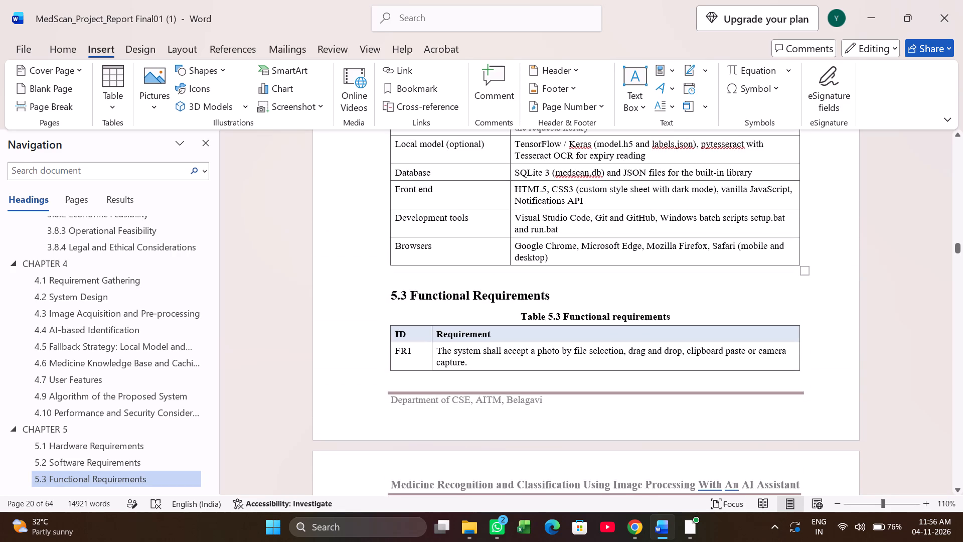
left_click(391, 295)
left_click(391, 292)
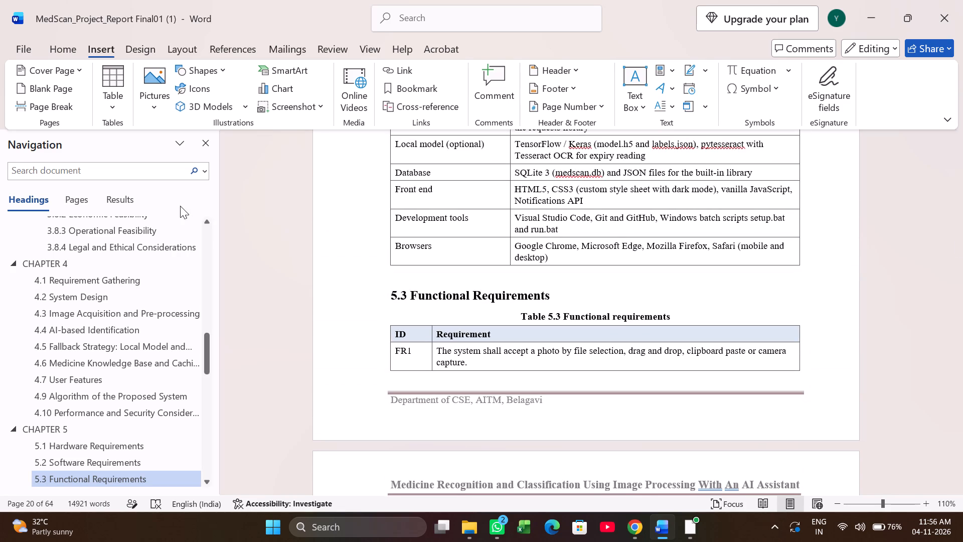
left_click(44, 112)
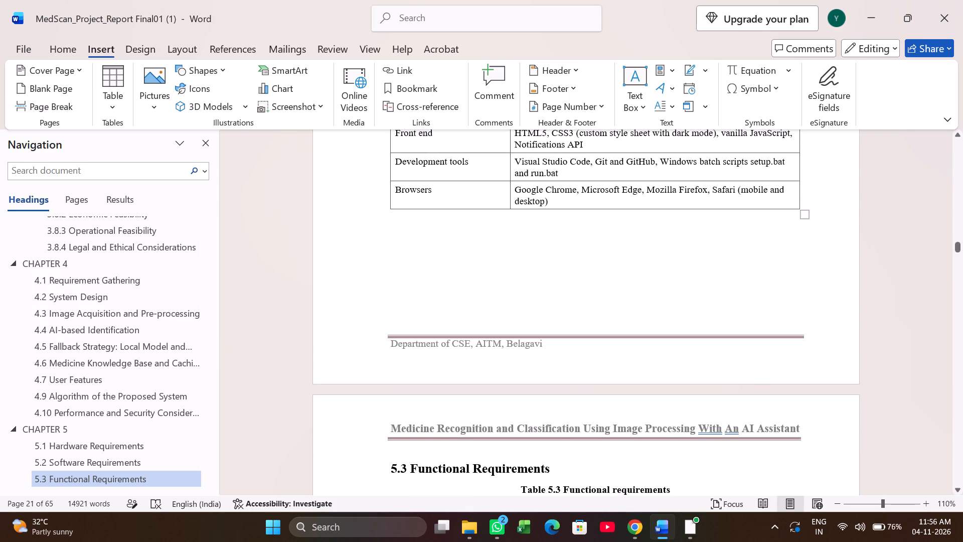
Review sections 5.3 Functional Requirements and 5.4 Non-Functional Requirements with their tables.
scroll(428, 209, "down", 2)
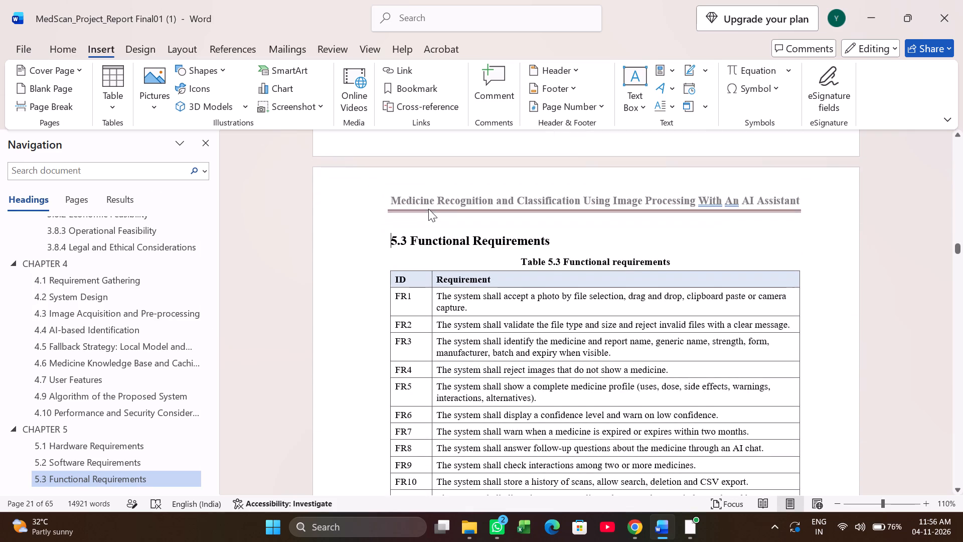
scroll(428, 209, "down", 3)
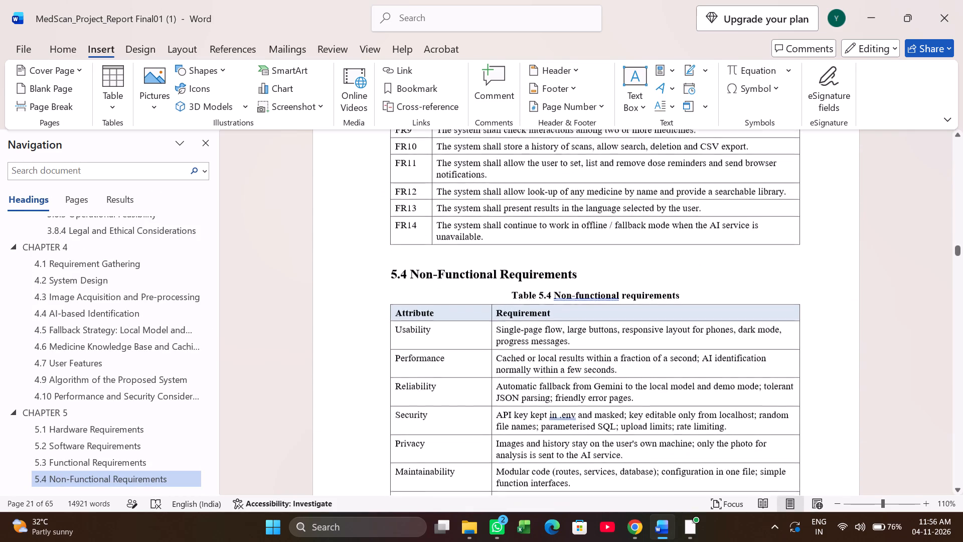
scroll(428, 209, "down", 3)
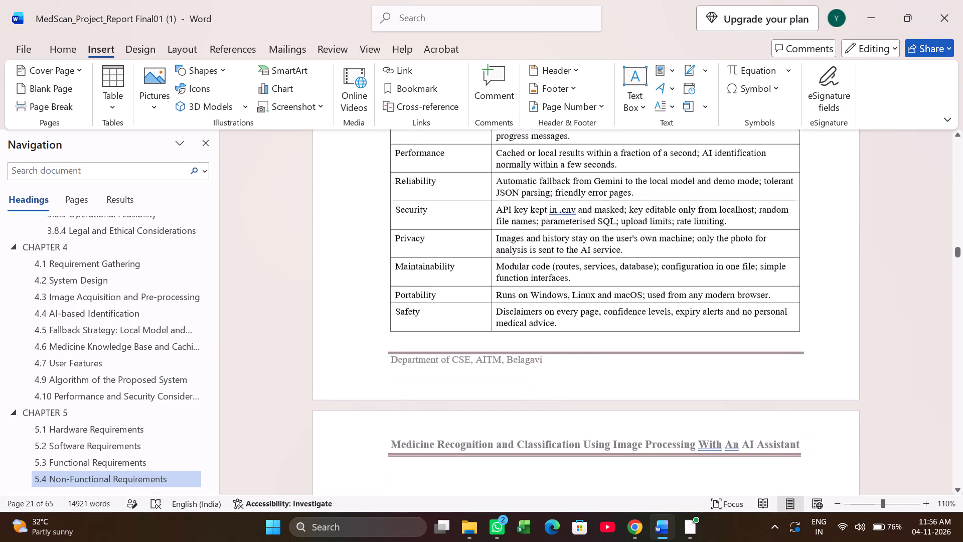
Delete the blank page between the end of section 5.4 and the Chapter 6 heading.
scroll(428, 209, "down", 4)
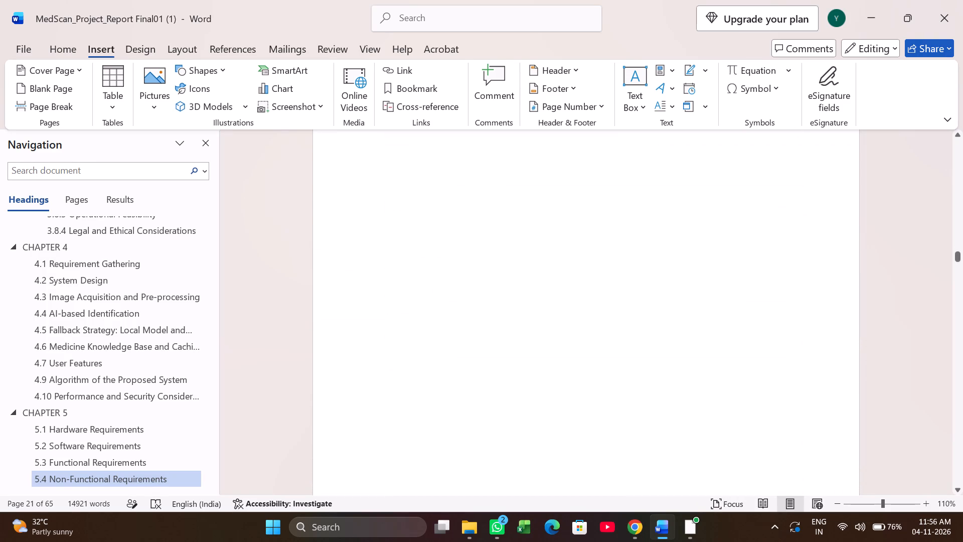
scroll(428, 209, "down", 1)
left_click(447, 238)
key("Delete")
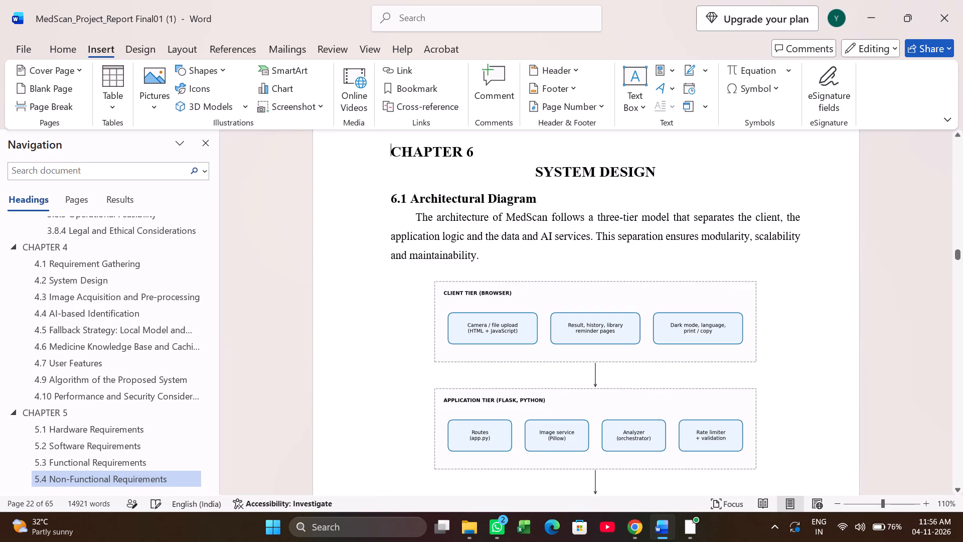
Check the page layout from the start of Chapter 6 back through Chapter 5 to the end of section 4.10.
scroll(447, 238, "down", 1, "ctrl")
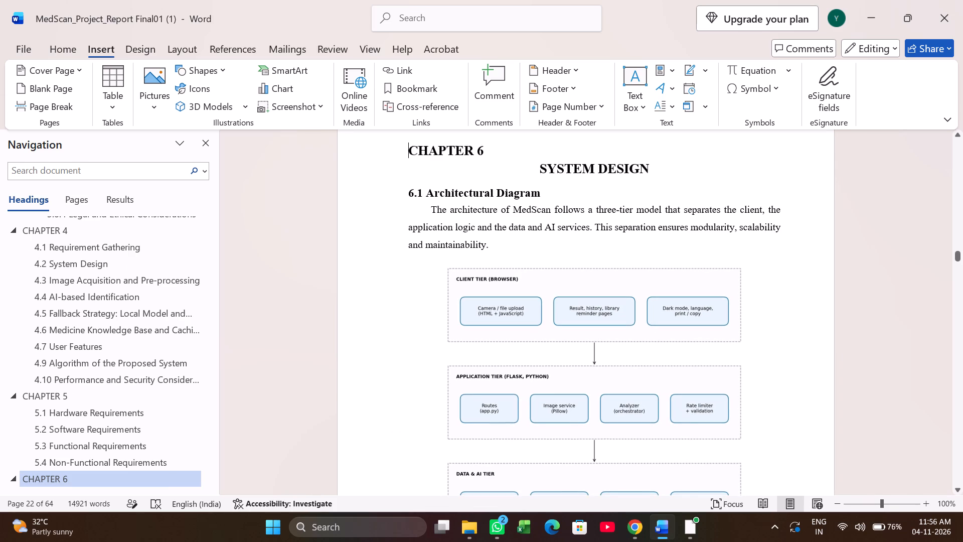
scroll(448, 232, "up", 3)
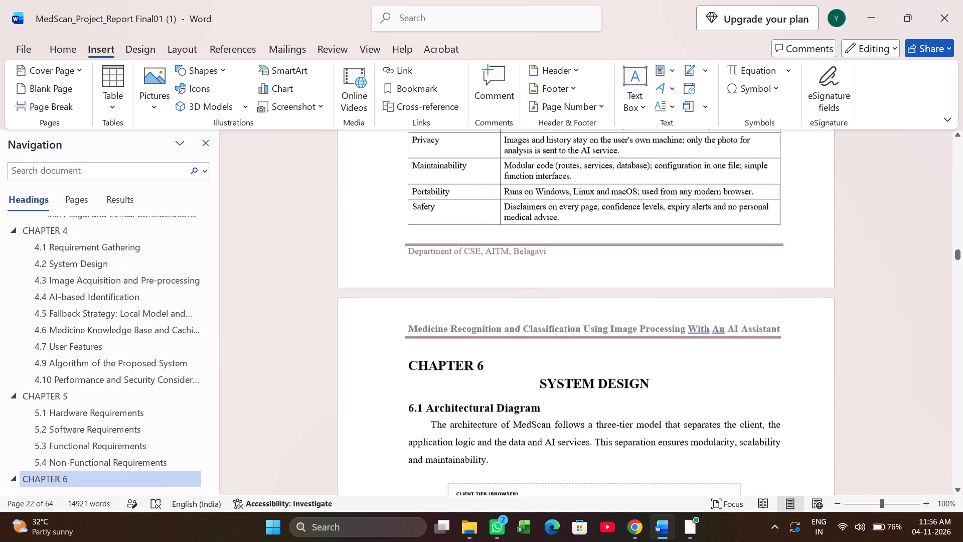
scroll(448, 232, "up", 2)
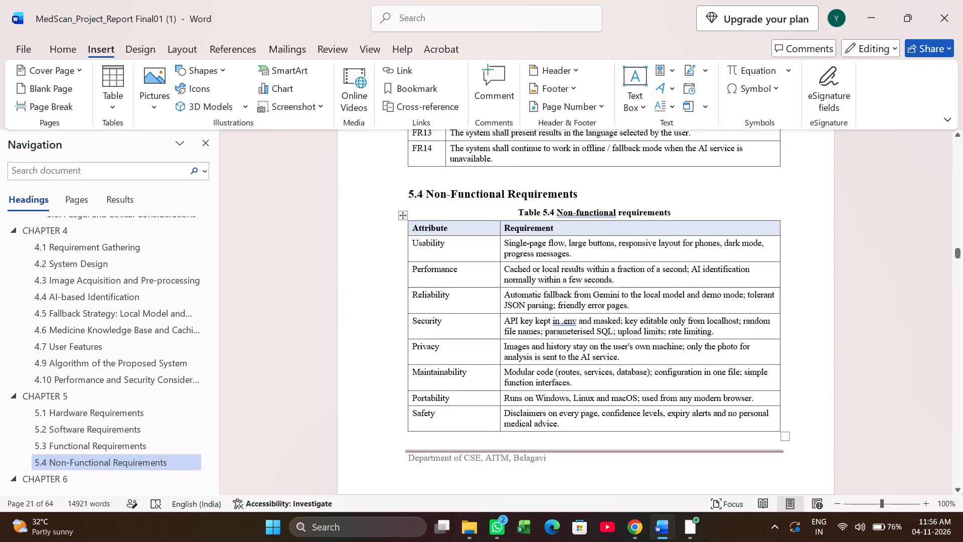
scroll(448, 232, "up", 4)
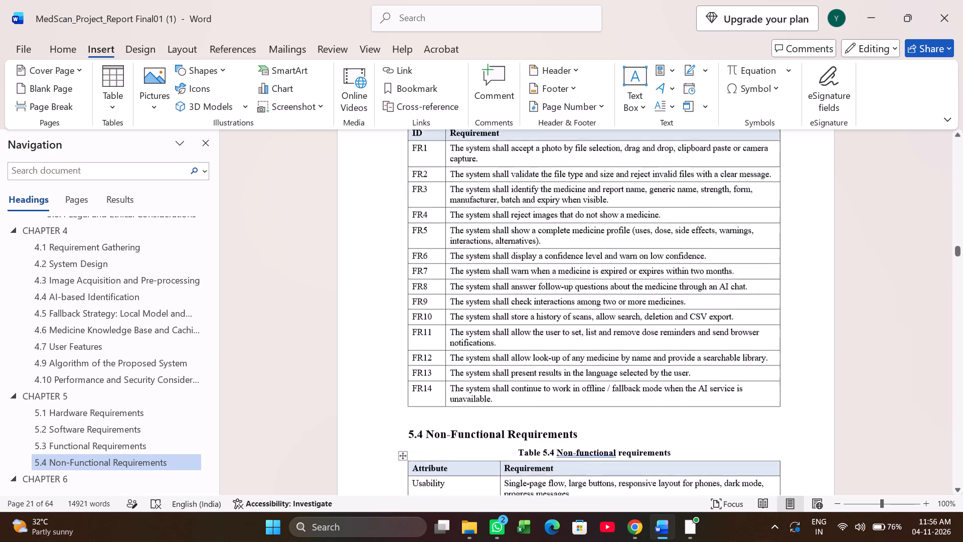
scroll(448, 232, "up", 5)
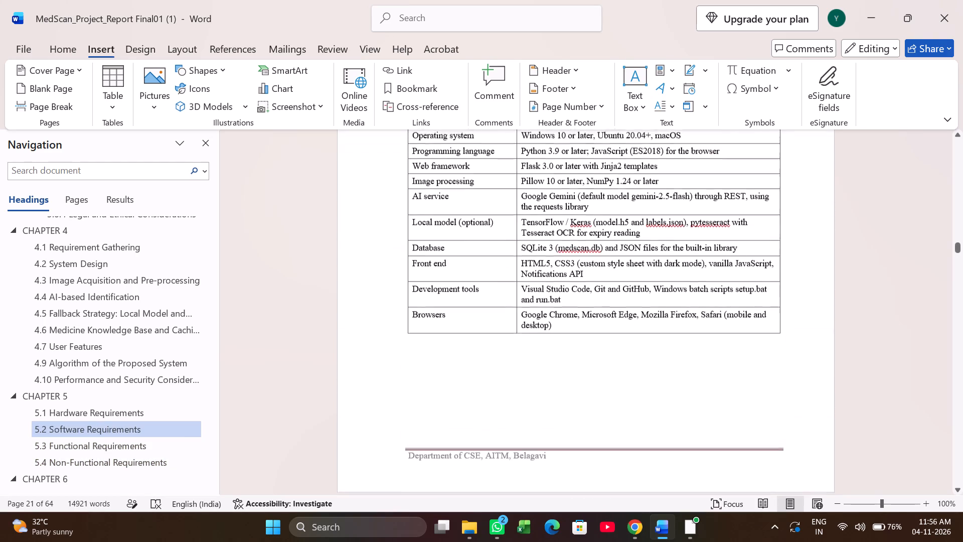
scroll(448, 232, "up", 6)
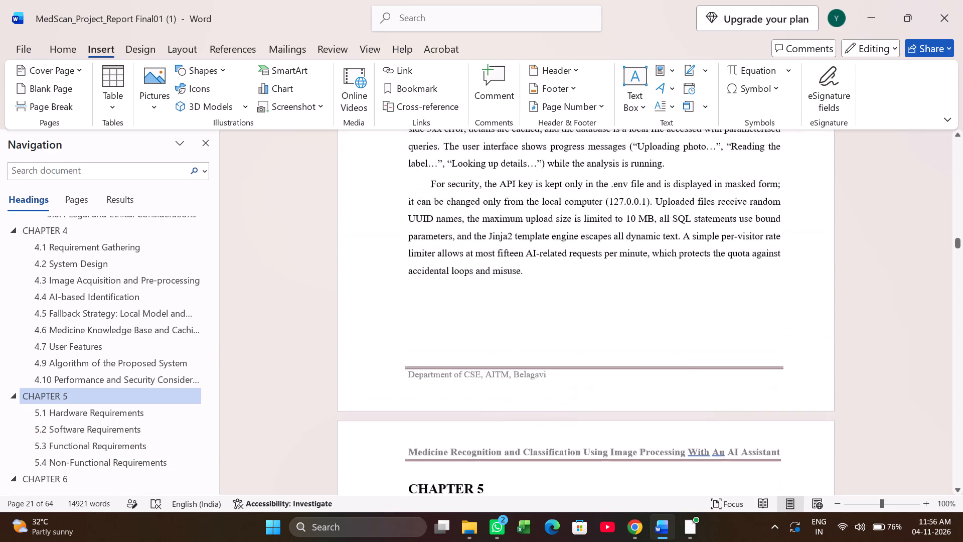
Examine the Chapter 5 opening page, including Table 5.1 Hardware requirements and Table 5.2 Software requirements.
scroll(448, 232, "down", 4)
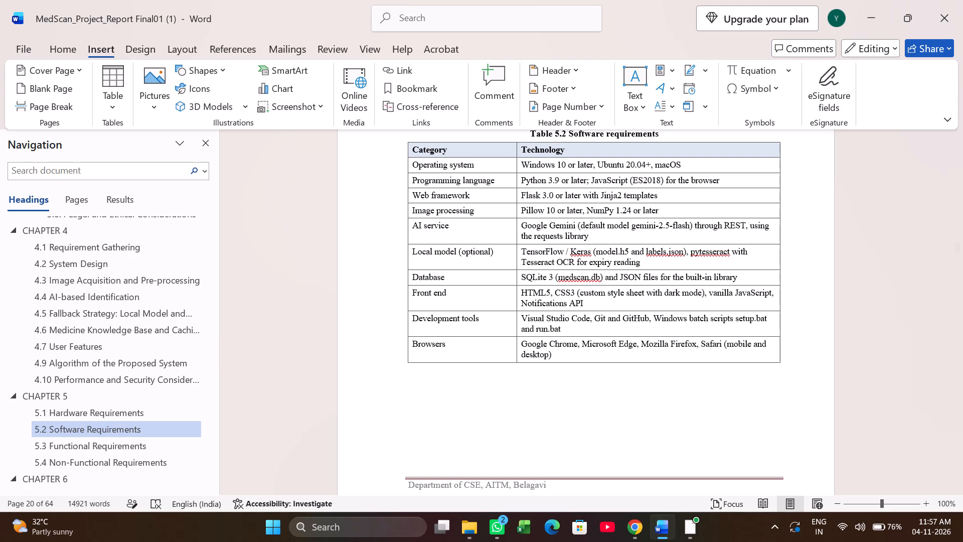
scroll(448, 232, "up", 4)
scroll(448, 232, "down", 1)
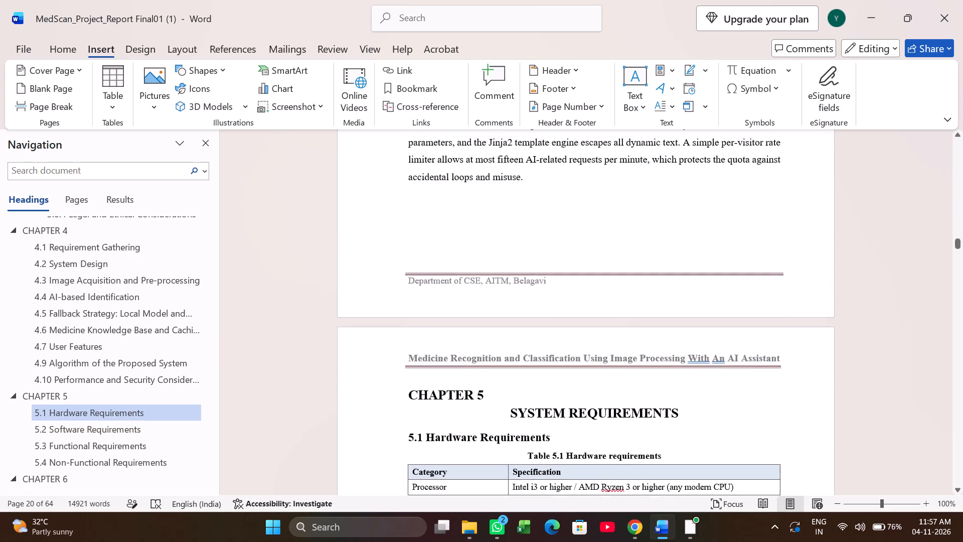
scroll(448, 232, "down", 2)
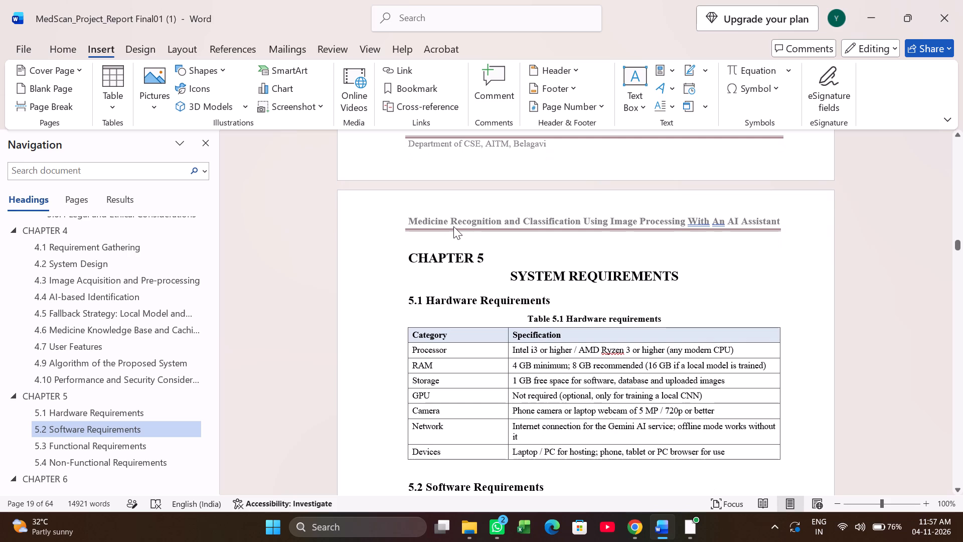
scroll(453, 226, "down", 1)
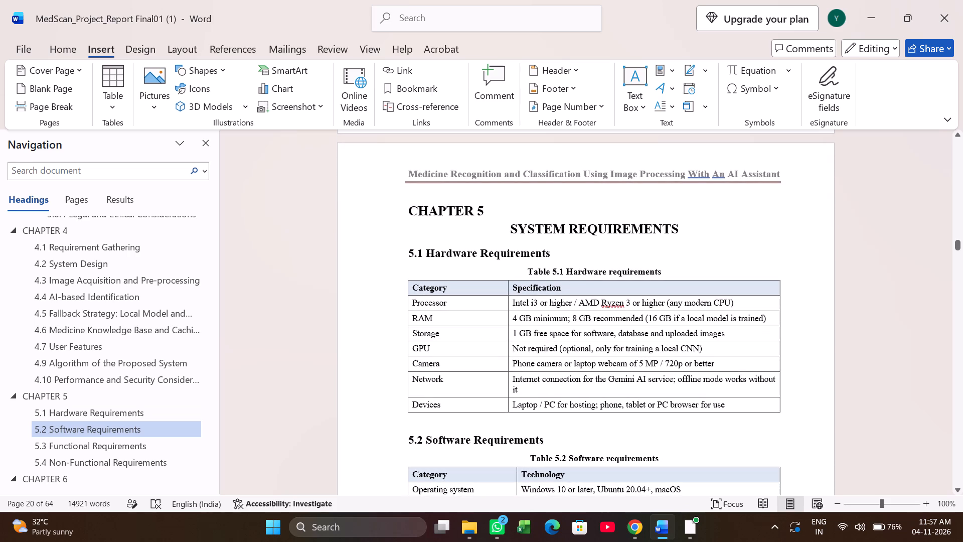
scroll(454, 230, "up", 2)
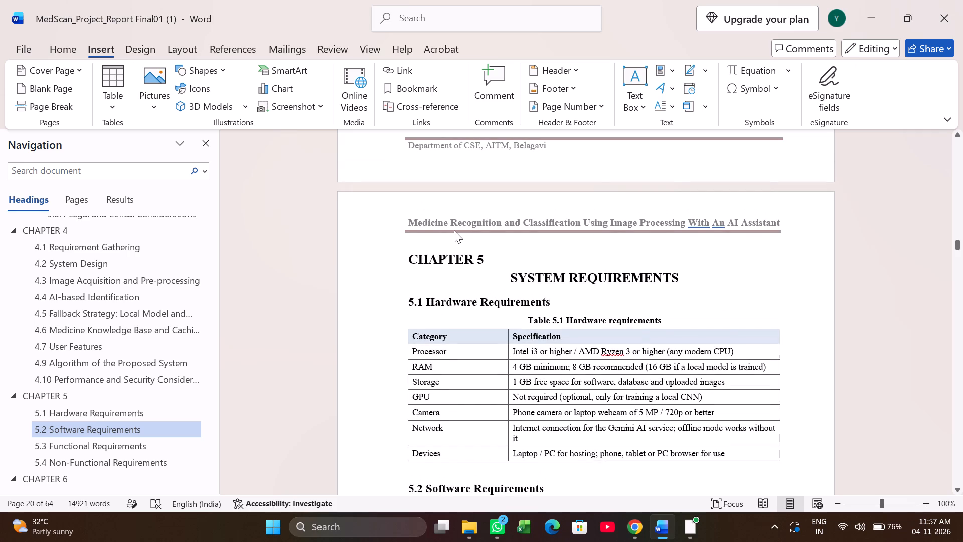
Look over the report's heading outline and return to the List of Figures at the front of the document.
scroll(454, 230, "up", 1)
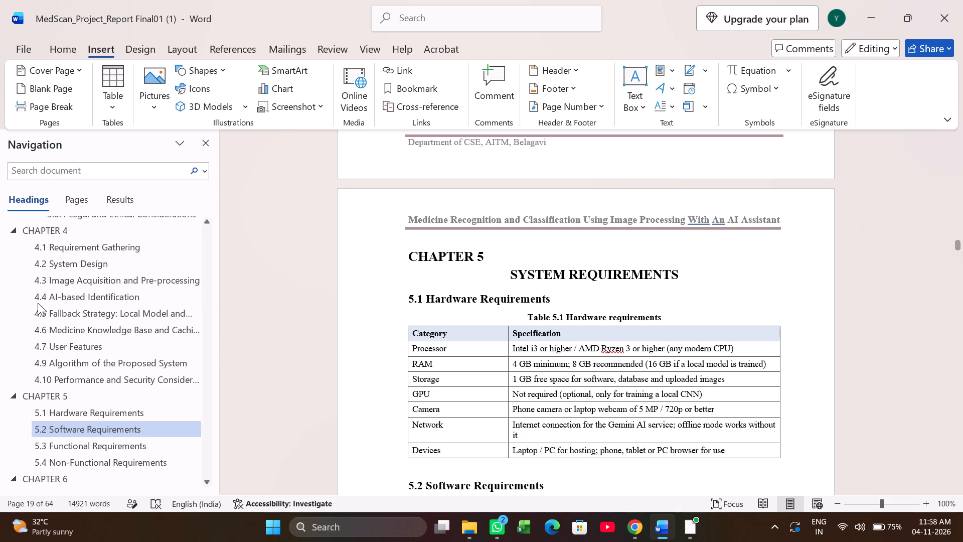
scroll(20, 290, "up", 6)
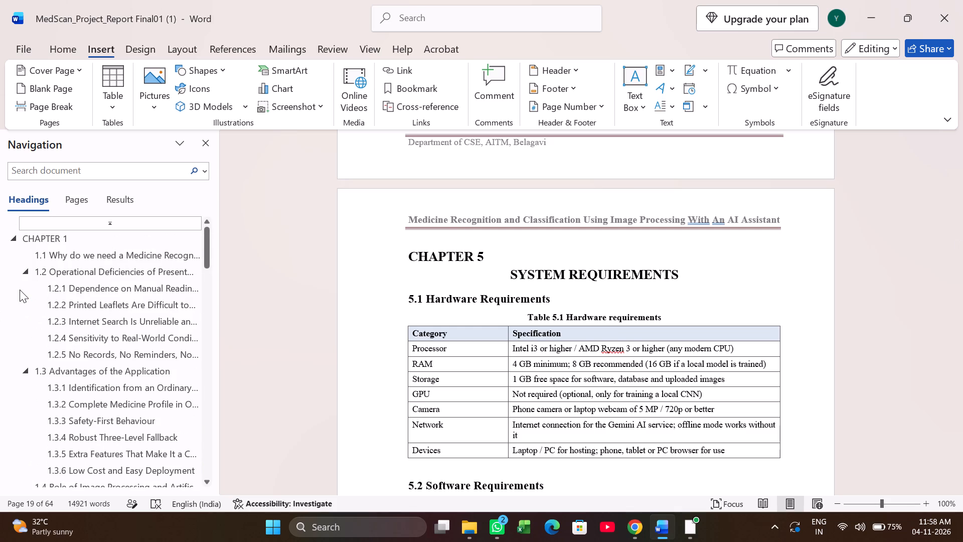
scroll(20, 290, "up", 1)
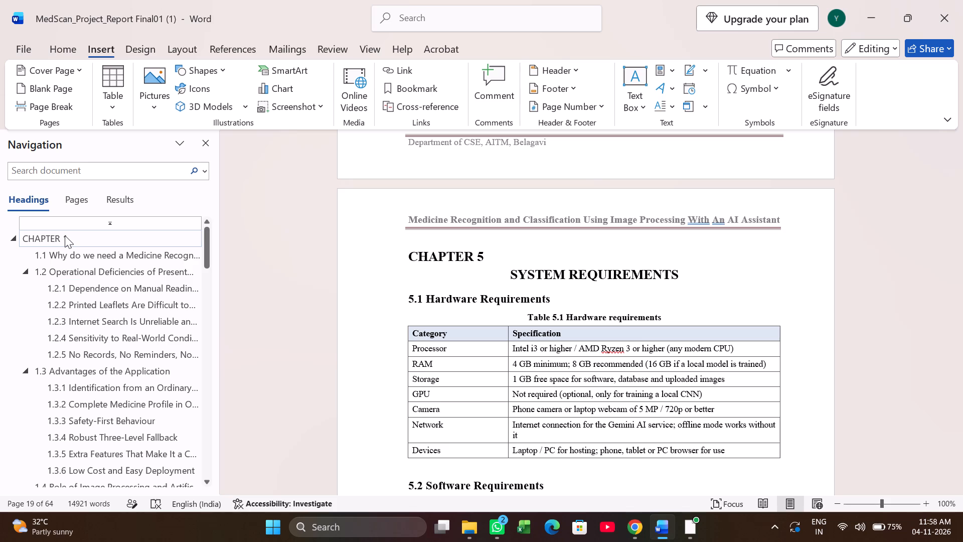
scroll(65, 235, "right", 1)
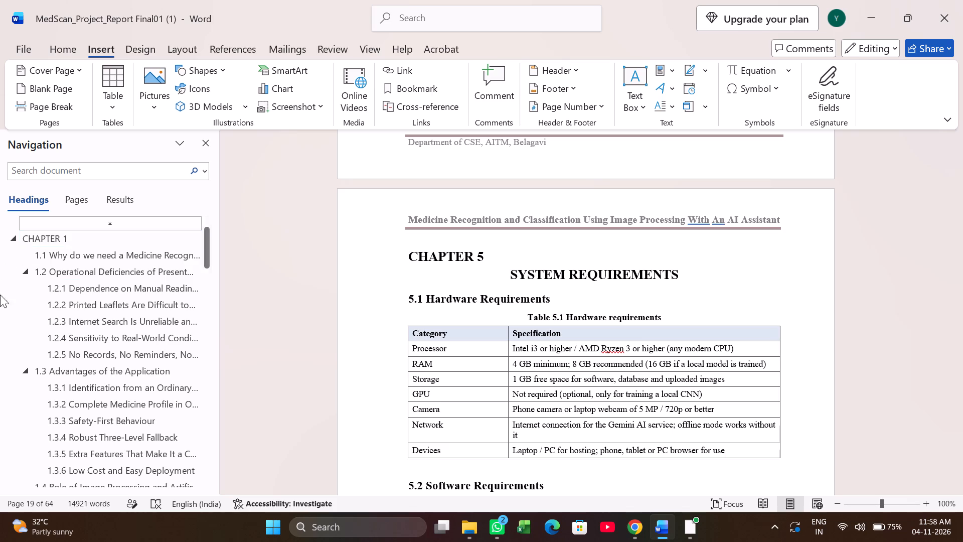
scroll(465, 226, "up", 1)
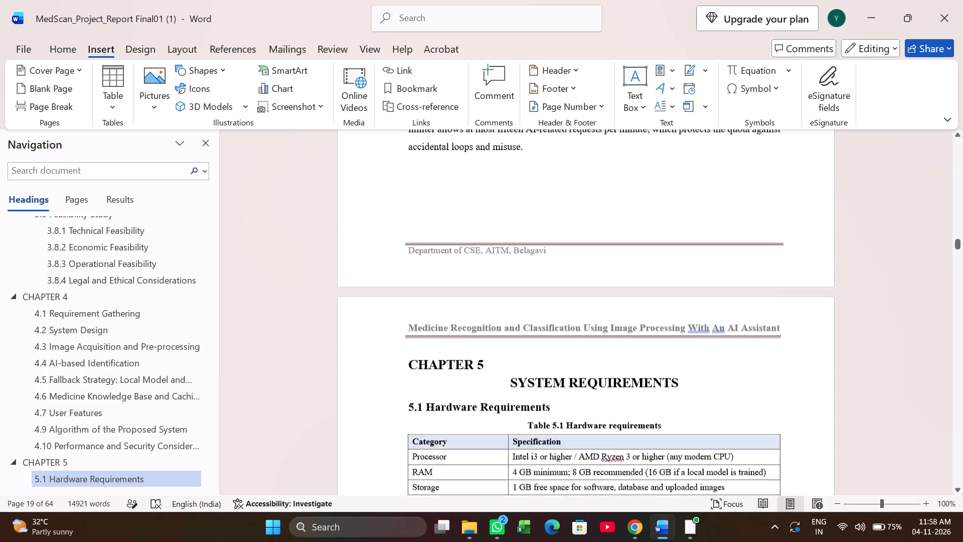
scroll(465, 226, "up", 6)
scroll(465, 226, "up", 17)
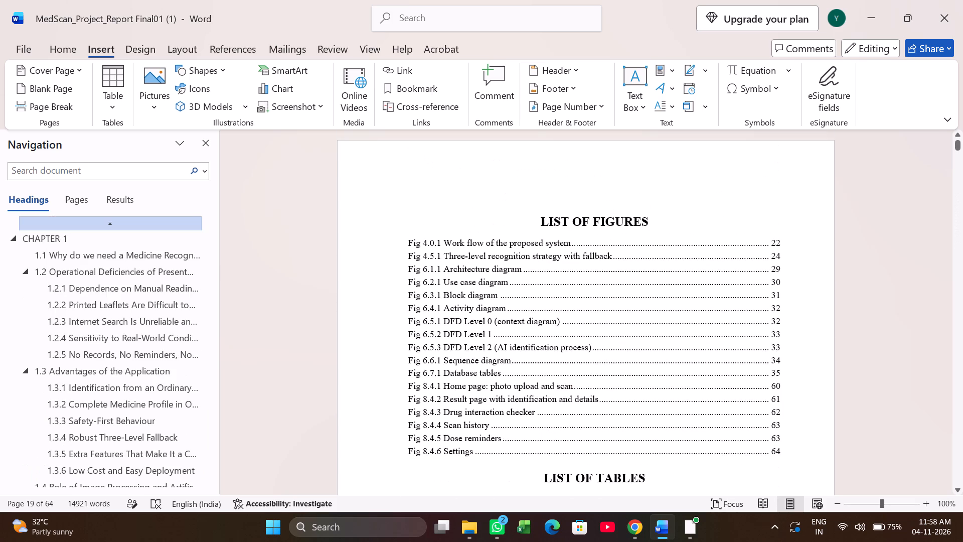
Check the page layout of Chapter 1, from the Introduction through section 1.4 to the end of the chapter.
scroll(465, 226, "down", 5)
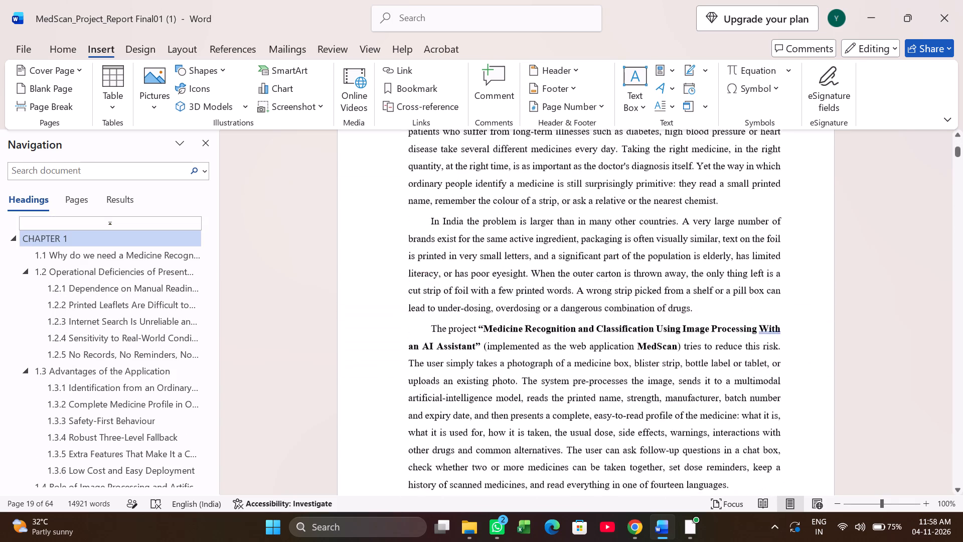
scroll(465, 226, "down", 2, "ctrl")
scroll(465, 226, "up", 1)
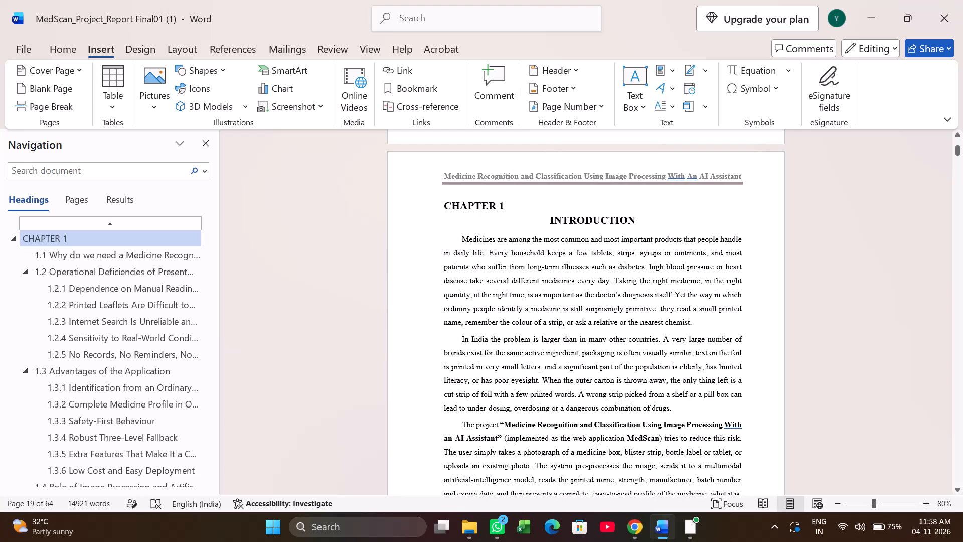
scroll(465, 226, "down", 6)
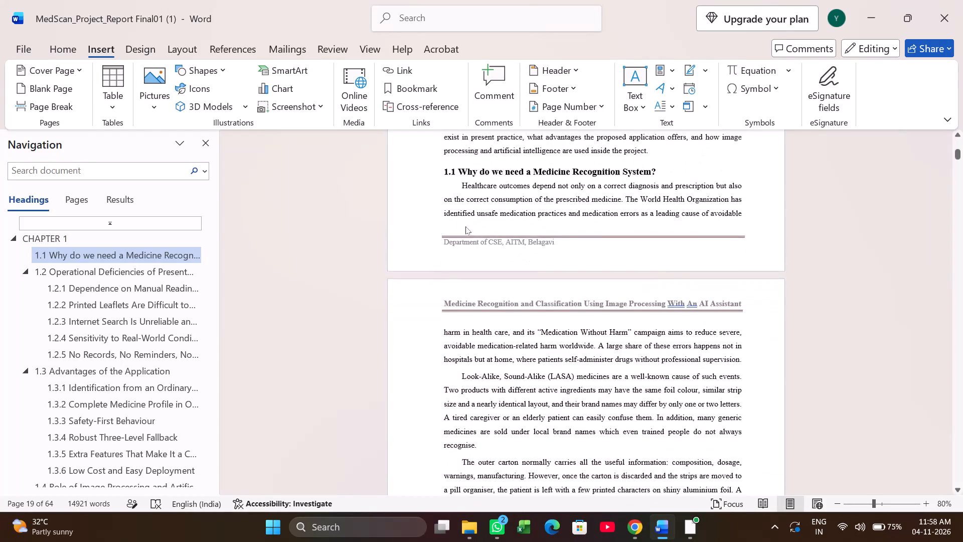
scroll(465, 226, "down", 4)
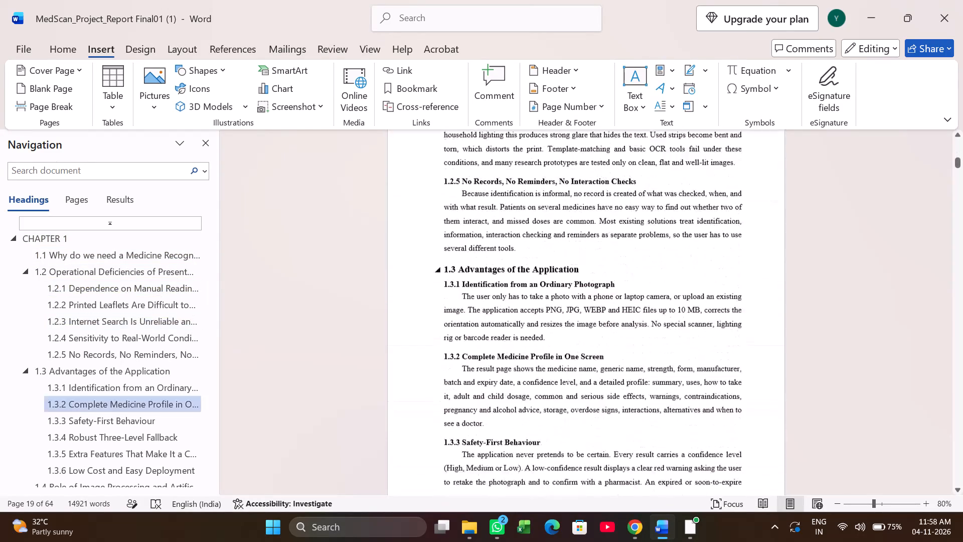
scroll(465, 226, "down", 4)
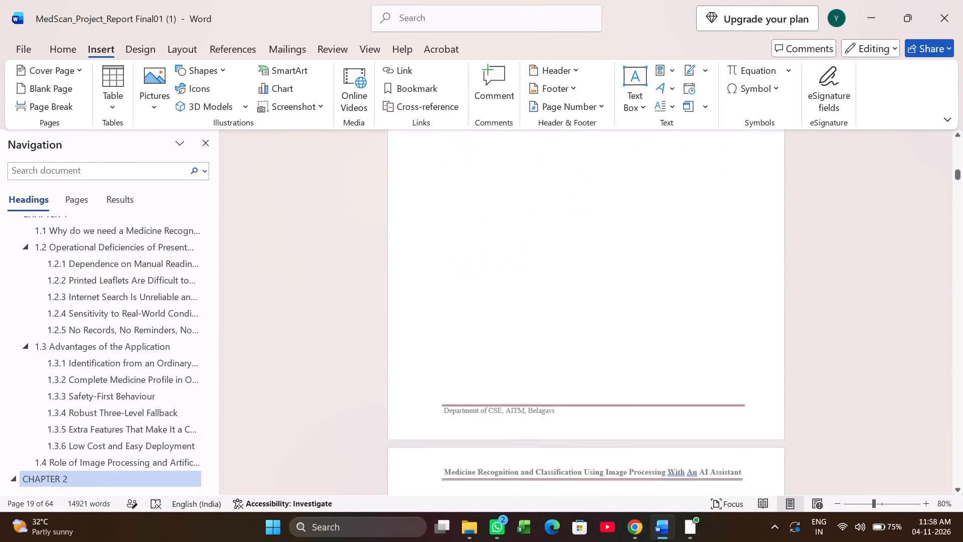
Check the Chapter 2 Literature Survey entries and section 2.1 Summary of the Survey through to the Chapter 3 heading.
scroll(465, 226, "down", 1)
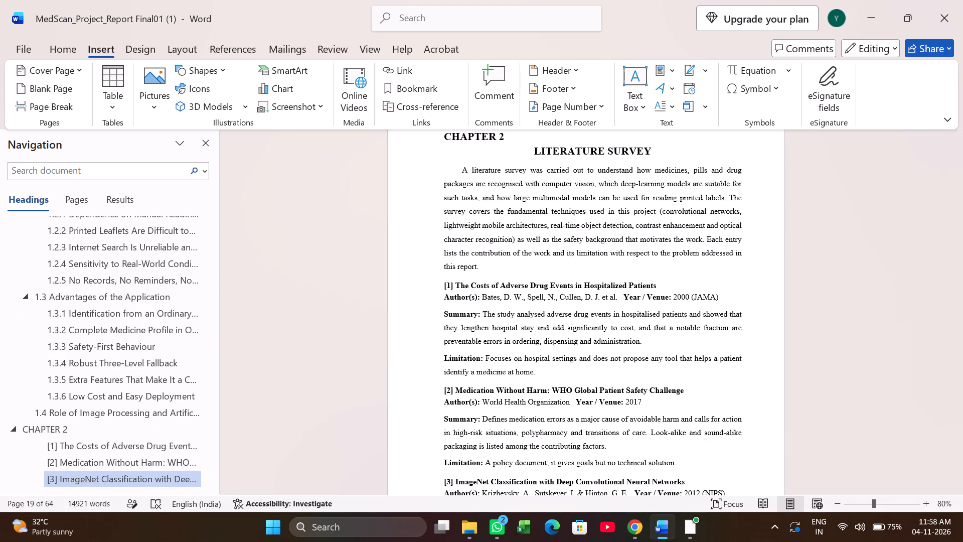
scroll(465, 226, "down", 3)
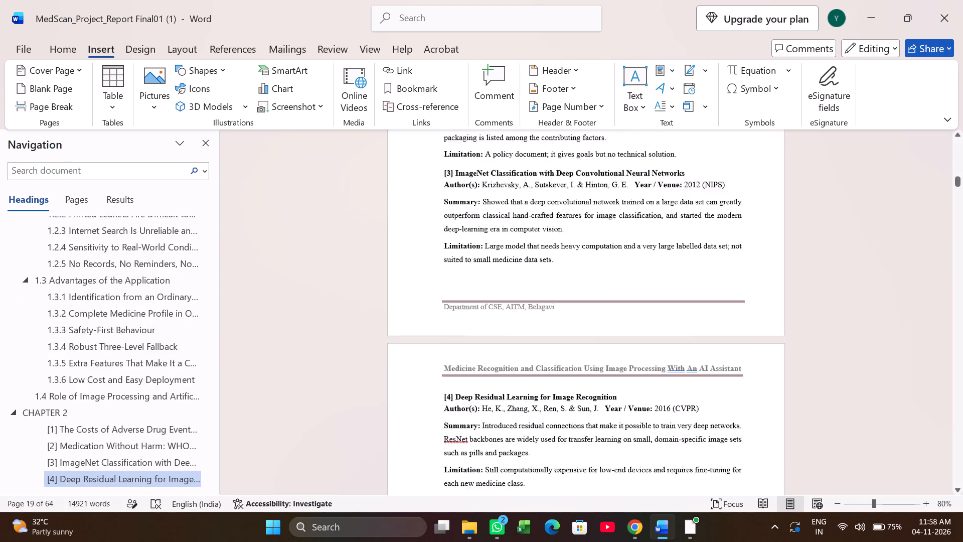
scroll(465, 226, "down", 4)
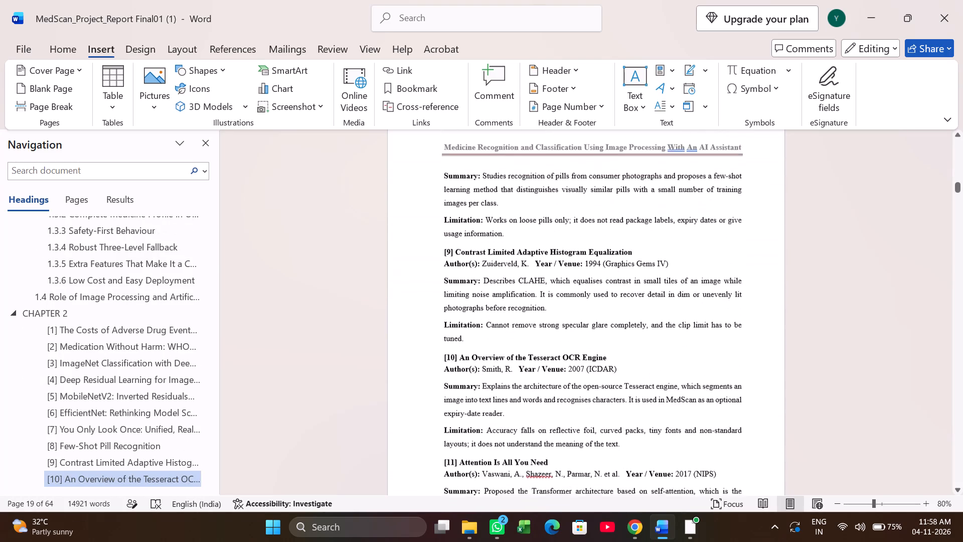
scroll(465, 226, "down", 6)
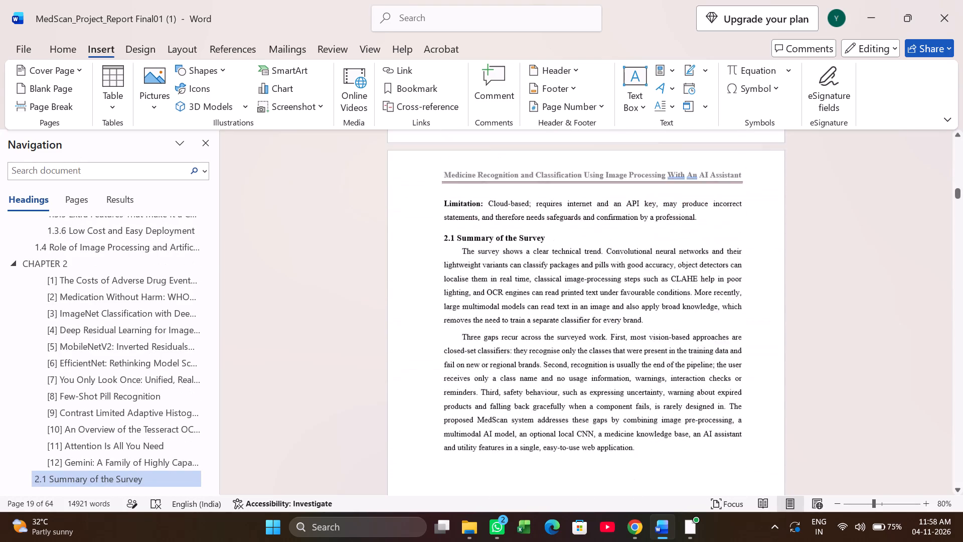
scroll(465, 226, "down", 1)
left_click(465, 226)
scroll(465, 226, "down", 1)
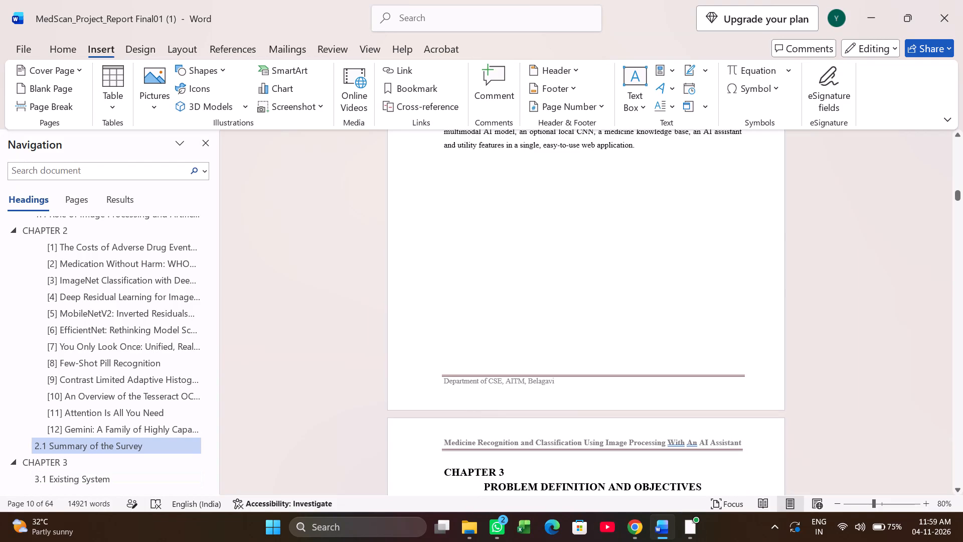
Review the Chapter 3 opening page and sections 3.1 Existing System through 3.4 Proposed System.
scroll(533, 341, "down", 2)
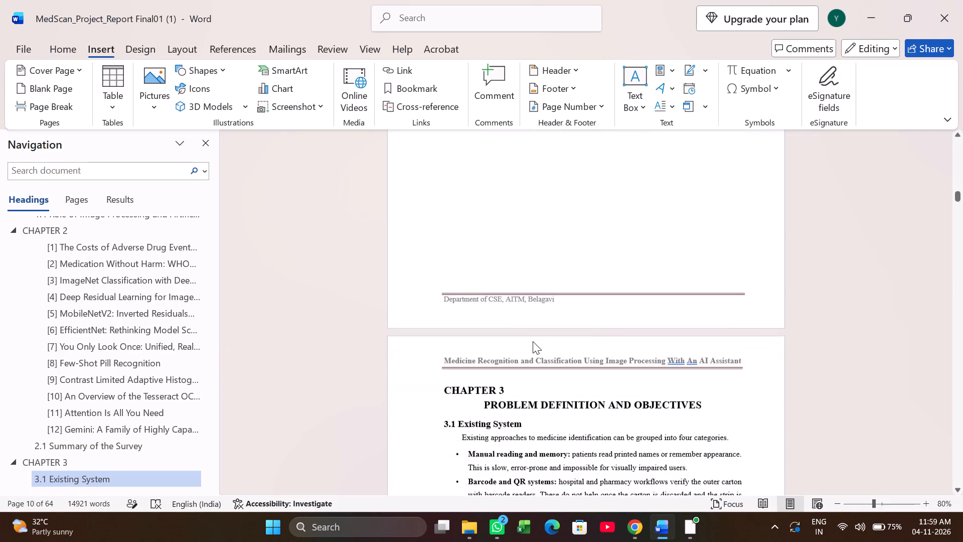
scroll(533, 341, "down", 5)
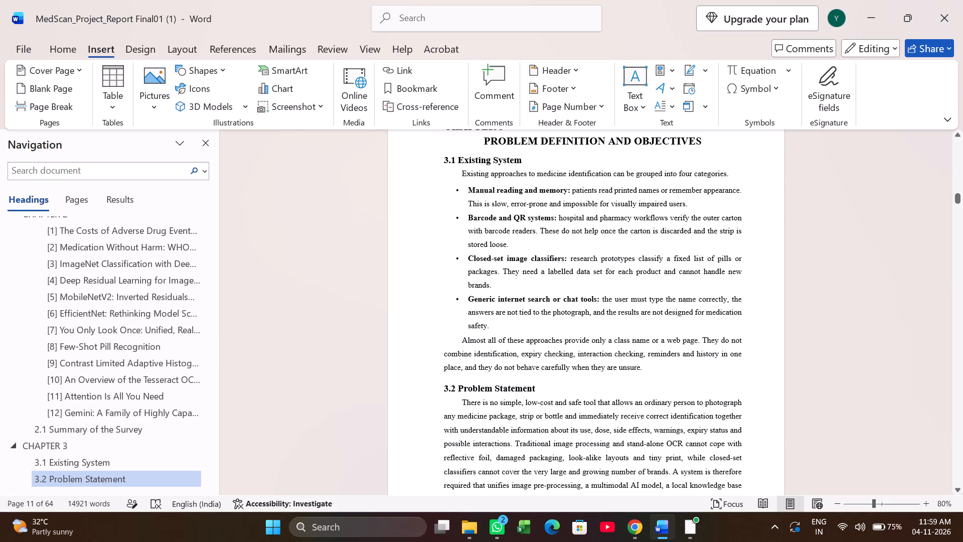
scroll(533, 341, "up", 1)
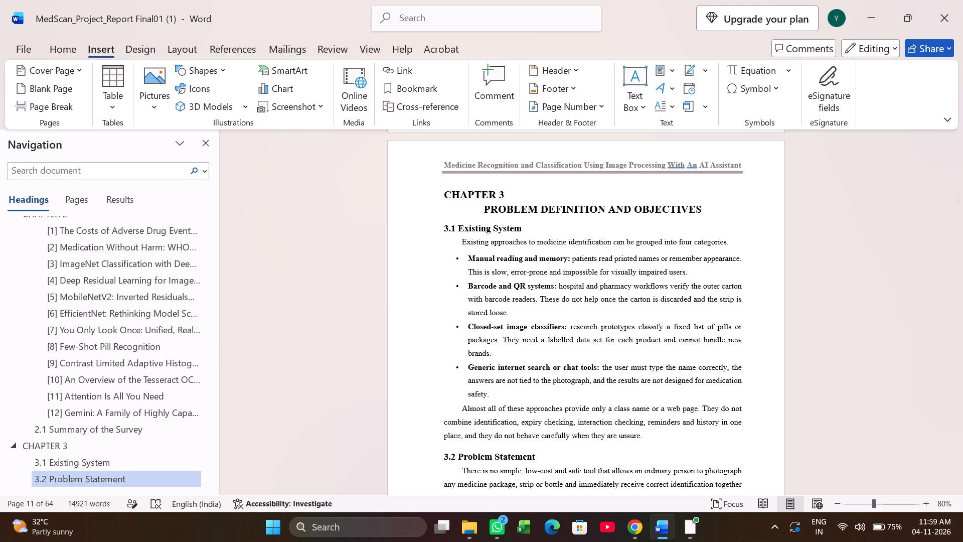
scroll(533, 341, "down", 1)
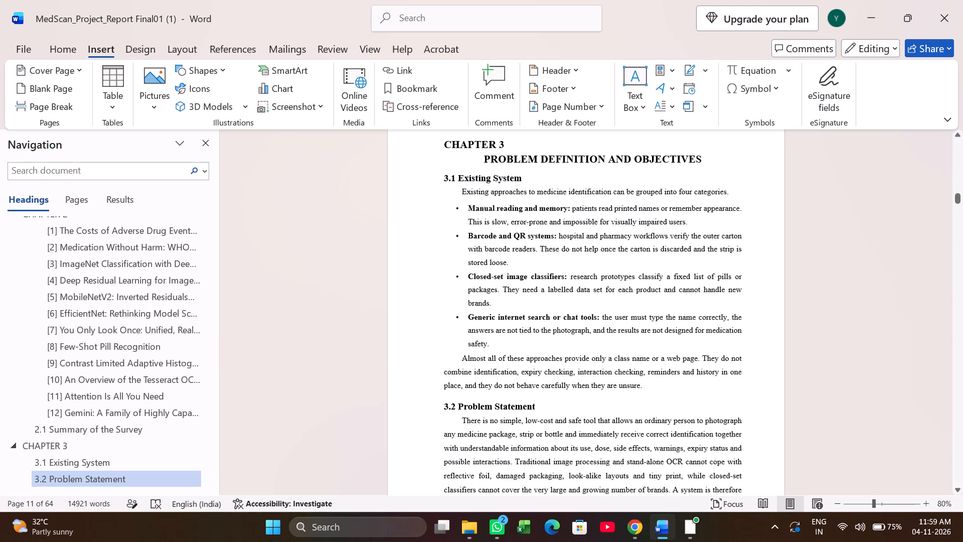
scroll(533, 341, "down", 9)
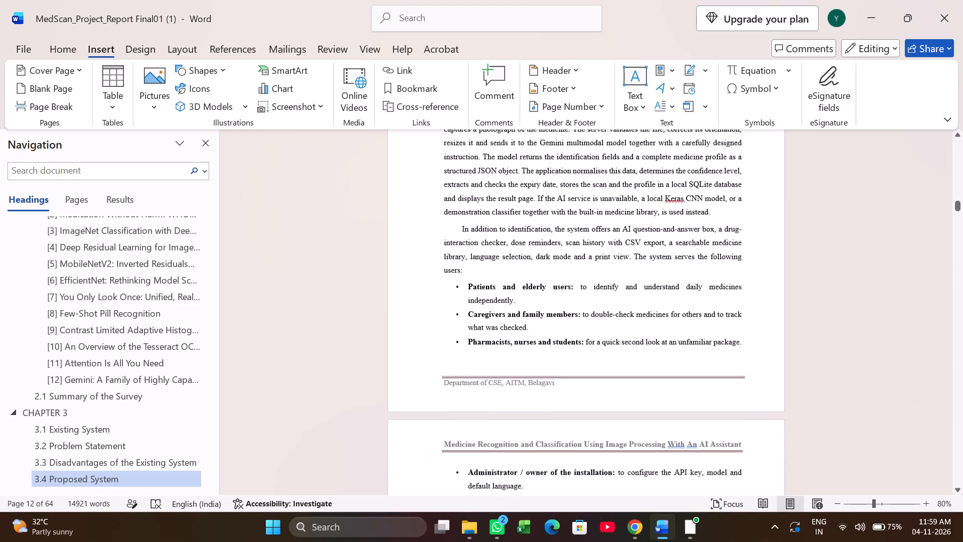
Review sections 3.5 Objectives through 3.8 Feasibility Study and the page break before the Chapter 4 heading.
scroll(533, 341, "down", 2)
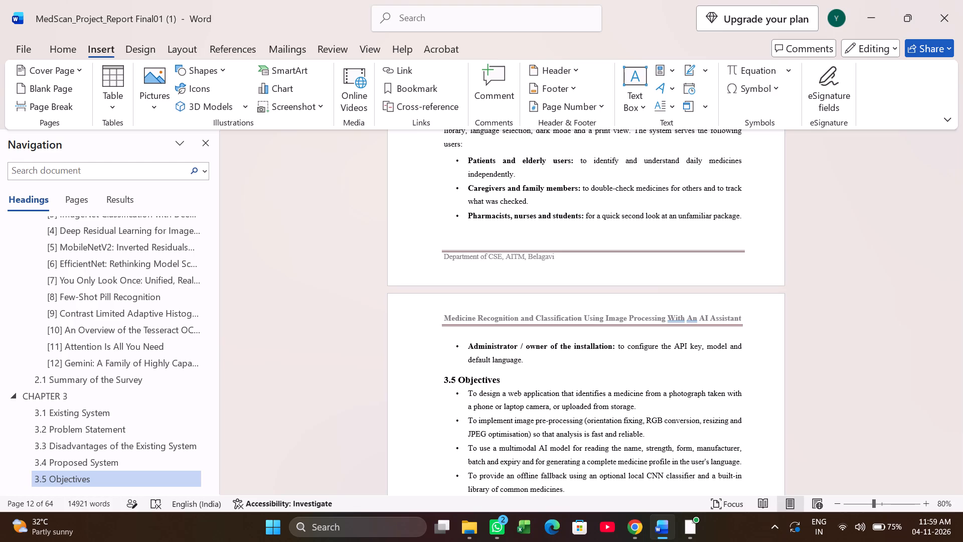
scroll(533, 341, "down", 5)
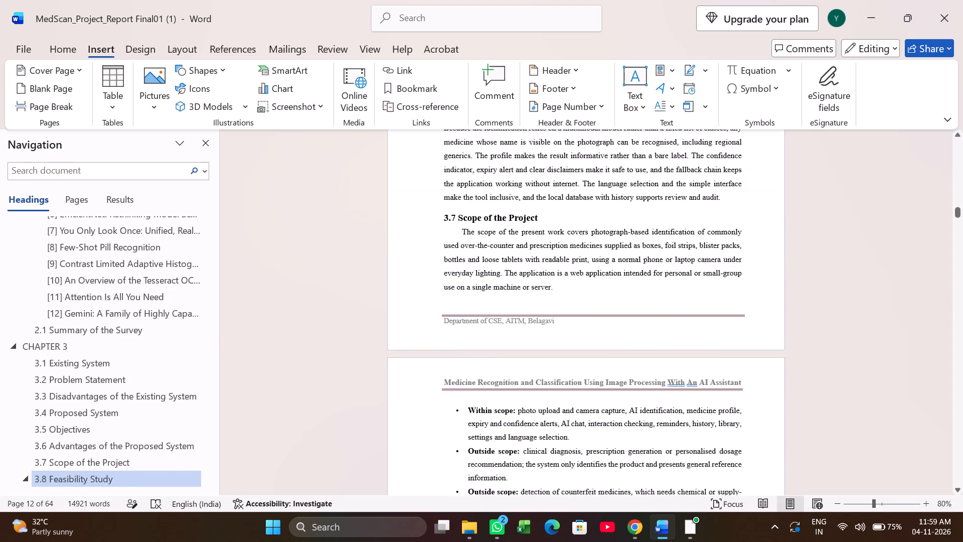
scroll(533, 341, "down", 3)
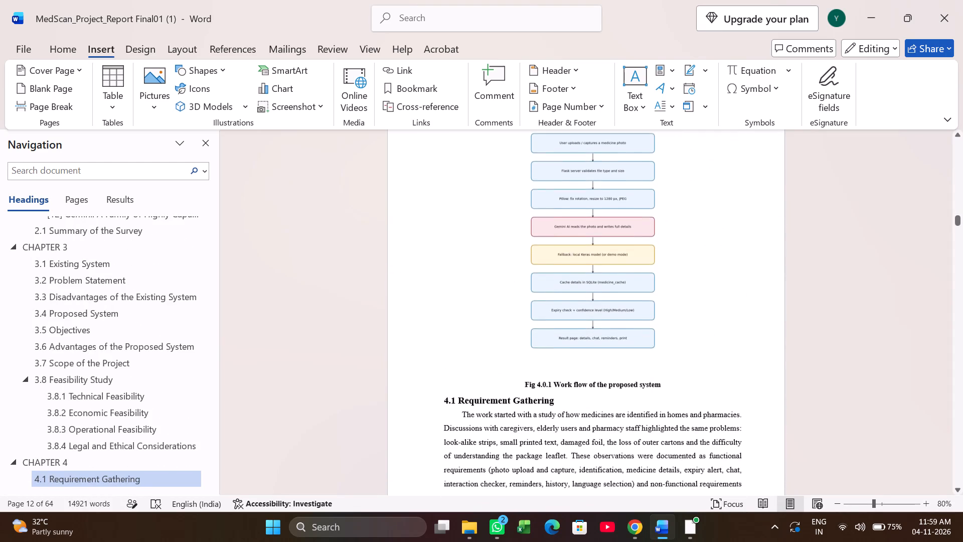
scroll(533, 341, "up", 4)
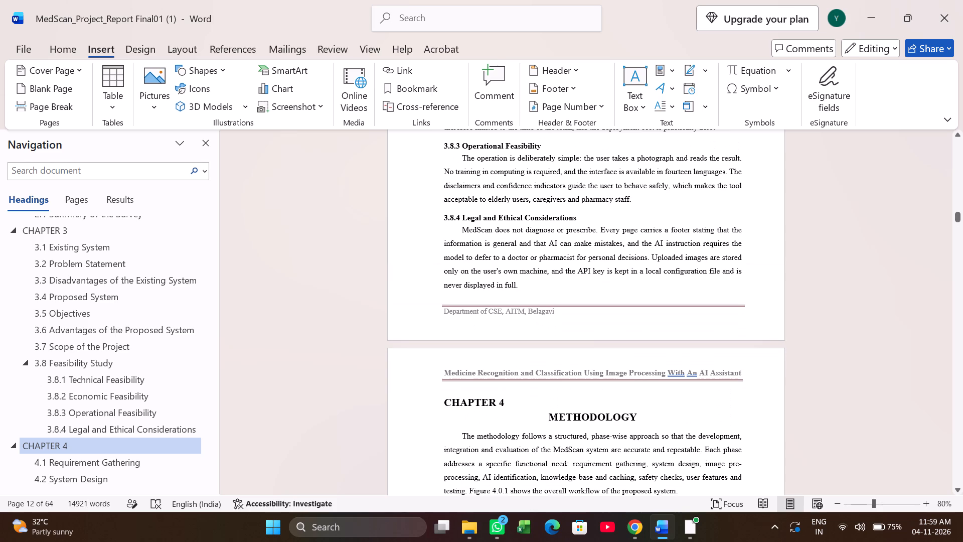
Examine the Chapter 4 Methodology opening, the Fig 4.0.1 workflow diagram, section 4.1 and the start of section 4.2.
scroll(533, 341, "down", 5)
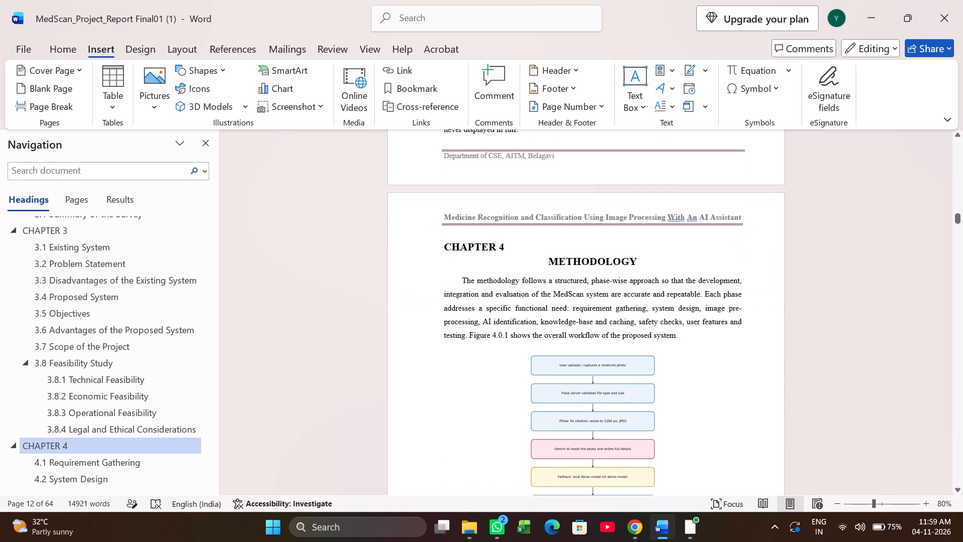
scroll(533, 341, "down", 2)
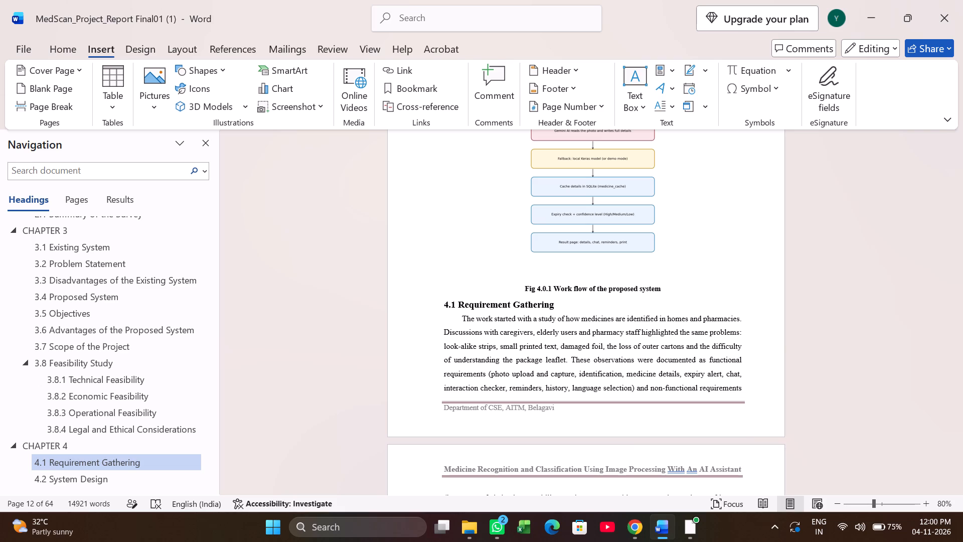
scroll(533, 341, "down", 2)
scroll(533, 341, "left", 1)
scroll(533, 341, "down", 3)
scroll(534, 338, "left", 1)
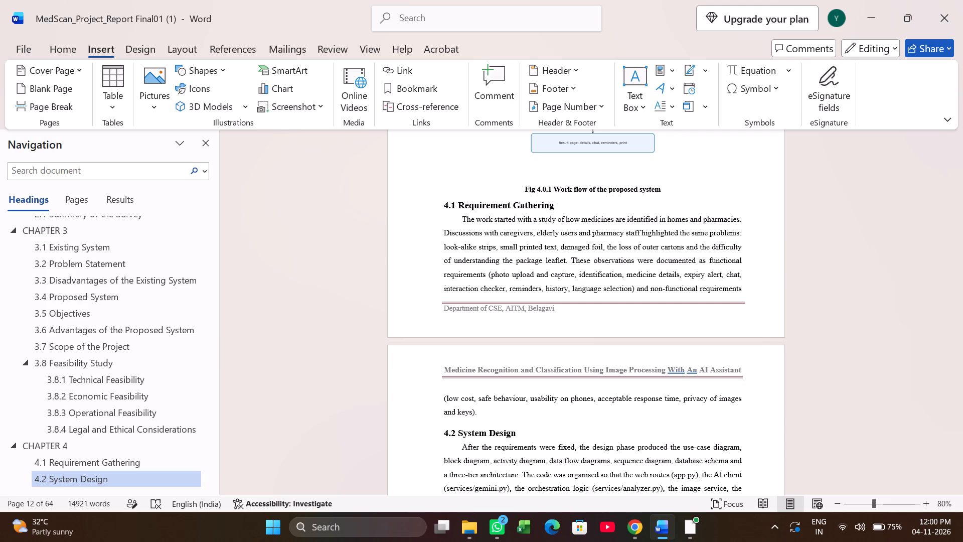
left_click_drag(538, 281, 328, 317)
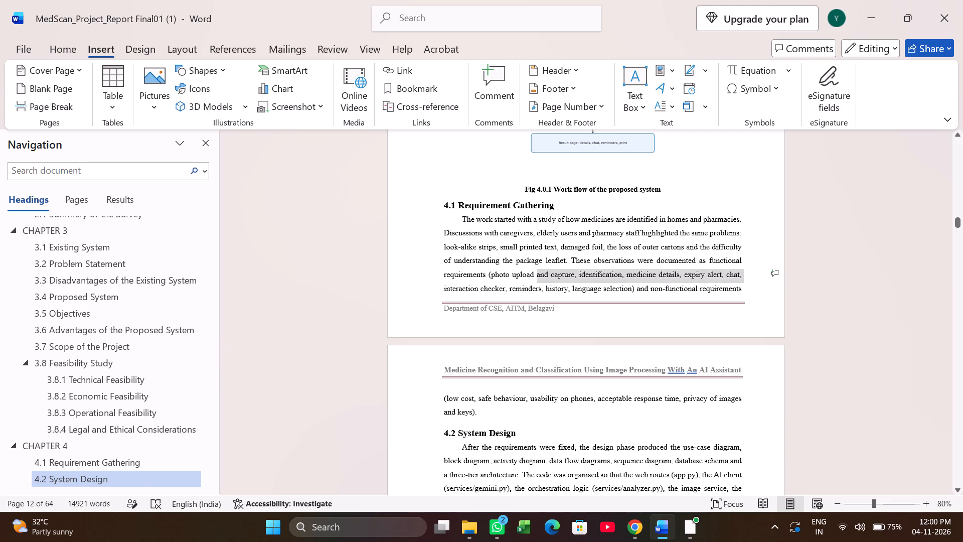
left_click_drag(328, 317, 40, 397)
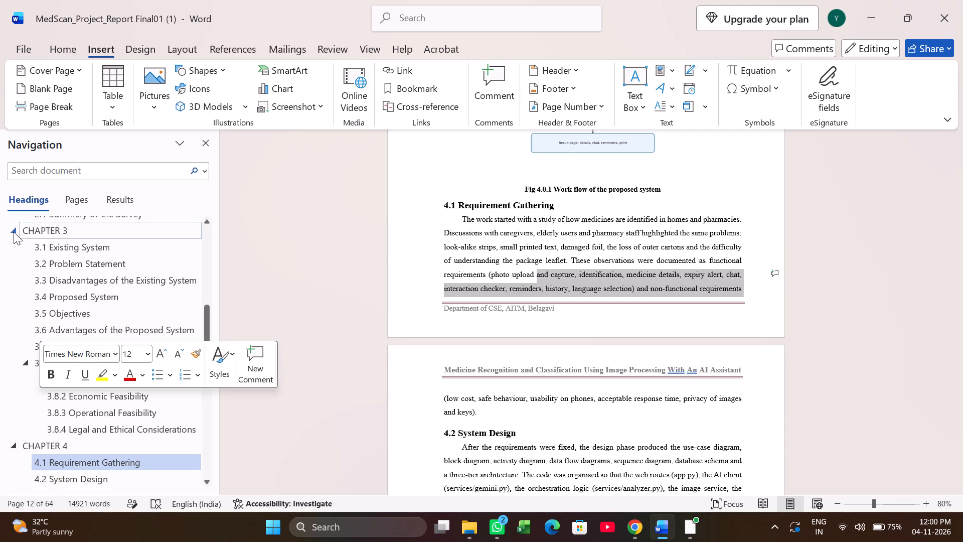
Collapse the Chapter 3 subheadings in the document outline and return to the Chapter 4 Methodology opening page.
left_click(14, 232)
left_click(59, 240)
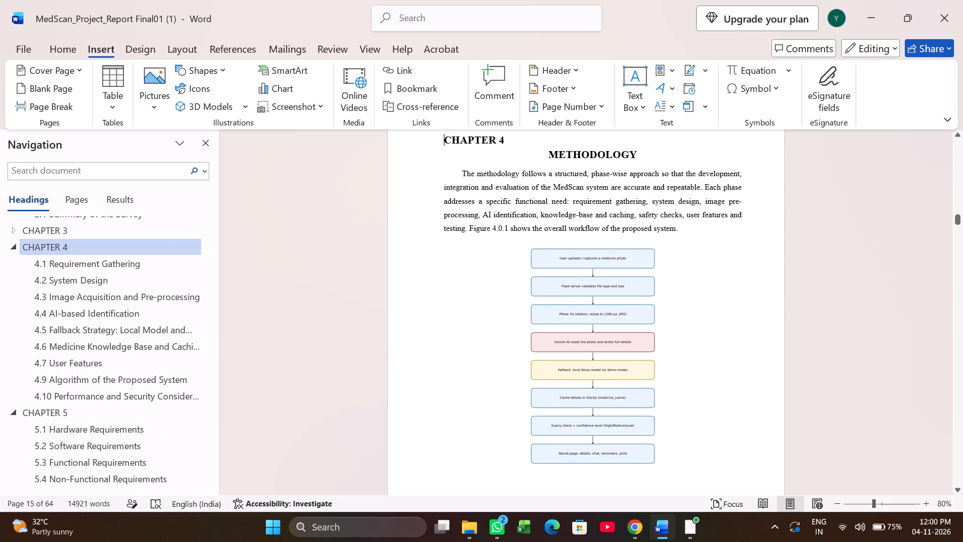
scroll(338, 235, "up", 4)
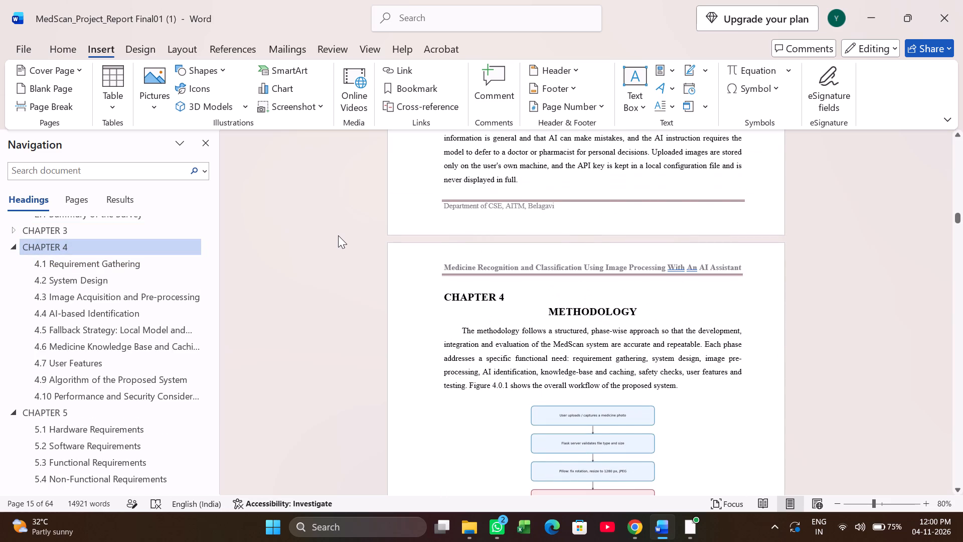
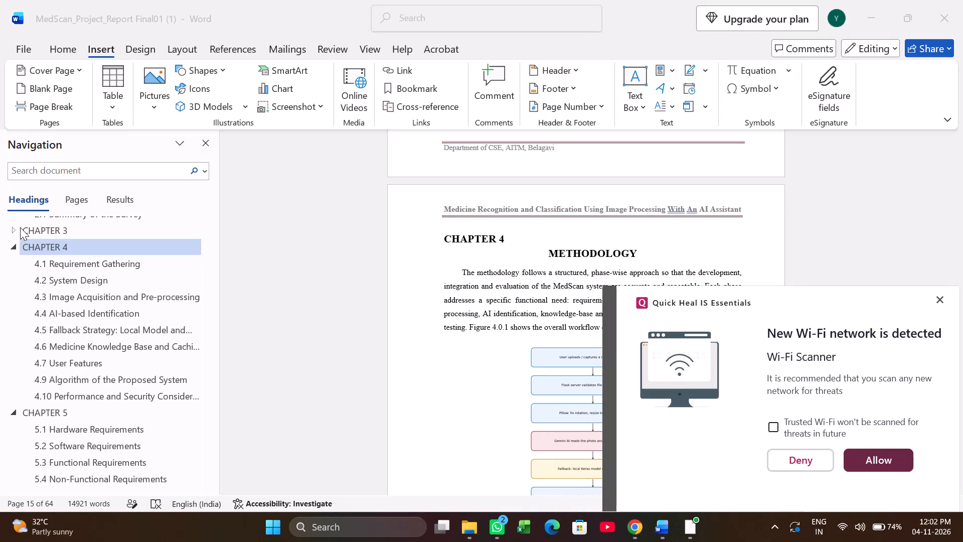
Go to the Chapter 3 heading and dismiss the new Wi-Fi network notification covering the document.
left_click(23, 230)
left_click(59, 227)
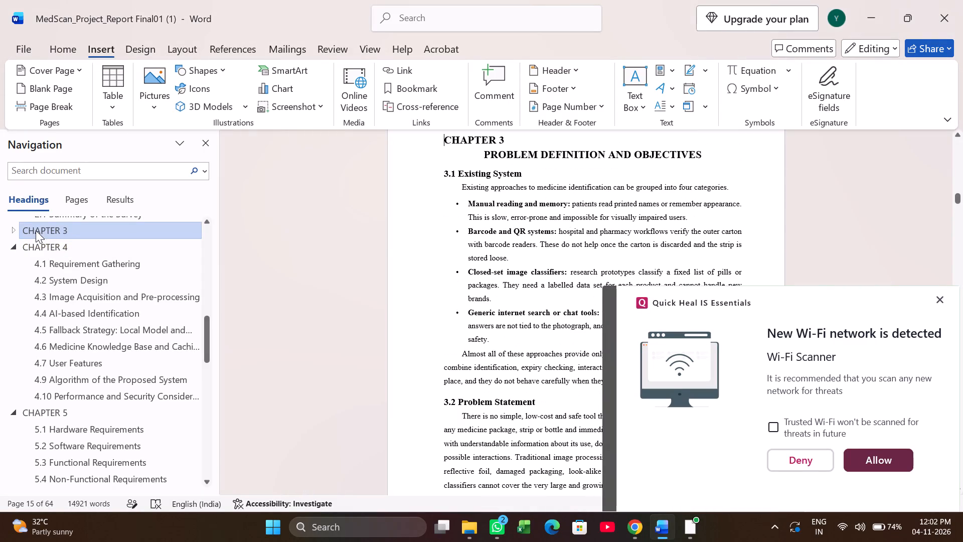
left_click_drag(941, 298, 941, 289)
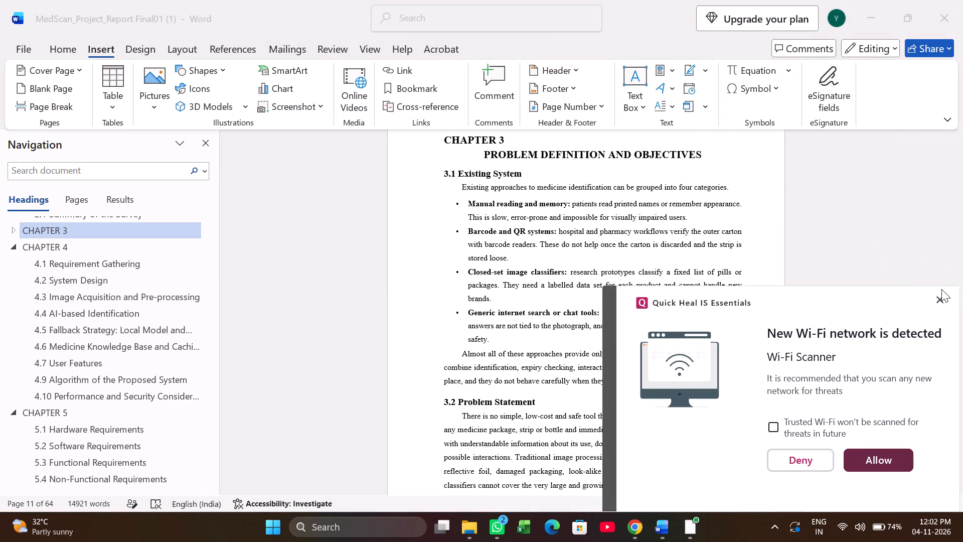
left_click_drag(941, 289, 946, 296)
left_click(946, 296)
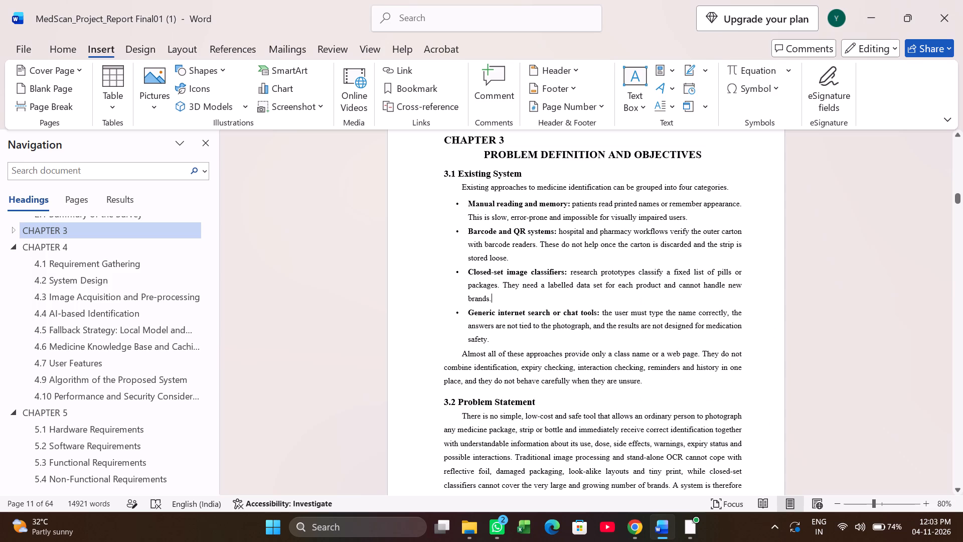
Clear the title "PROBLEM DEFINITION AND OBJECTIVES" below the Chapter 3 heading, leaving an empty centred line.
left_click(703, 155)
key("BackSpace")
key("BackSpace")
key("BackSpace")
key("BackSpace")
key("BackSpace")
key("BackSpace")
key("BackSpace")
key("BackSpace")
key("BackSpace")
key("BackSpace")
key("BackSpace")
key("BackSpace")
key("BackSpace")
key("BackSpace")
key("BackSpace")
key("BackSpace")
key("BackSpace")
key("BackSpace")
key("BackSpace")
key("BackSpace")
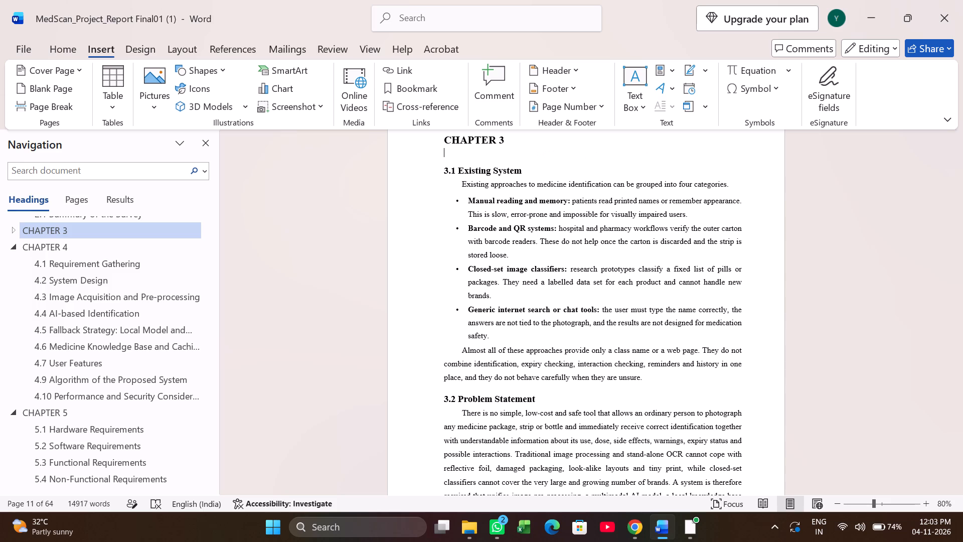
key("ctrl+z")
Enter the title line "SYSTEM ANALUSIS" on the empty line beneath the CHAPTER 3 heading.
key("s")
key("BackSpace")
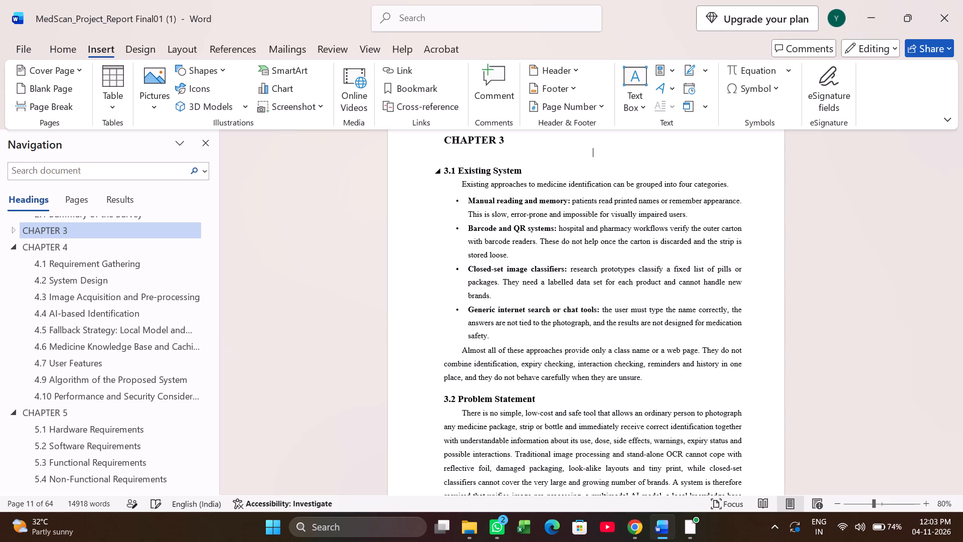
type("SYSTEM")
key("space")
key("a")
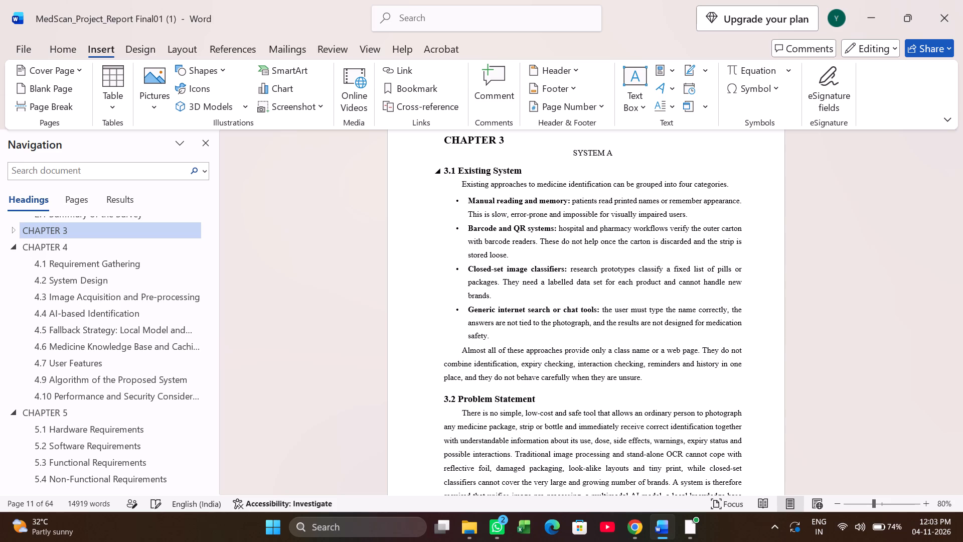
type("NA")
type("LUSIS")
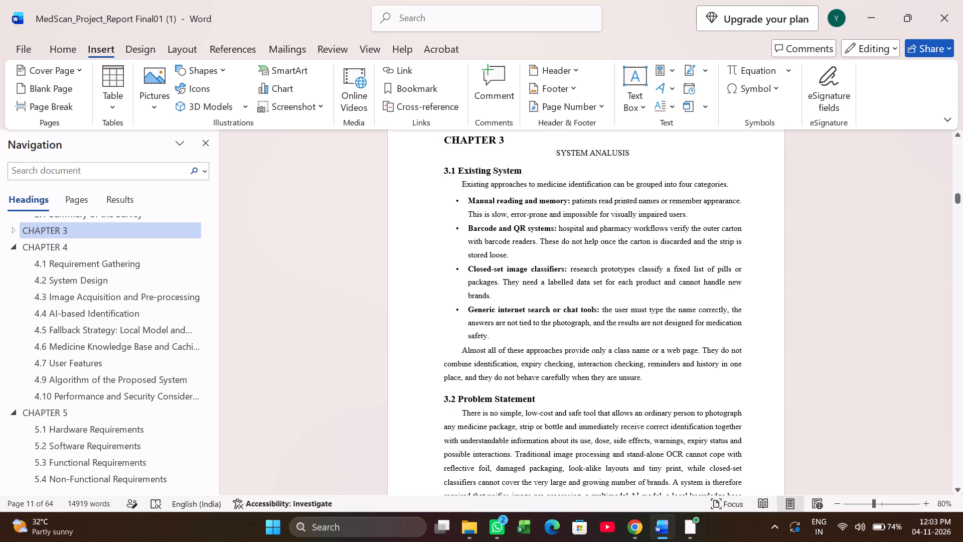
Format the new title line beneath the CHAPTER 3 heading as 16 pt bold.
left_click_drag(631, 151, 546, 147)
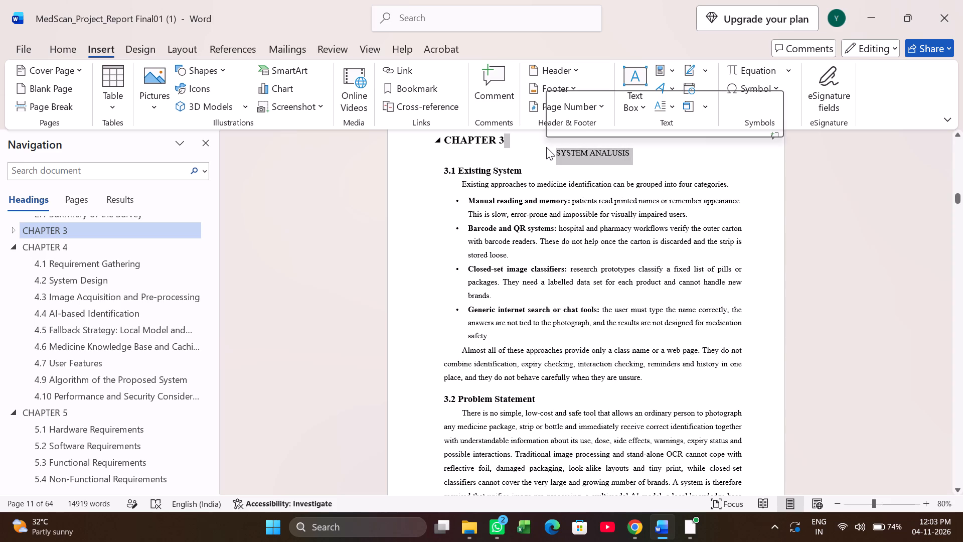
left_click(550, 150)
left_click_drag(550, 150, 564, 150)
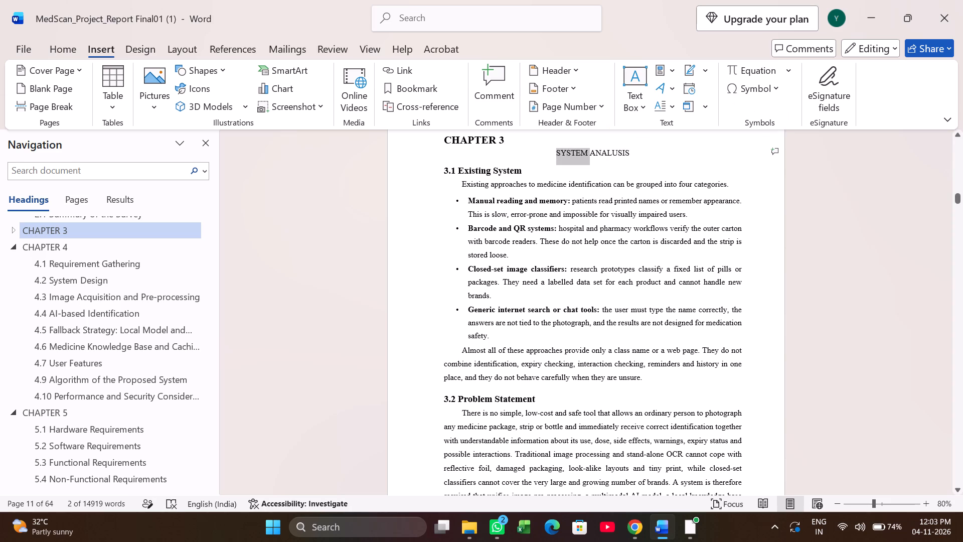
left_click_drag(564, 150, 645, 160)
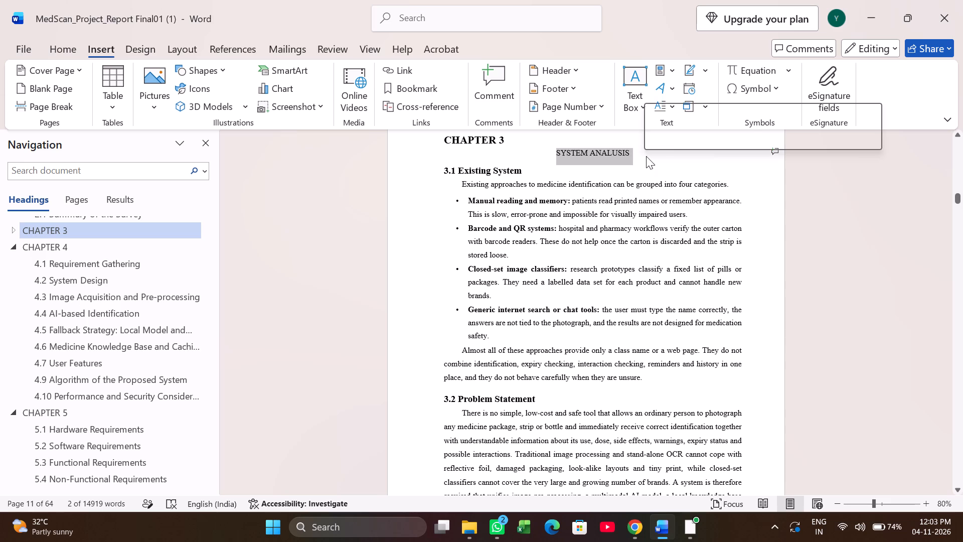
left_click(750, 118)
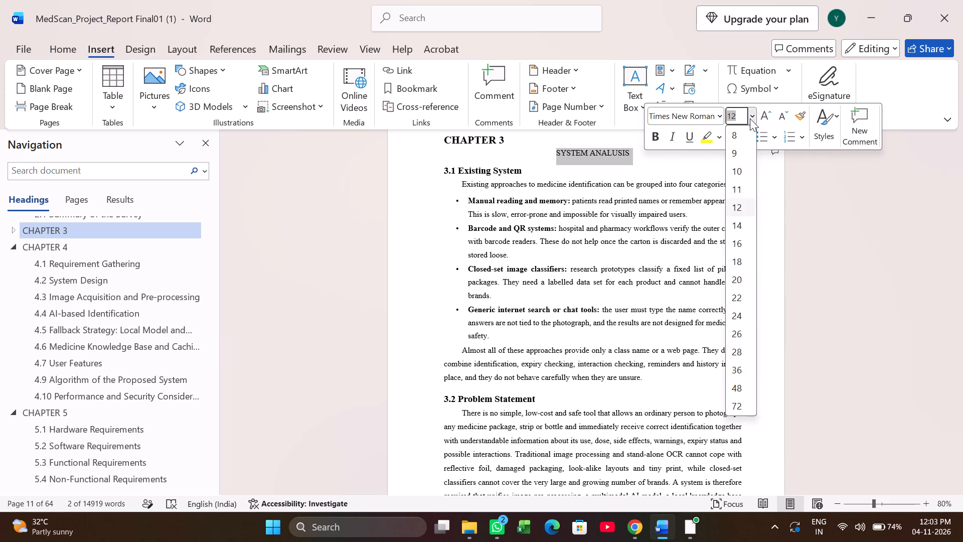
left_click(737, 243)
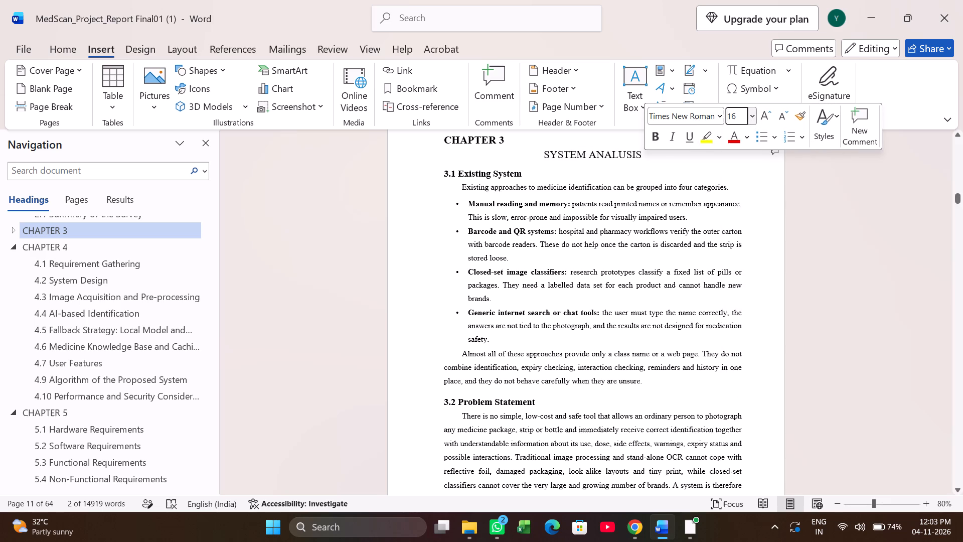
left_click(650, 135)
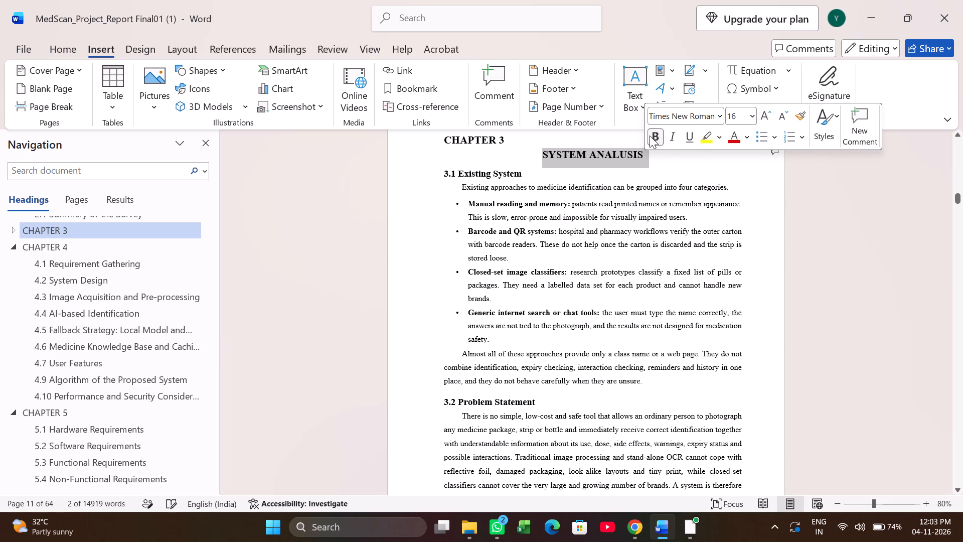
left_click(647, 171)
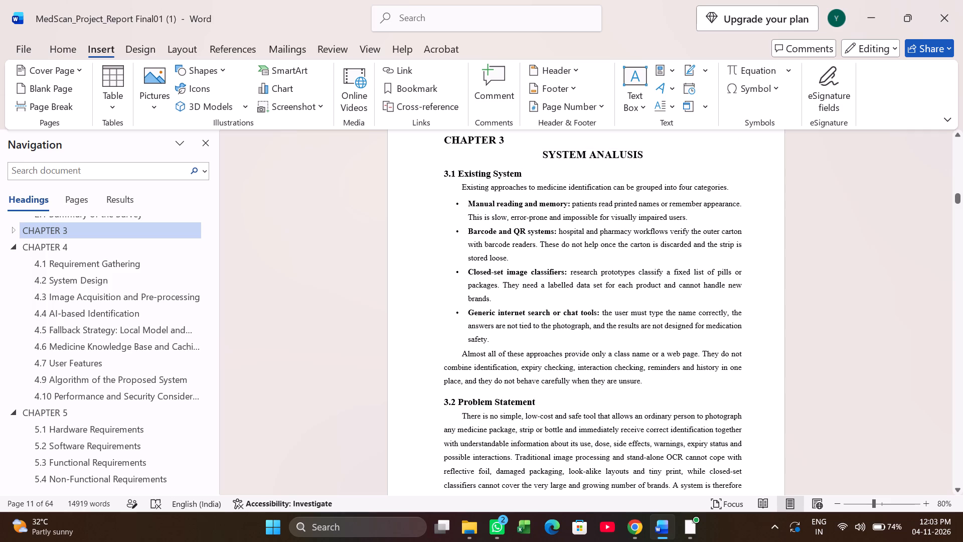
Correct the misspelled second word of the Chapter 3 title so it reads "ANALYSIS".
left_click(627, 154)
key("BackSpace")
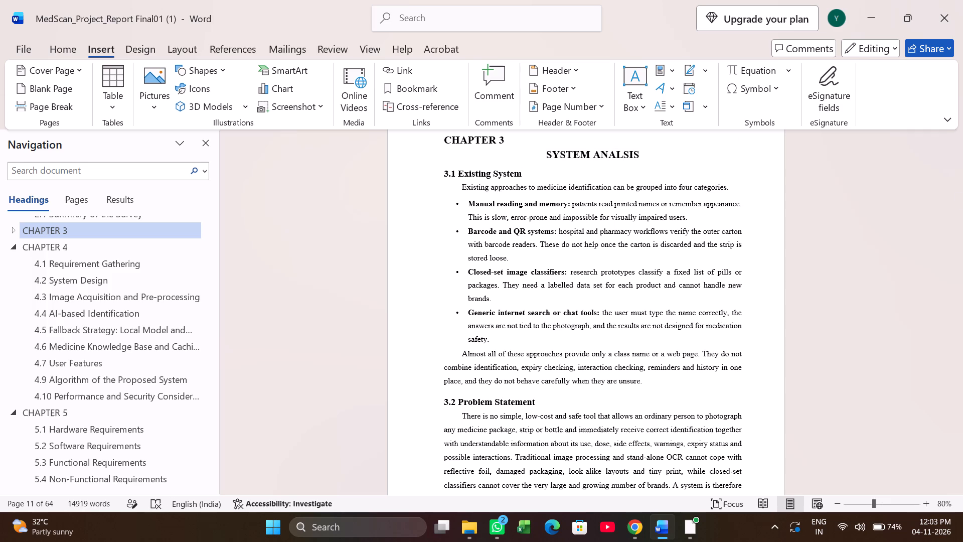
key("y")
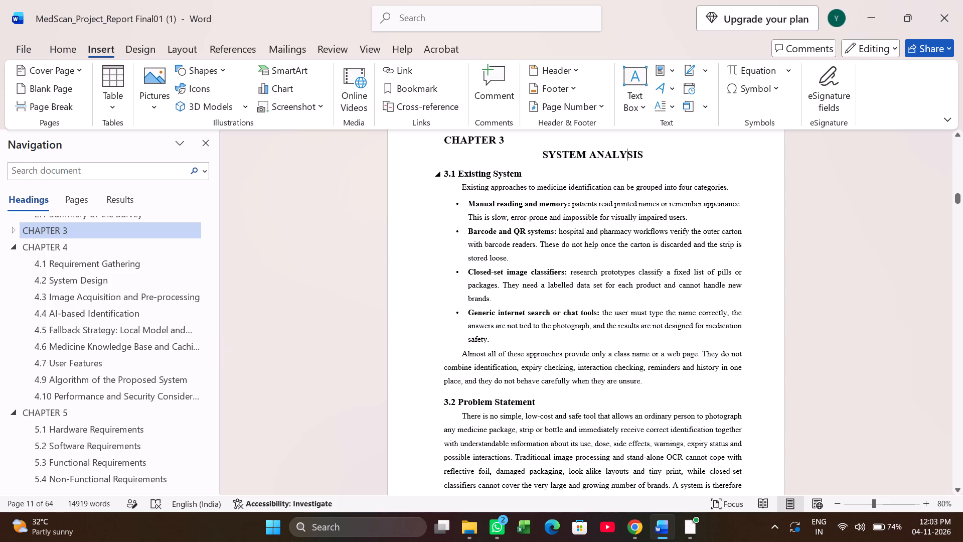
Review the Chapter 3 sections from 3.1 Existing System through 3.8.4 Legal and Ethical Considerations, up to the Chapter 4 heading.
scroll(556, 341, "down", 1)
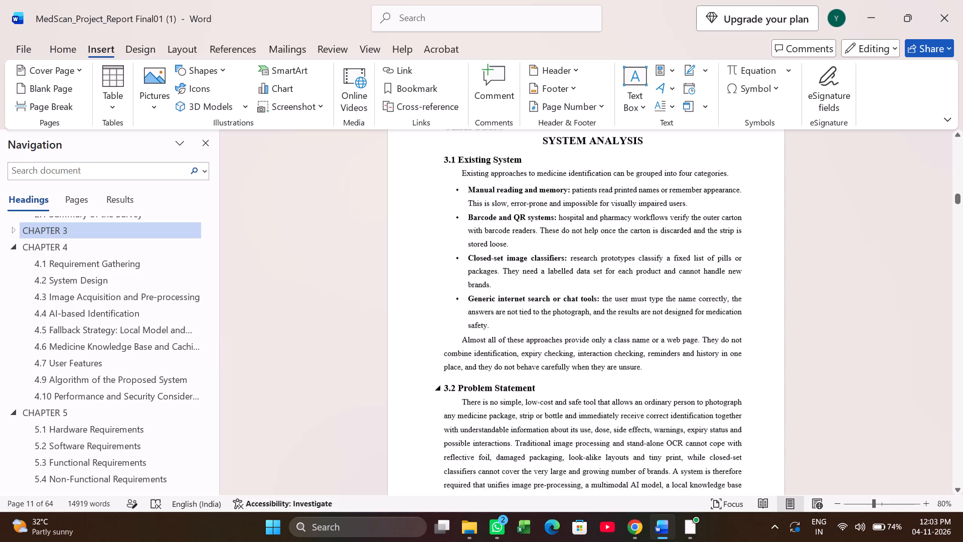
scroll(556, 341, "down", 9)
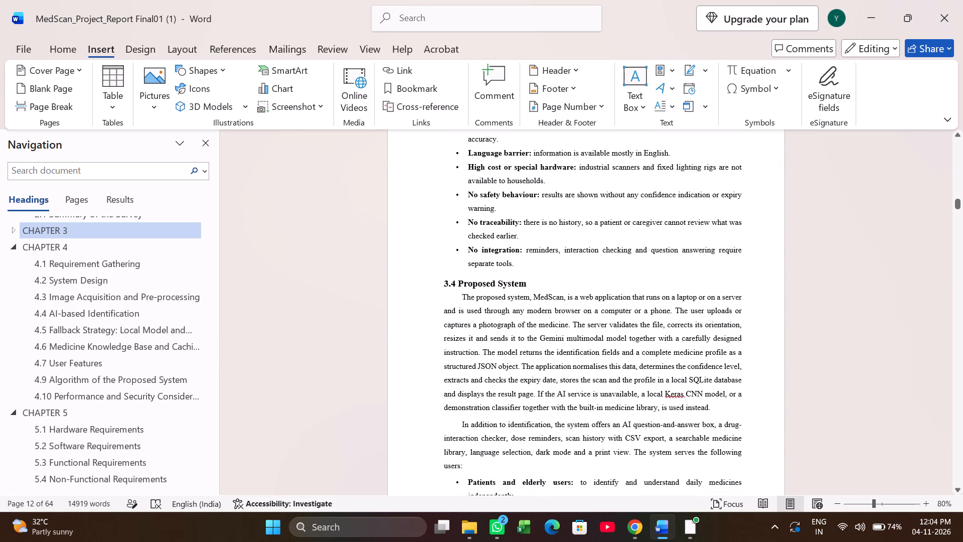
scroll(556, 341, "down", 4)
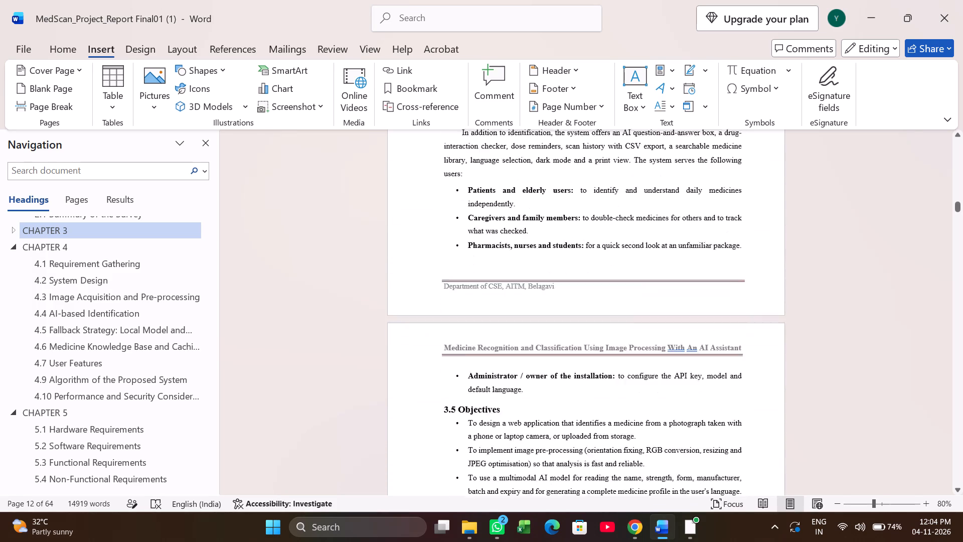
scroll(556, 341, "down", 2)
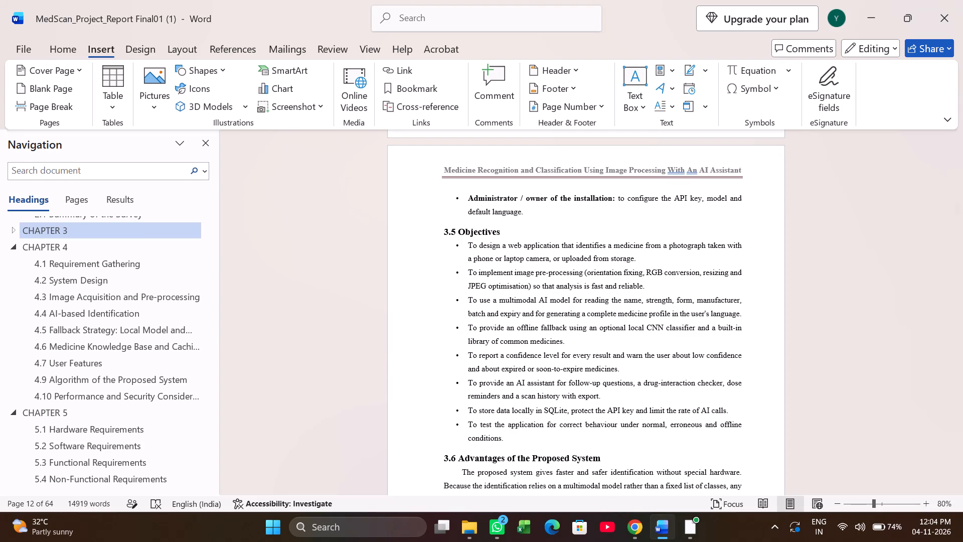
scroll(556, 341, "down", 2)
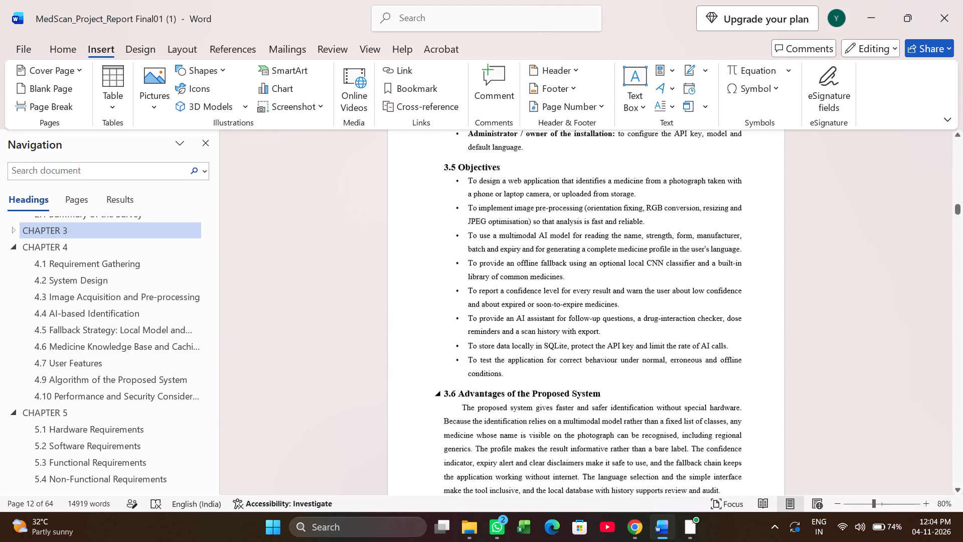
scroll(556, 341, "down", 5)
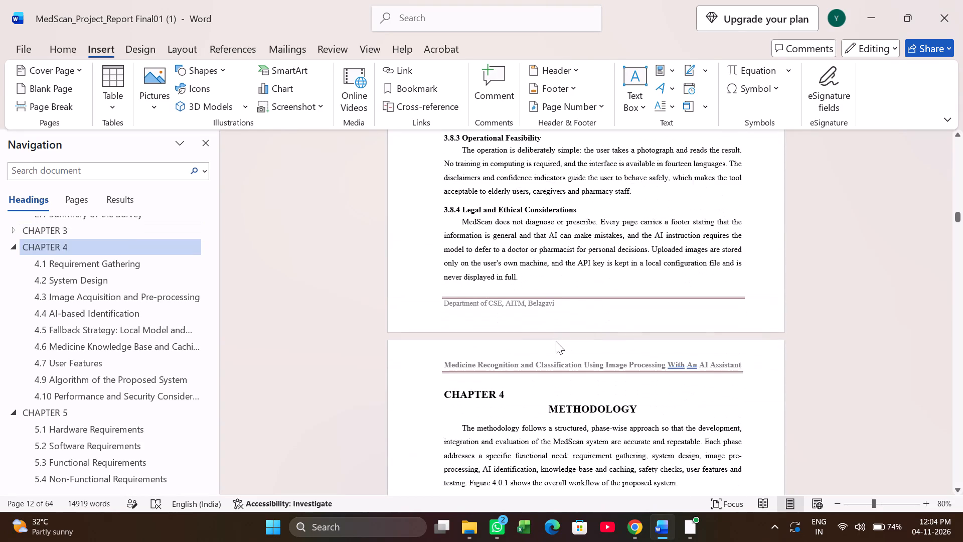
Examine the Chapter 4 Methodology opening, the Fig 4.0.1 workflow diagram, and sections 4.1 Requirement Gathering and 4.2 System Design.
scroll(556, 341, "down", 1)
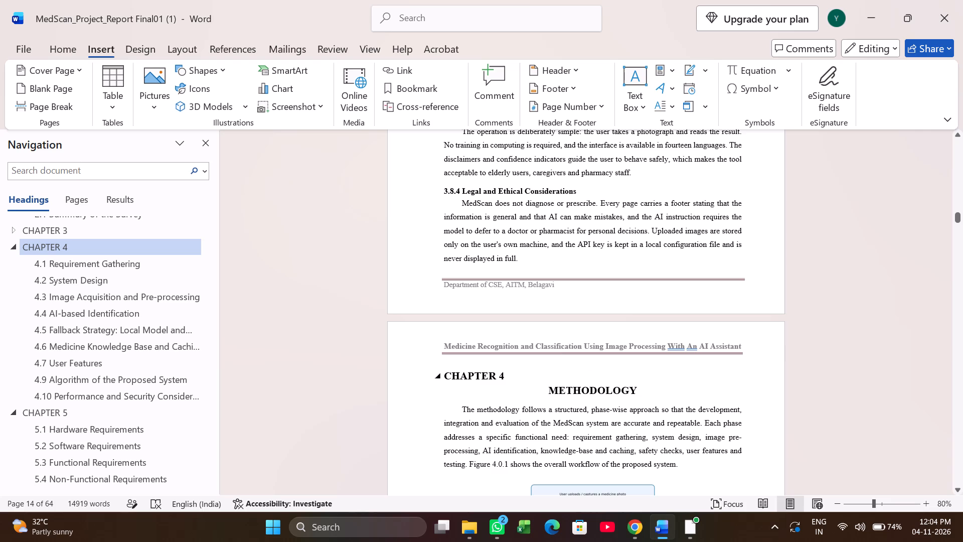
scroll(531, 382, "down", 4)
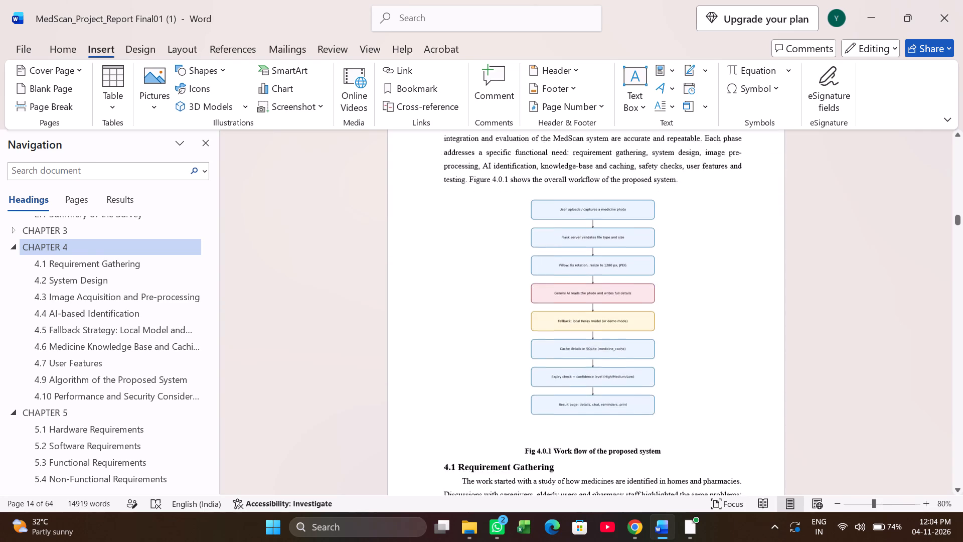
scroll(531, 382, "down", 2)
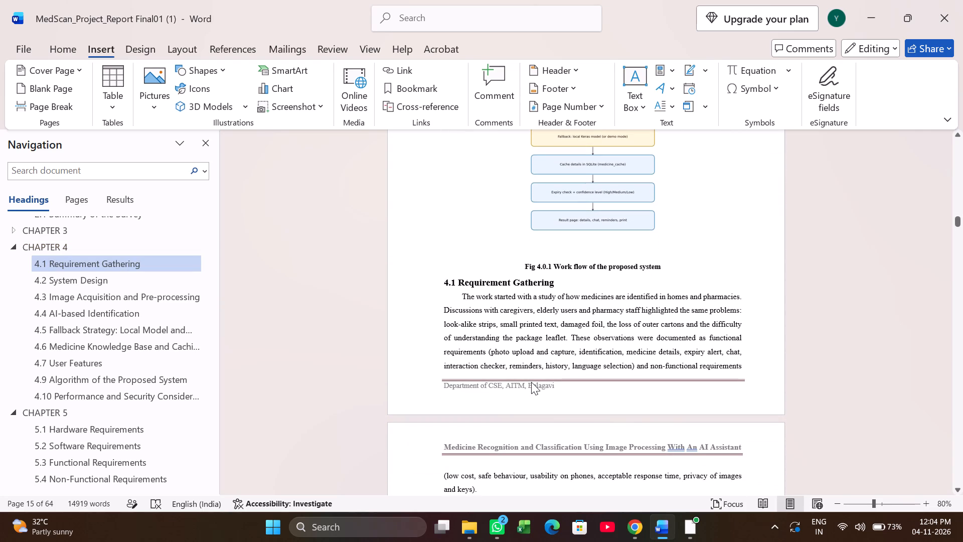
scroll(531, 382, "down", 1)
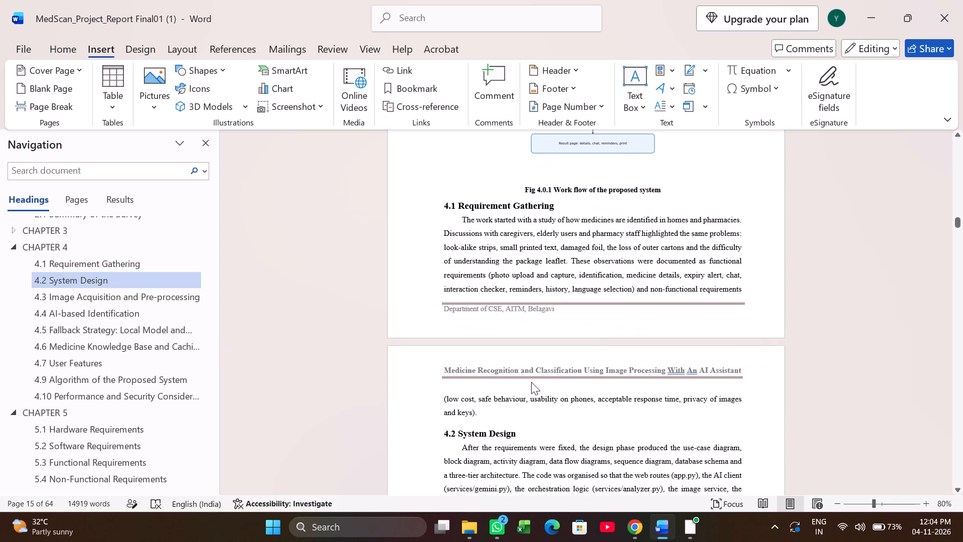
scroll(531, 382, "down", 1)
scroll(531, 382, "up", 1)
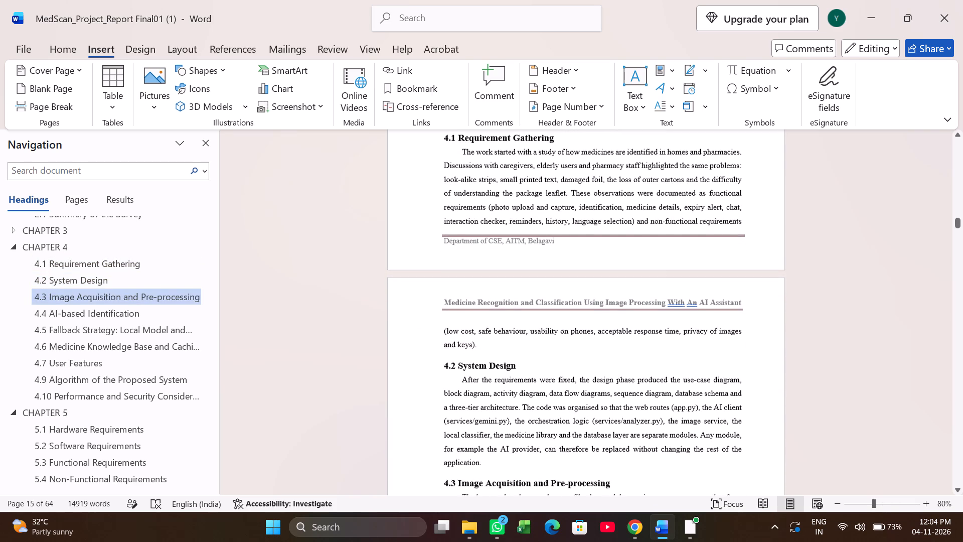
scroll(531, 382, "up", 1)
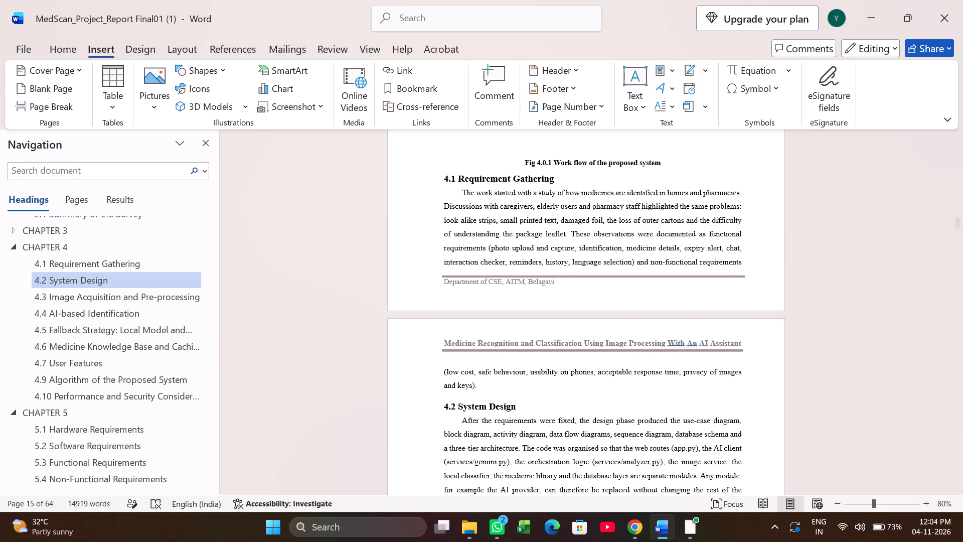
Recheck the layout of the Chapter 4 title, introduction, Fig 4.0.1 workflow diagram and section 4.1 Requirement Gathering.
scroll(531, 382, "up", 1)
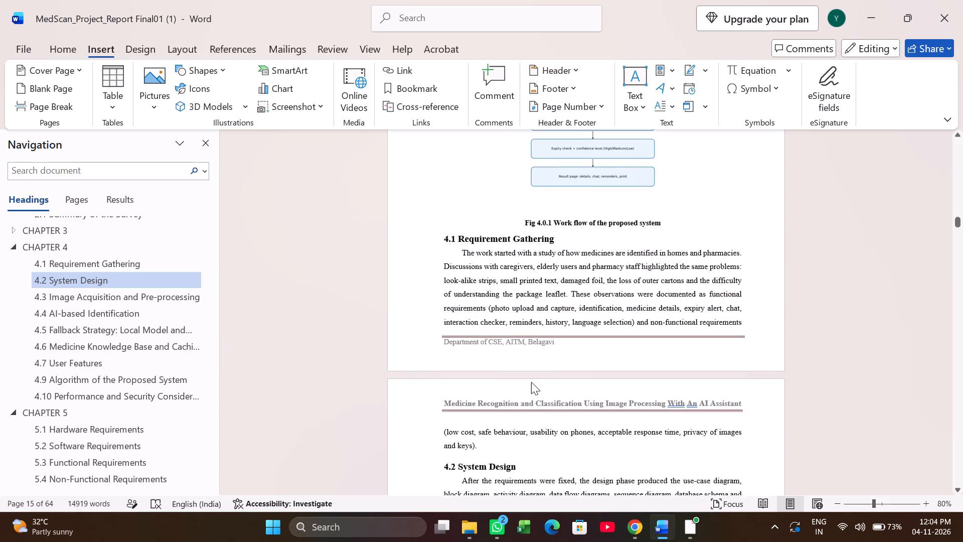
scroll(531, 382, "up", 5)
scroll(531, 382, "left", 1)
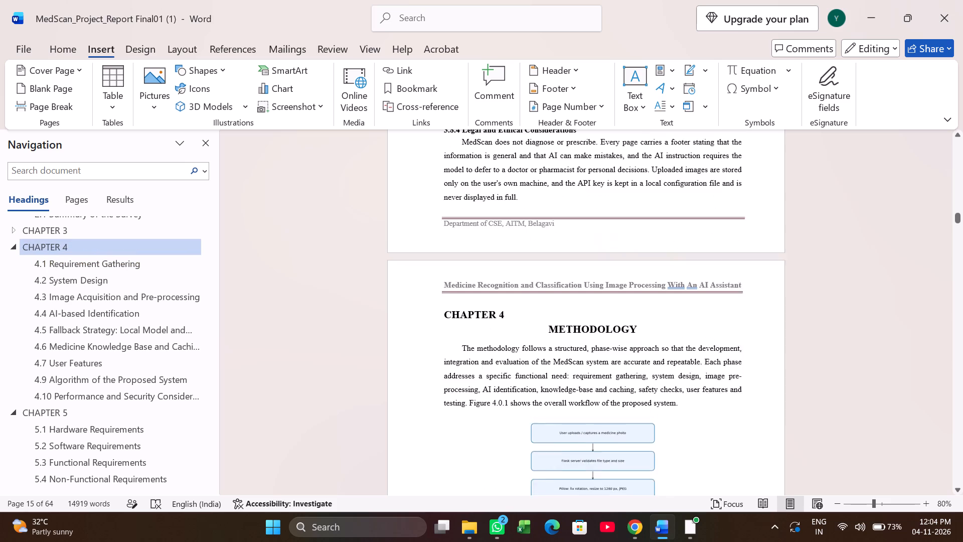
scroll(531, 382, "left", 1)
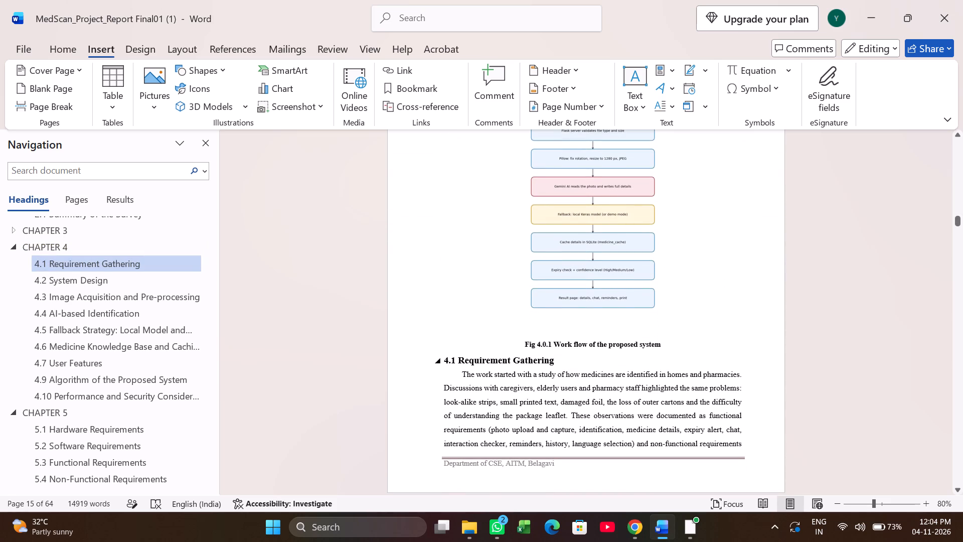
scroll(621, 330, "up", 1)
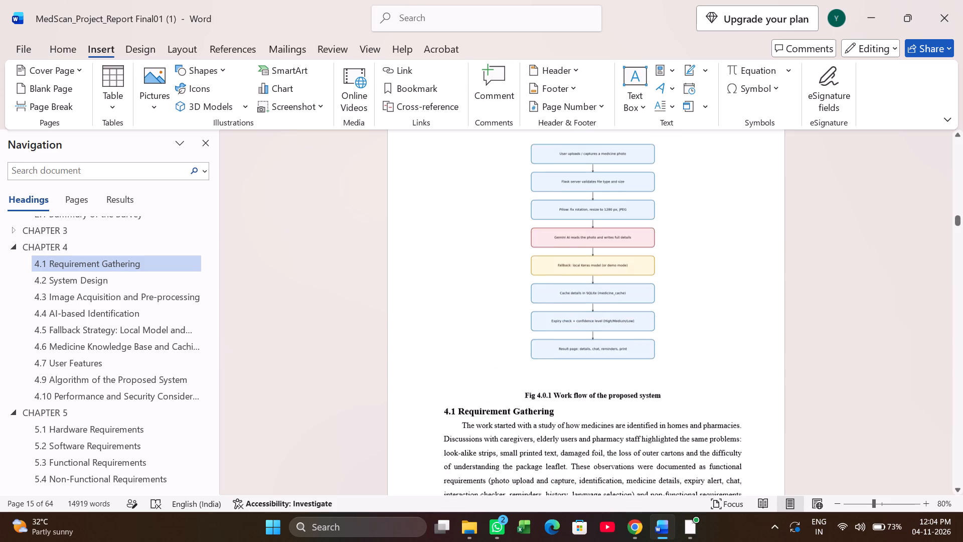
scroll(621, 330, "up", 3)
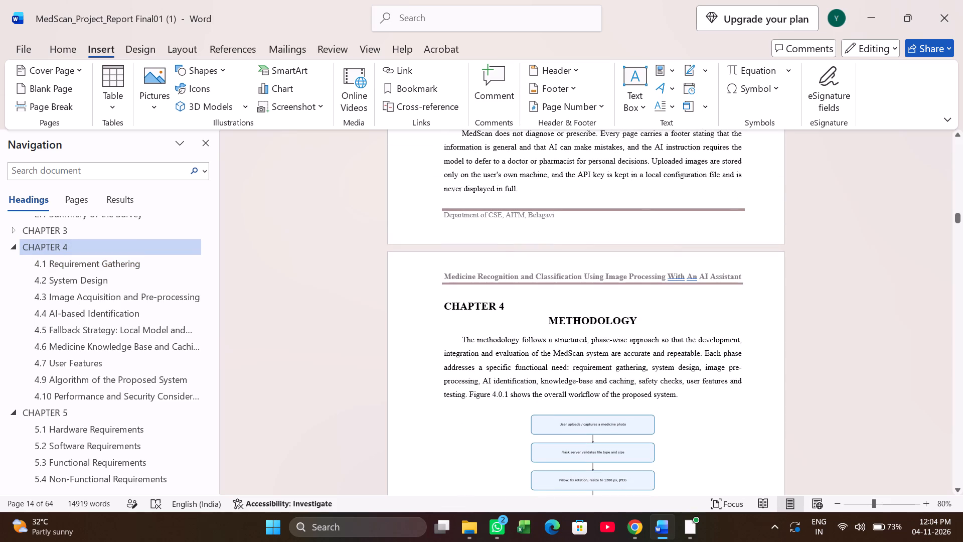
scroll(641, 322, "down", 2)
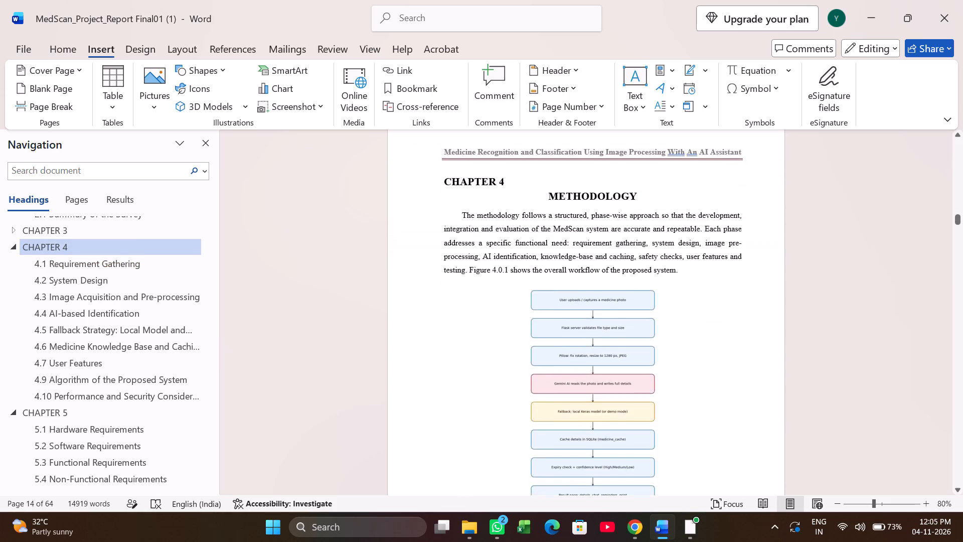
scroll(641, 322, "down", 1)
Look through the document's heading outline down to REFERENCES and recheck the page break before the Chapter 4 heading.
scroll(92, 415, "down", 4)
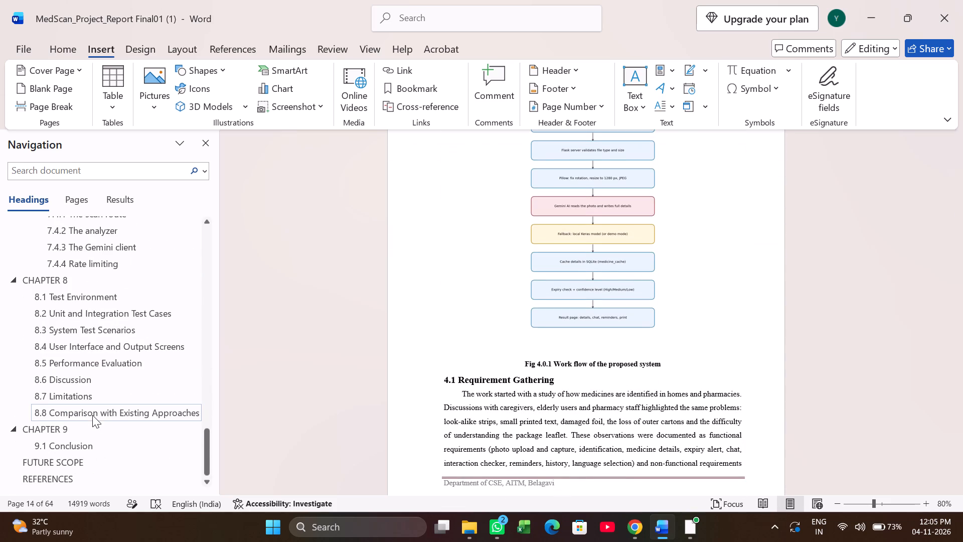
scroll(92, 415, "down", 2)
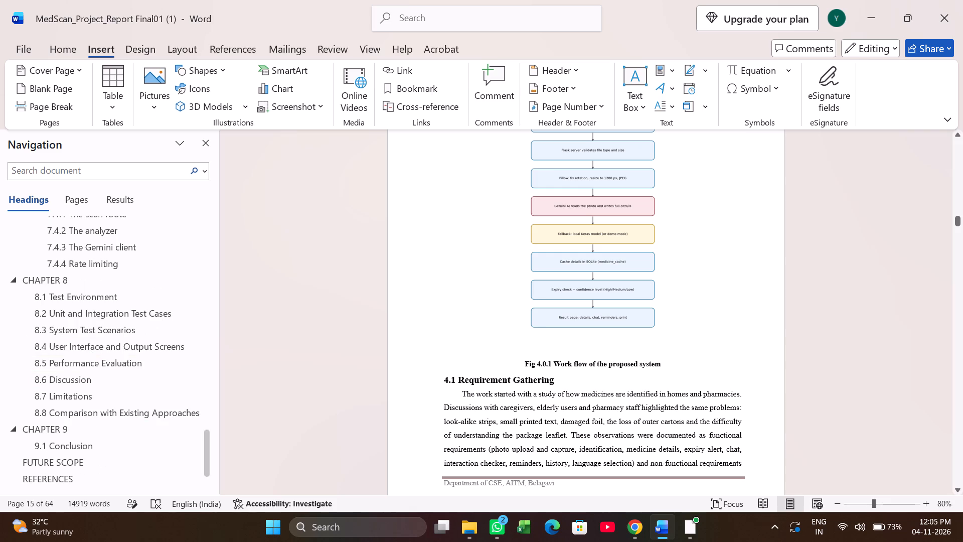
scroll(505, 339, "up", 3)
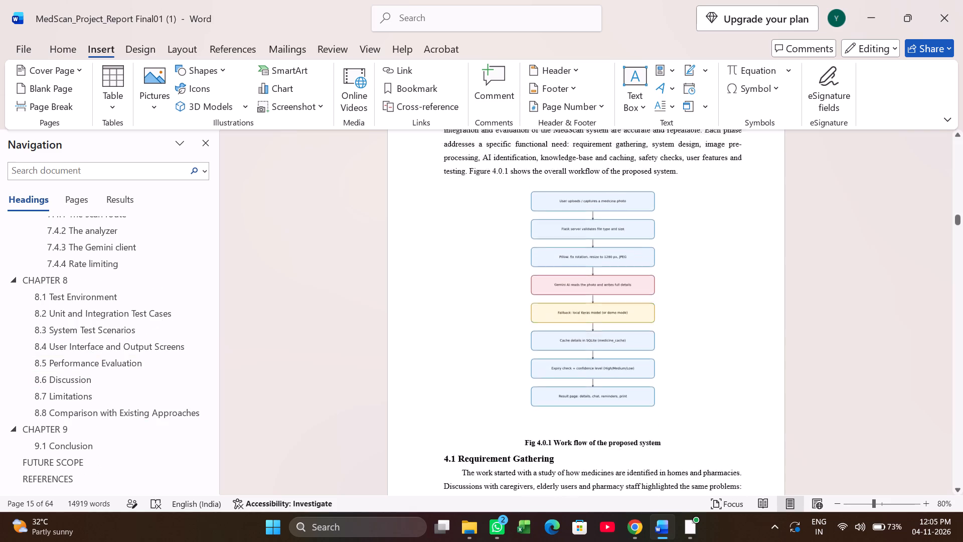
scroll(505, 339, "up", 5)
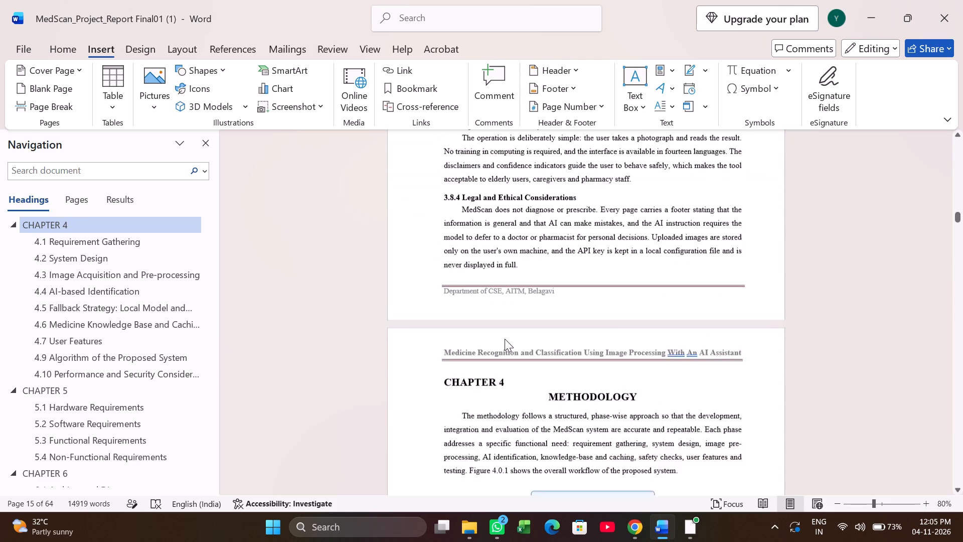
Review the whole Methodology chapter, from the CHAPTER 4 heading through section 4.10 Performance and Security Considerations, up to the Chapter 5 heading.
scroll(505, 339, "up", 1)
scroll(505, 339, "down", 4)
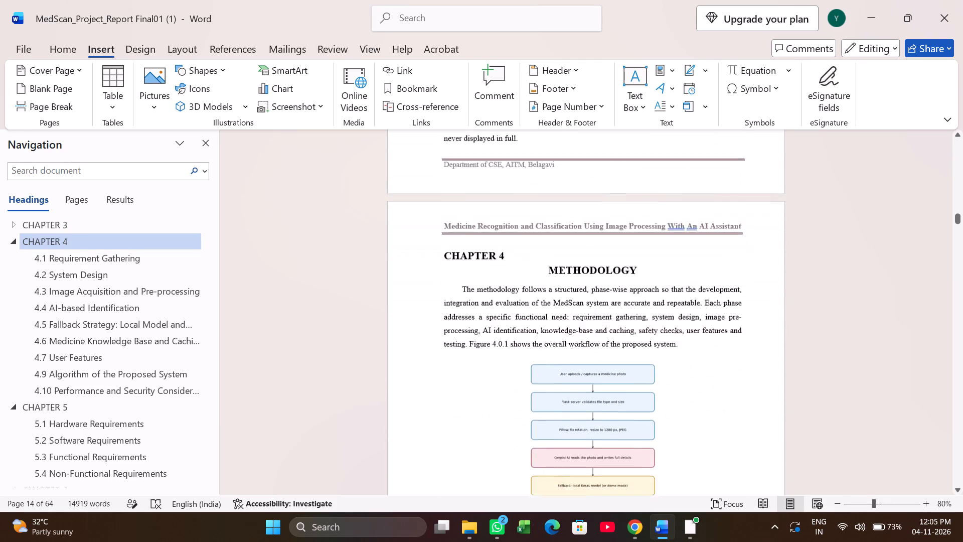
scroll(505, 339, "down", 4)
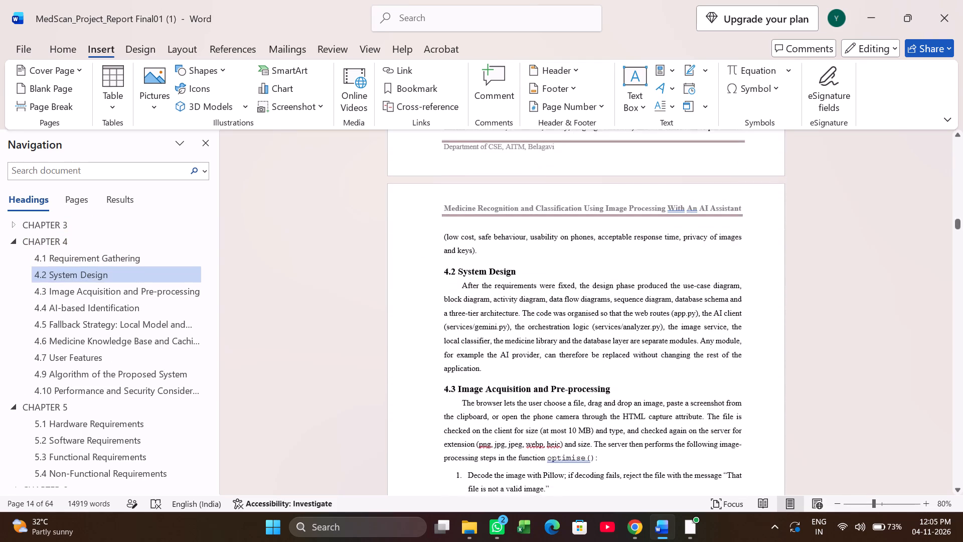
scroll(505, 339, "down", 7)
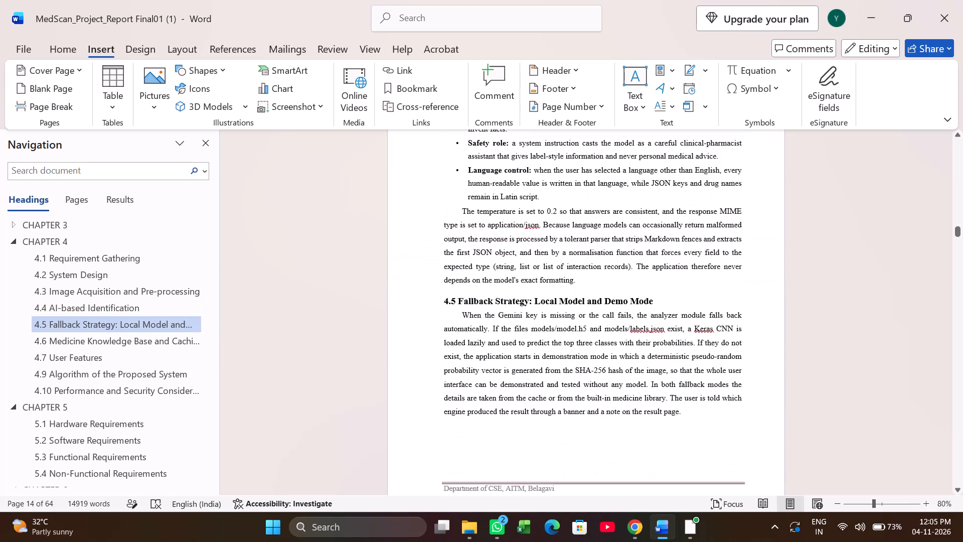
scroll(505, 339, "down", 4)
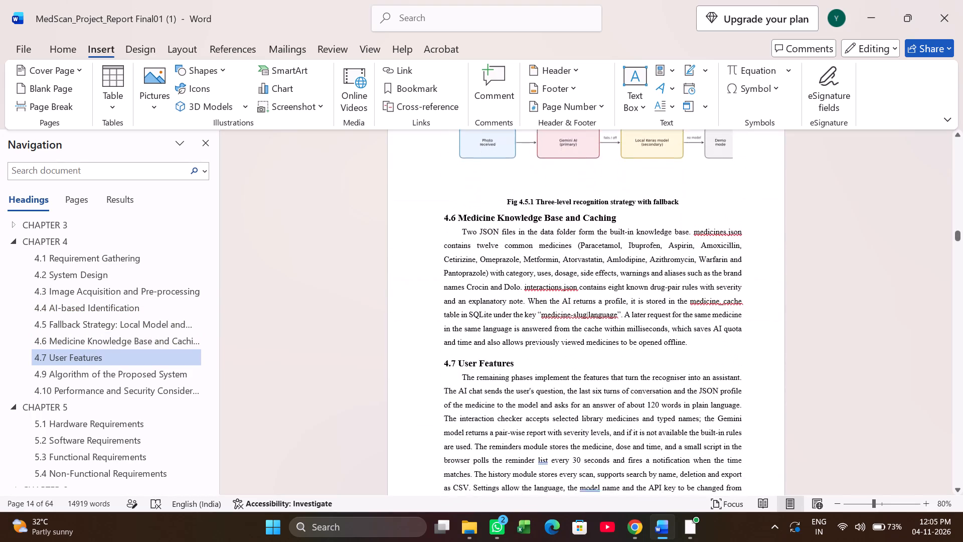
scroll(505, 339, "down", 4)
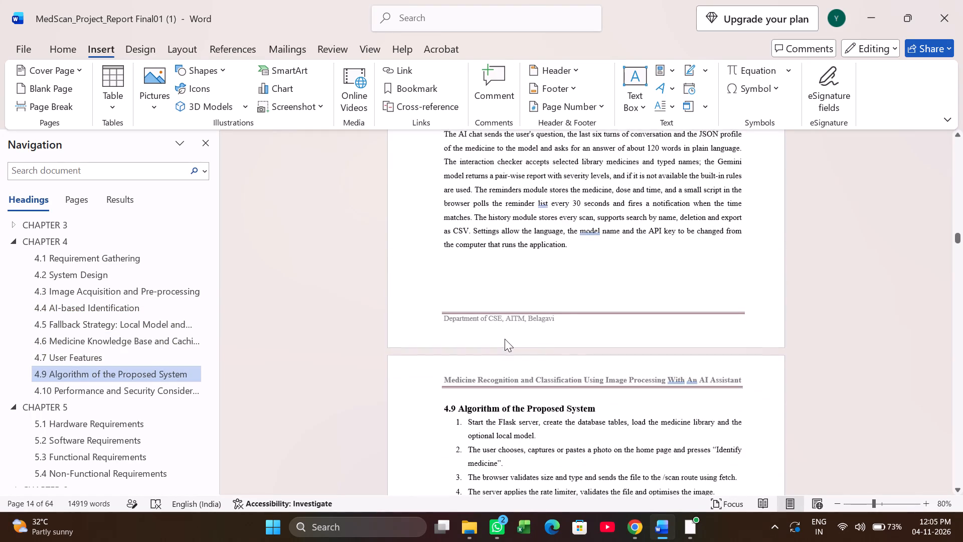
scroll(505, 339, "down", 3)
scroll(505, 339, "up", 1)
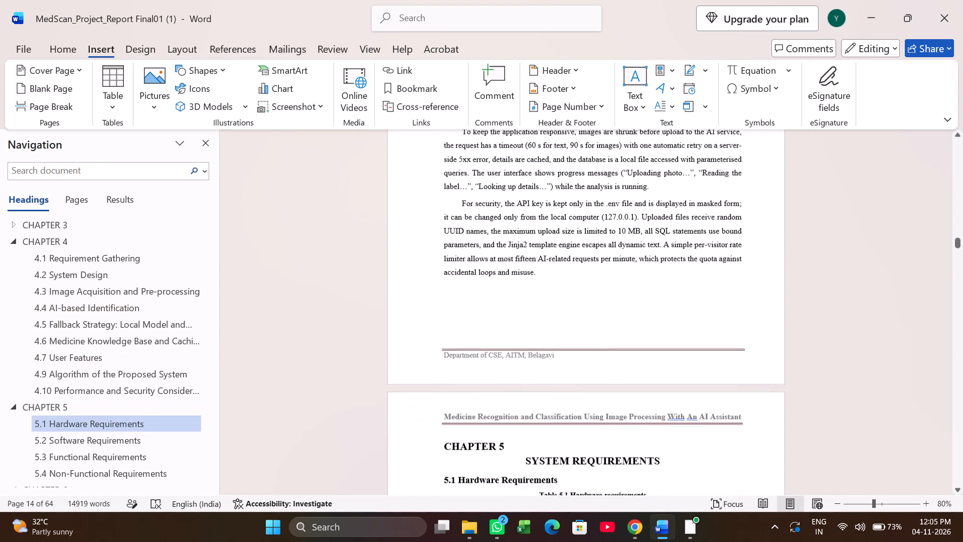
scroll(505, 339, "up", 1)
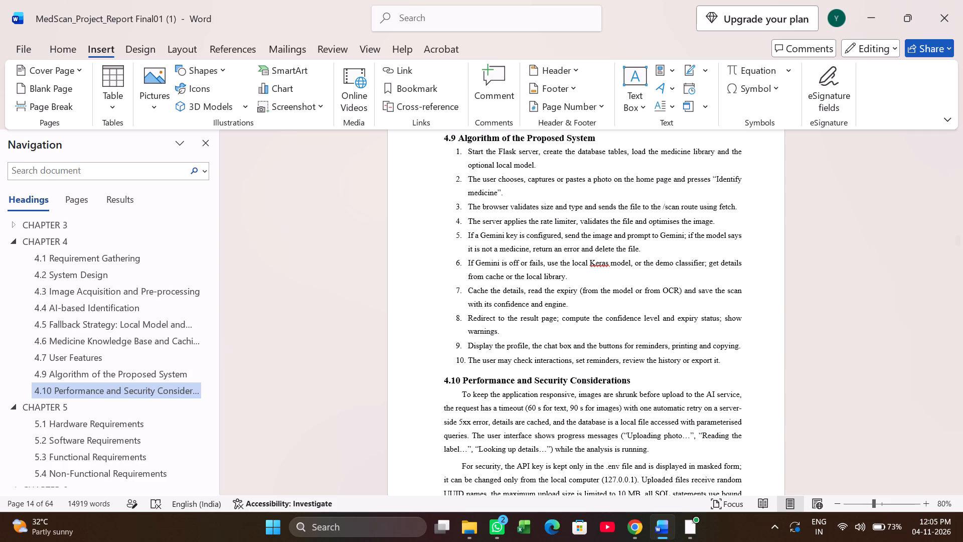
Delete the entire Methodology chapter, from the CHAPTER 4 heading through the last paragraph of section 4.10 Performance and Security Considerations.
scroll(505, 339, "up", 2)
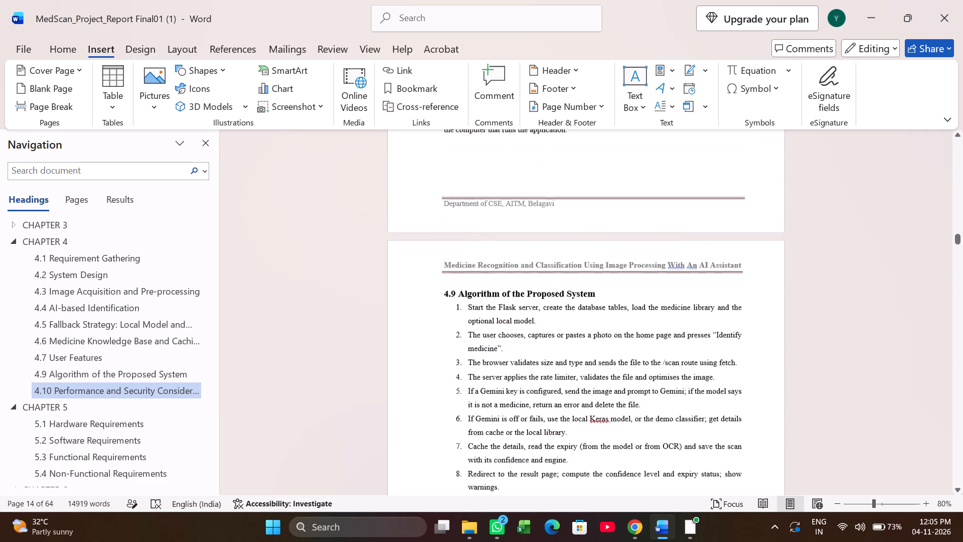
scroll(505, 339, "up", 3)
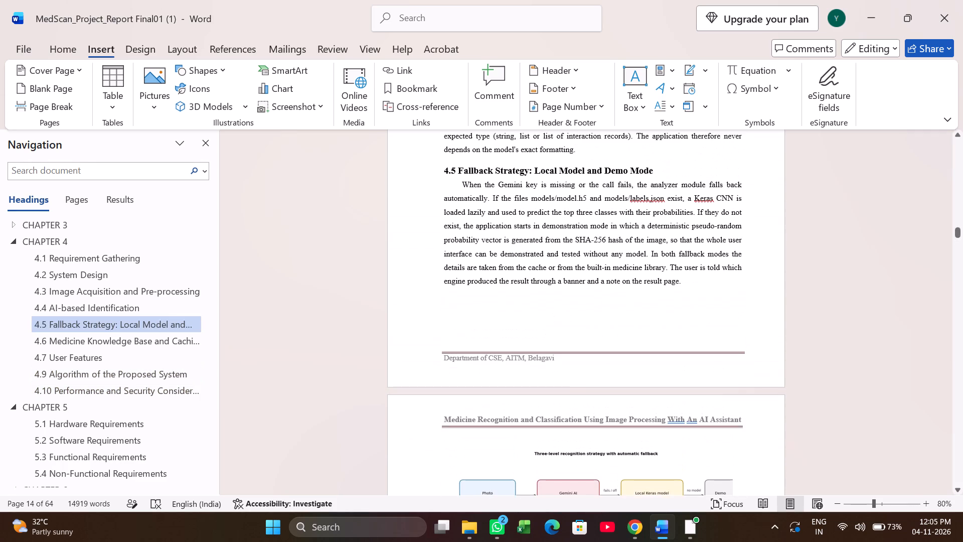
scroll(505, 339, "up", 4)
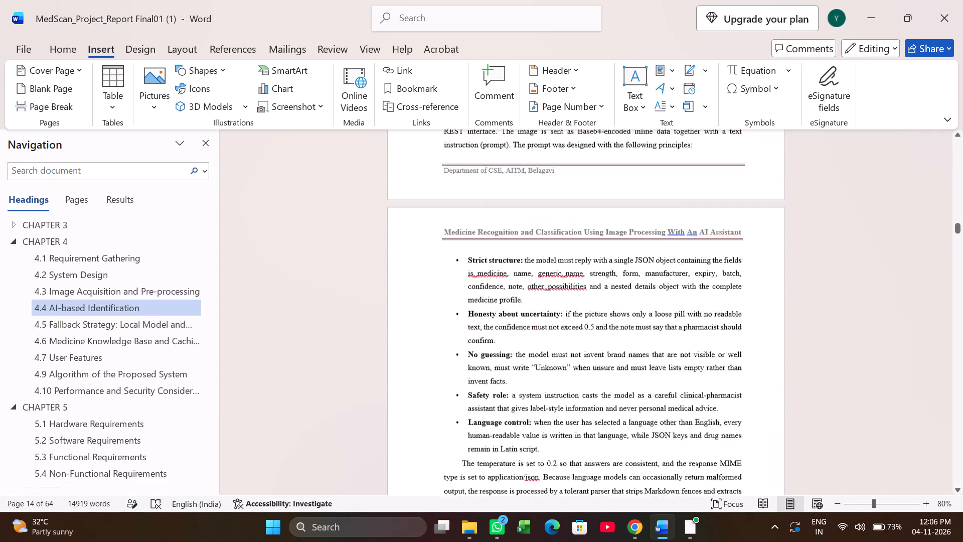
scroll(505, 339, "up", 2)
scroll(501, 339, "left", 1)
scroll(501, 339, "up", 2)
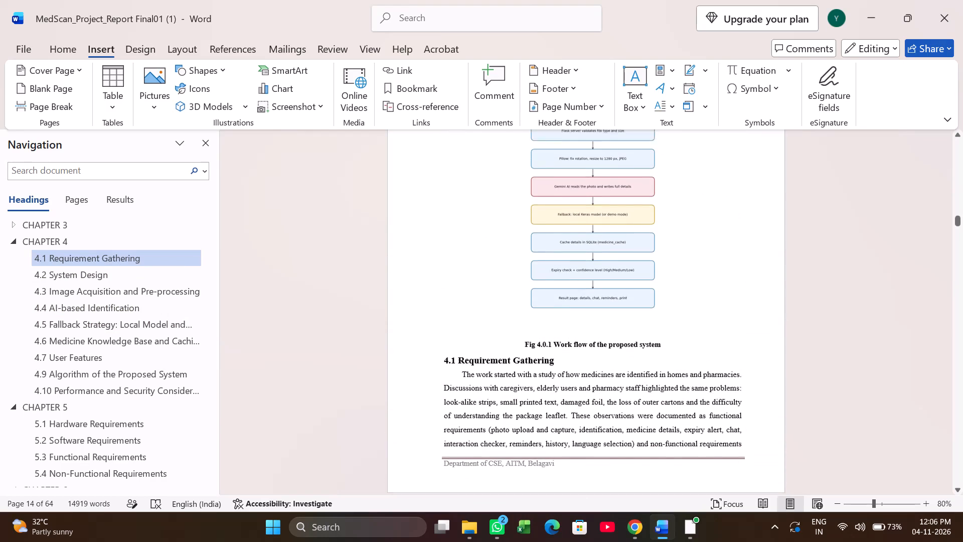
scroll(501, 339, "up", 3)
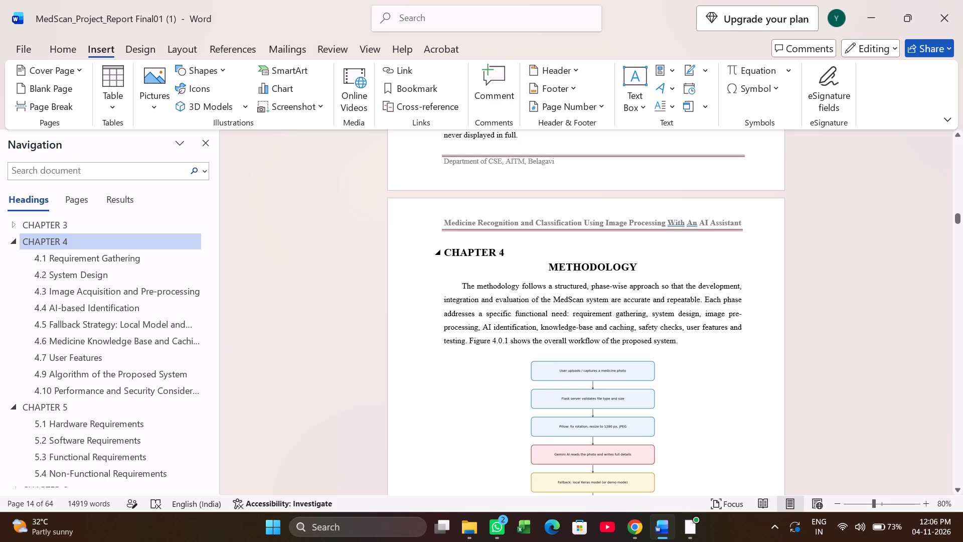
left_click_drag(444, 250, 462, 255)
left_click_drag(462, 255, 616, 342)
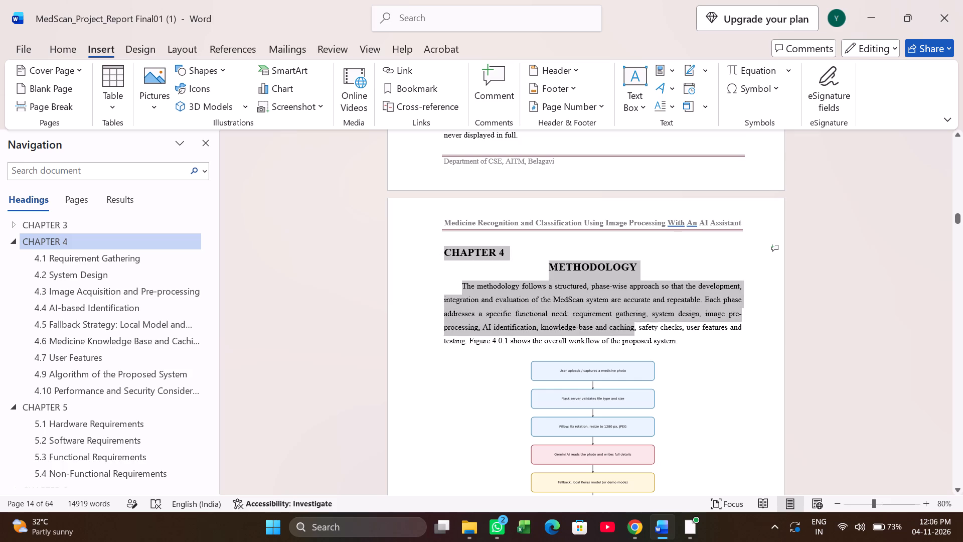
left_click_drag(616, 342, 484, 526)
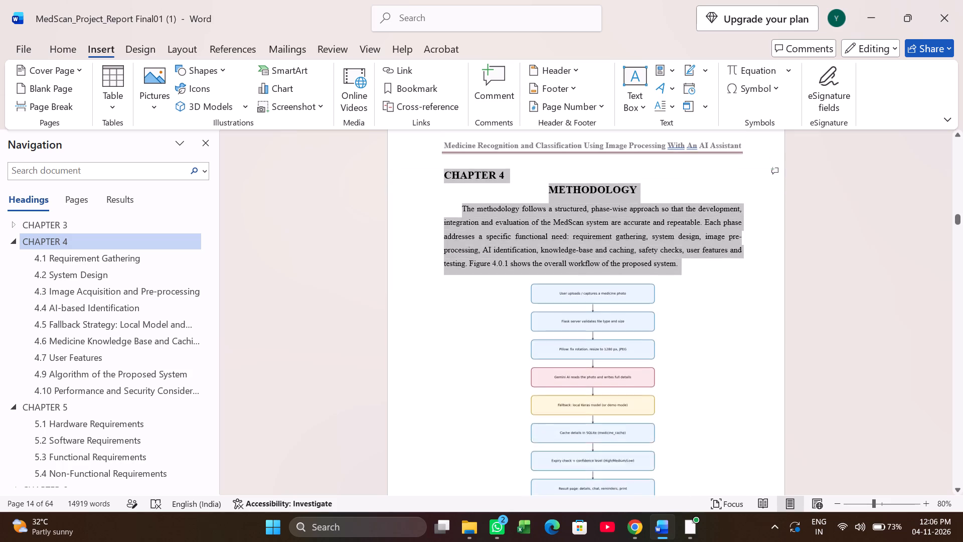
left_click_drag(484, 526, 580, 515)
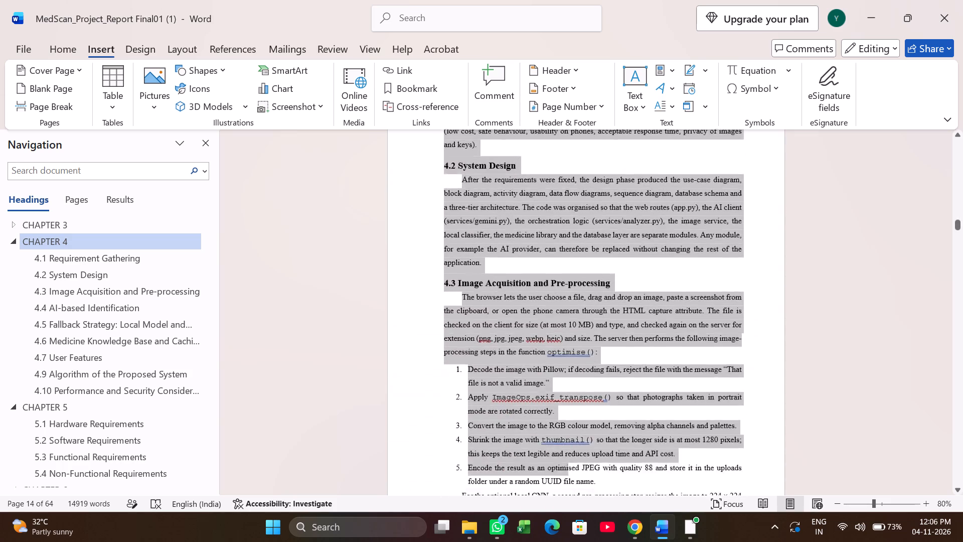
left_click_drag(580, 515, 630, 460)
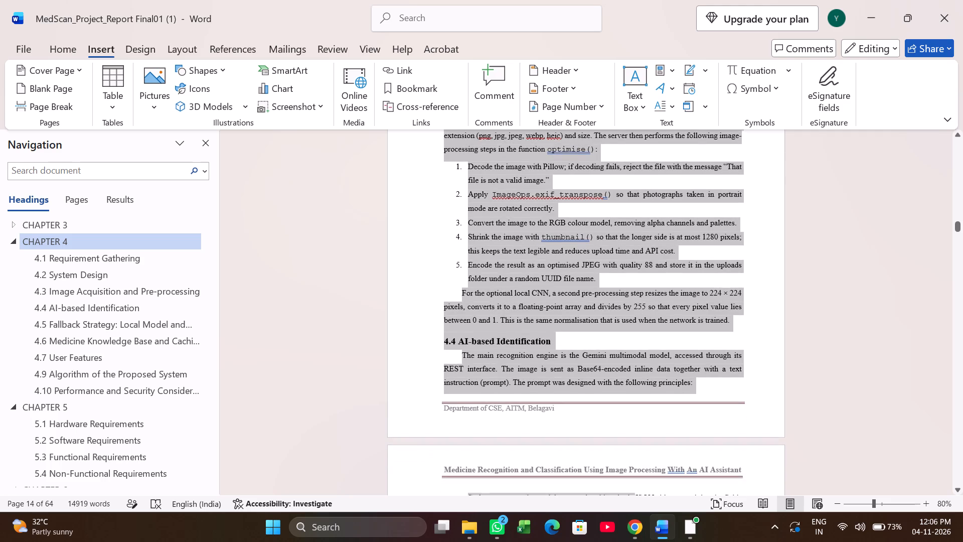
left_click_drag(630, 460, 619, 493)
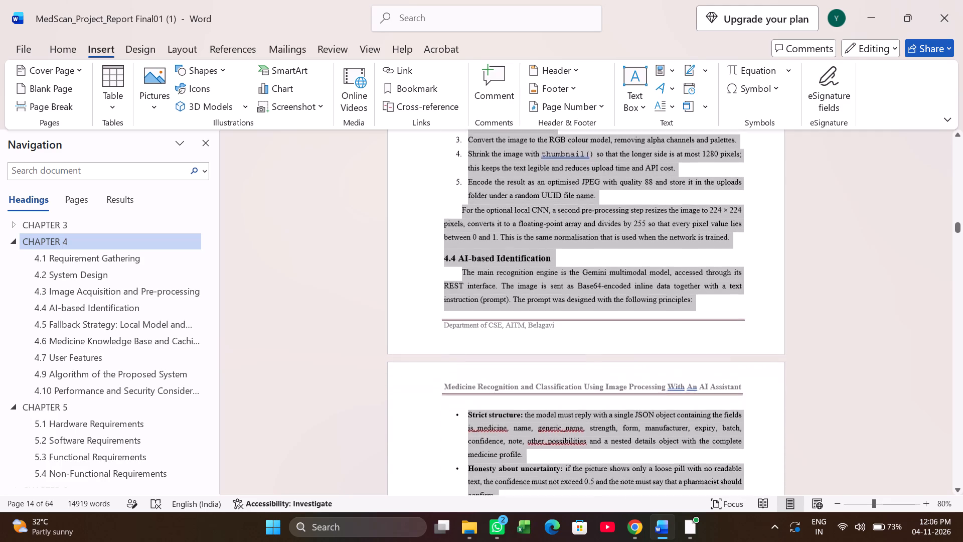
left_click_drag(619, 493, 636, 488)
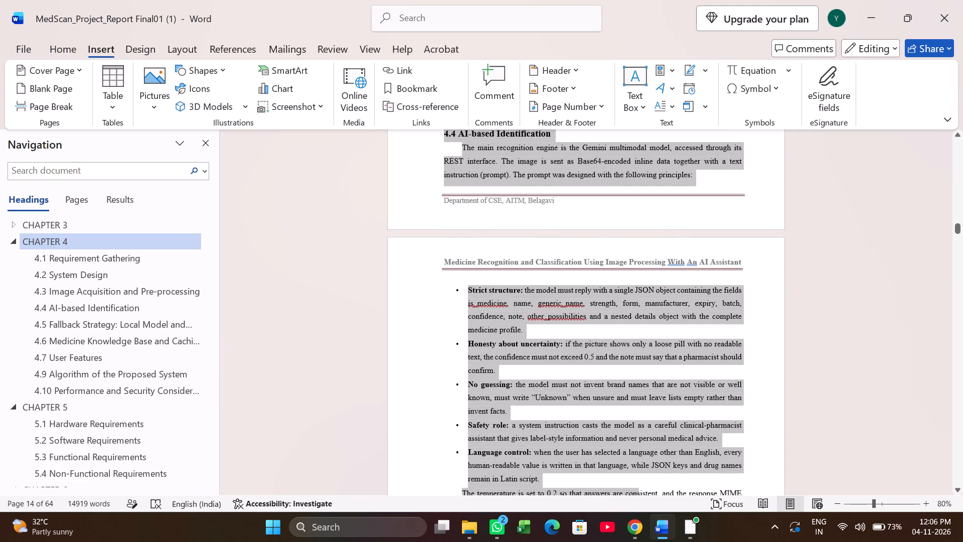
left_click_drag(636, 488, 613, 502)
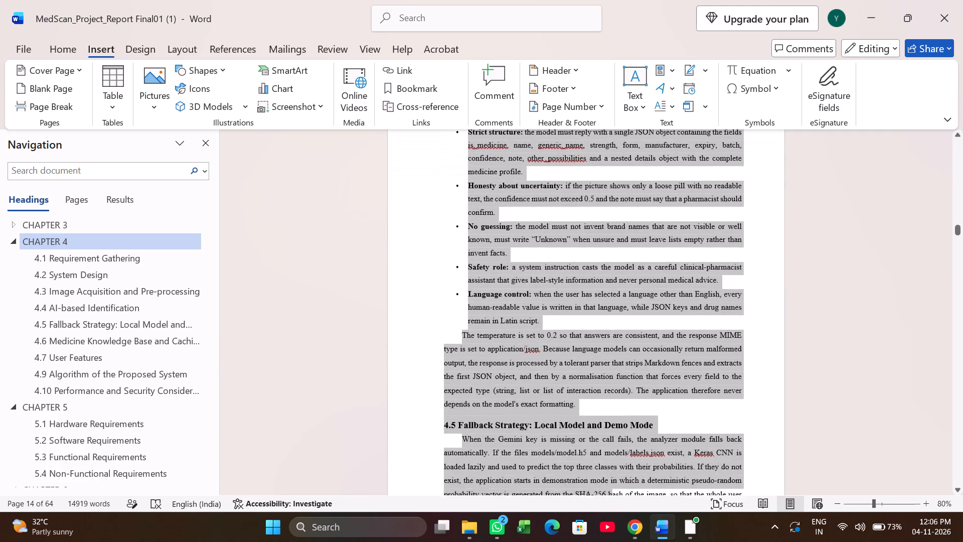
left_click_drag(613, 502, 689, 451)
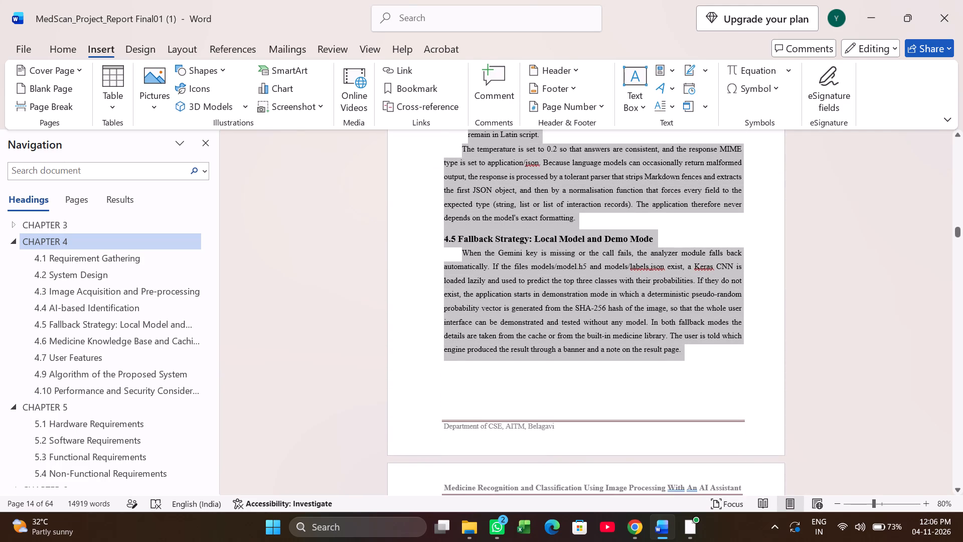
left_click_drag(689, 451, 649, 513)
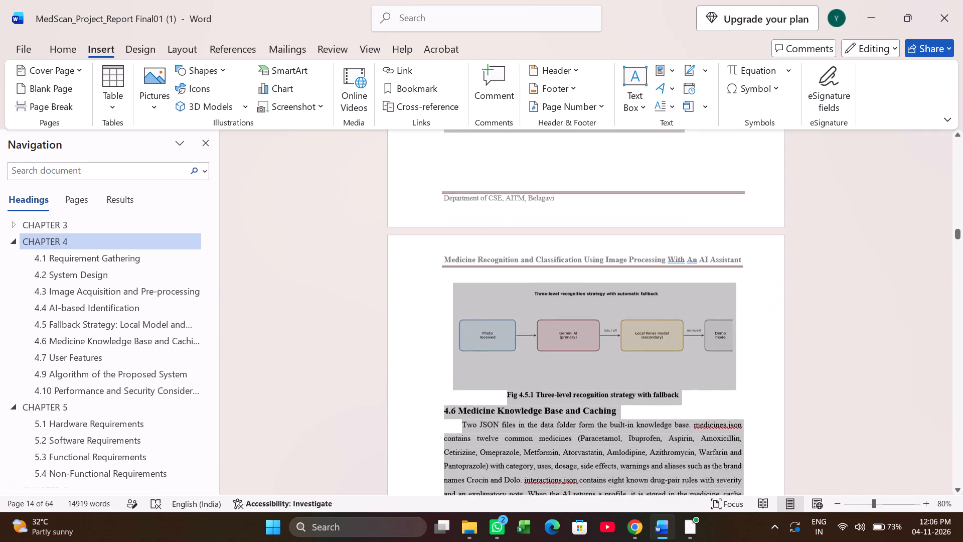
left_click_drag(649, 513, 609, 474)
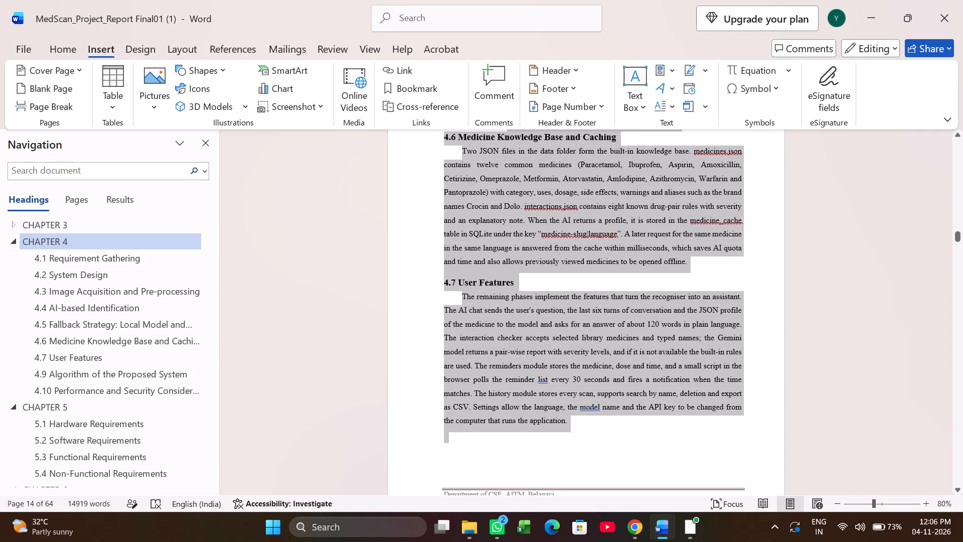
left_click_drag(609, 474, 595, 520)
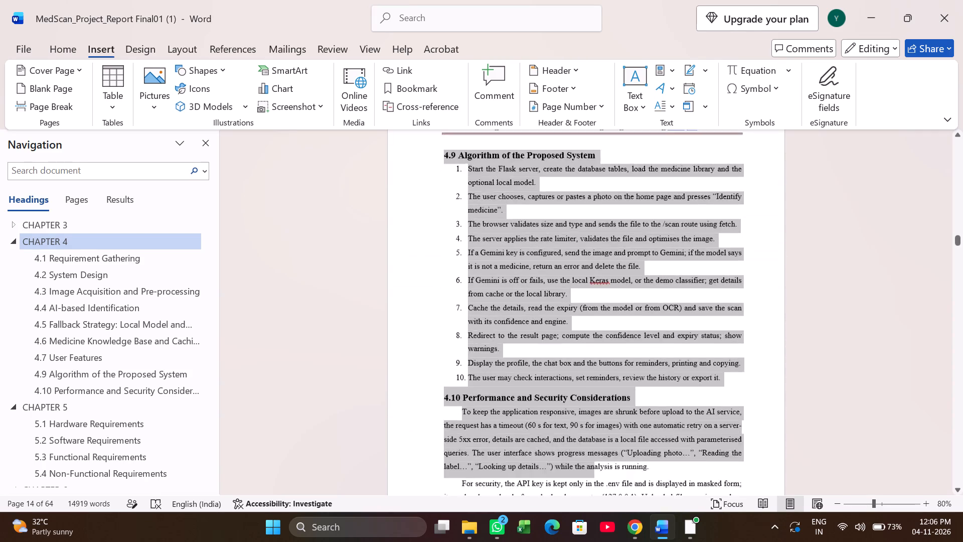
left_click_drag(595, 520, 535, 322)
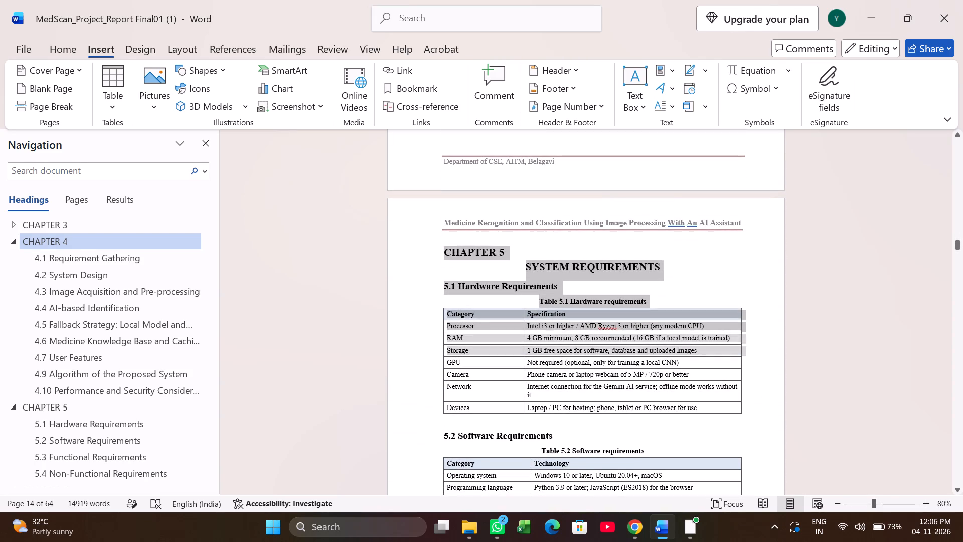
left_click_drag(535, 322, 427, 171)
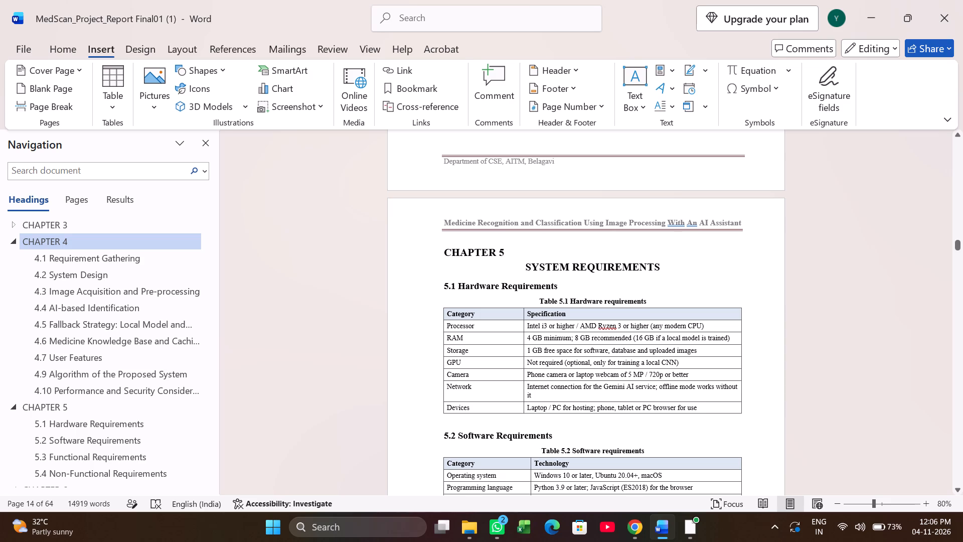
left_click_drag(427, 171, 550, 285)
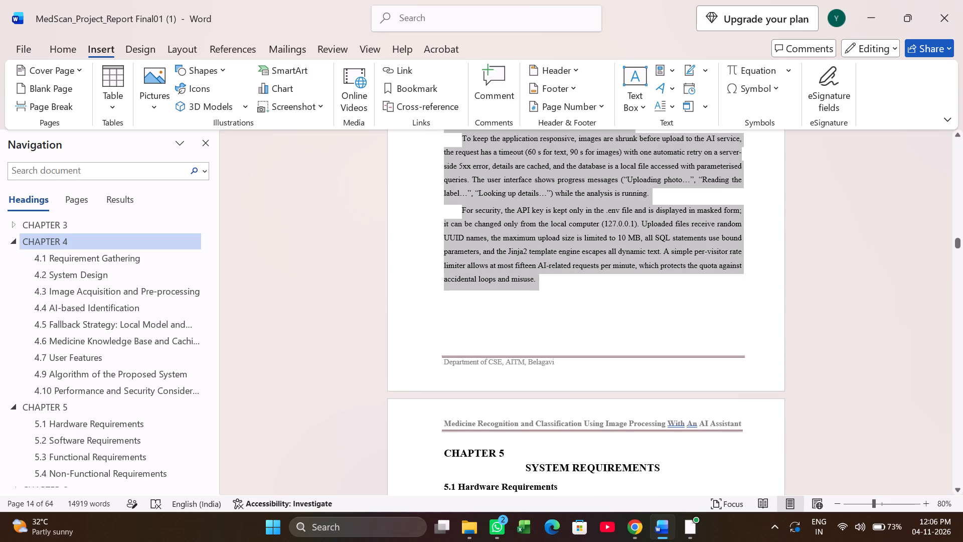
left_click_drag(550, 285, 559, 289)
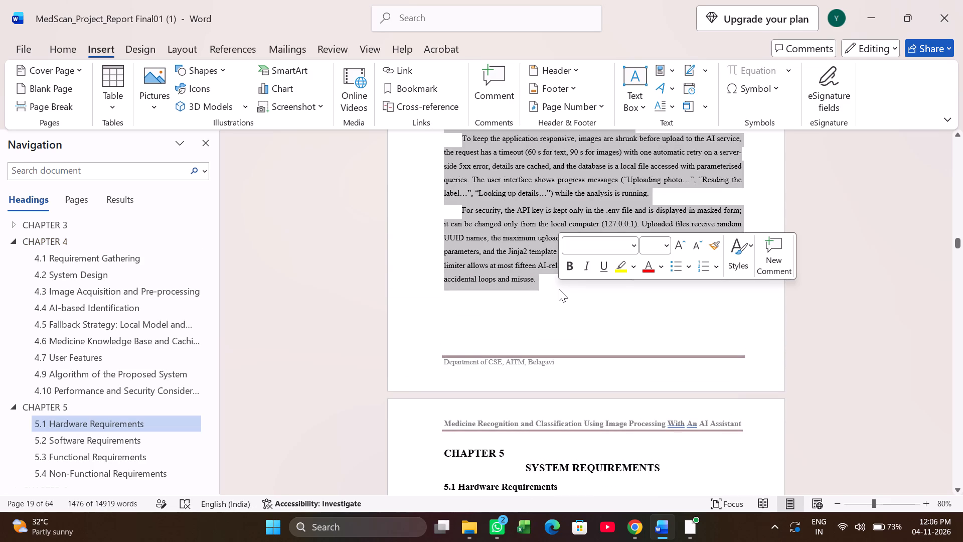
key("BackSpace")
Renumber the chapter heading above SYSTEM REQUIREMENTS as CHAPTER 4.
scroll(559, 289, "up", 1)
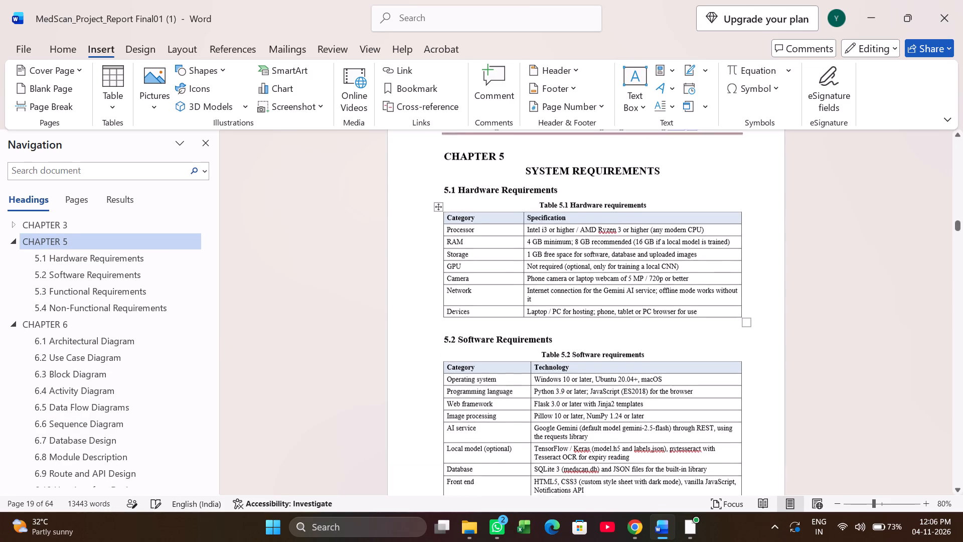
scroll(559, 289, "up", 3)
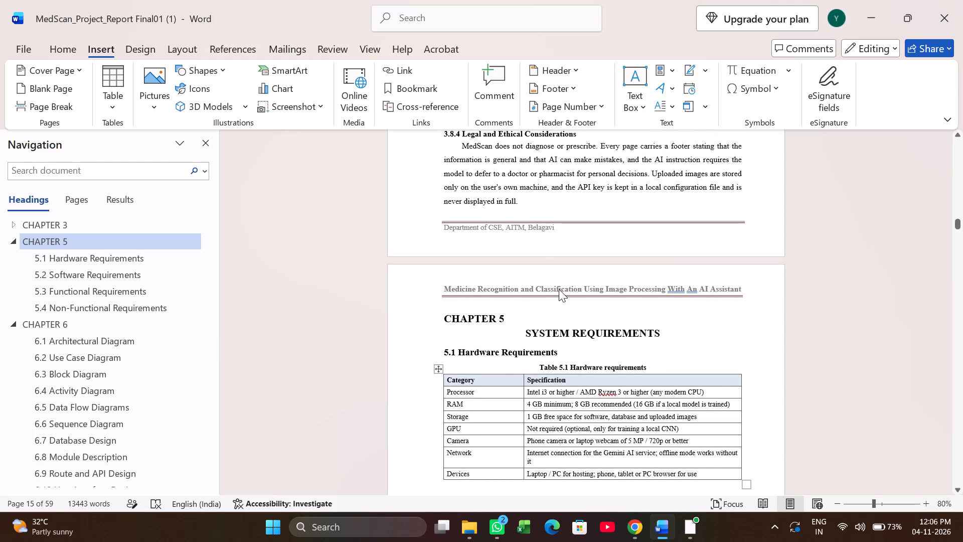
scroll(559, 289, "down", 2)
scroll(559, 289, "up", 1)
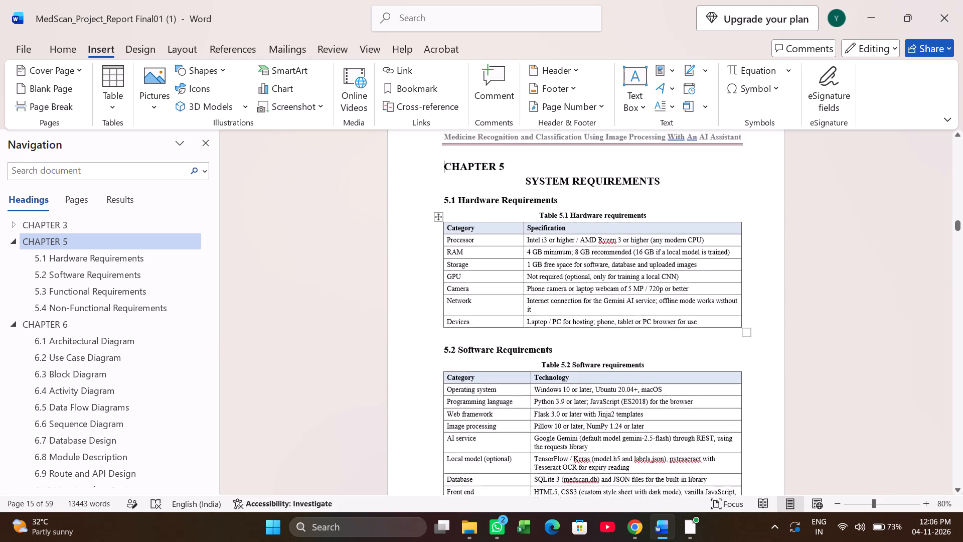
scroll(559, 289, "up", 1)
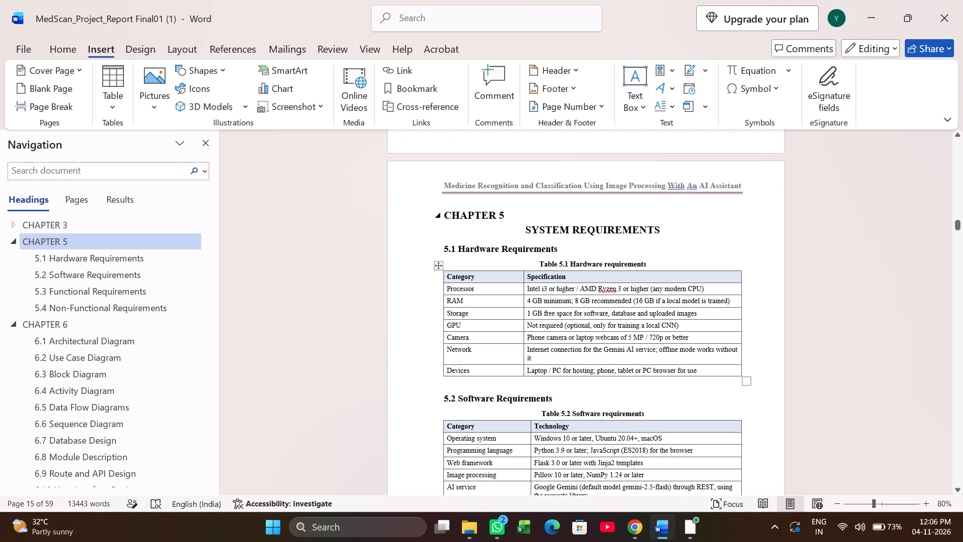
left_click(507, 217)
key("BackSpace")
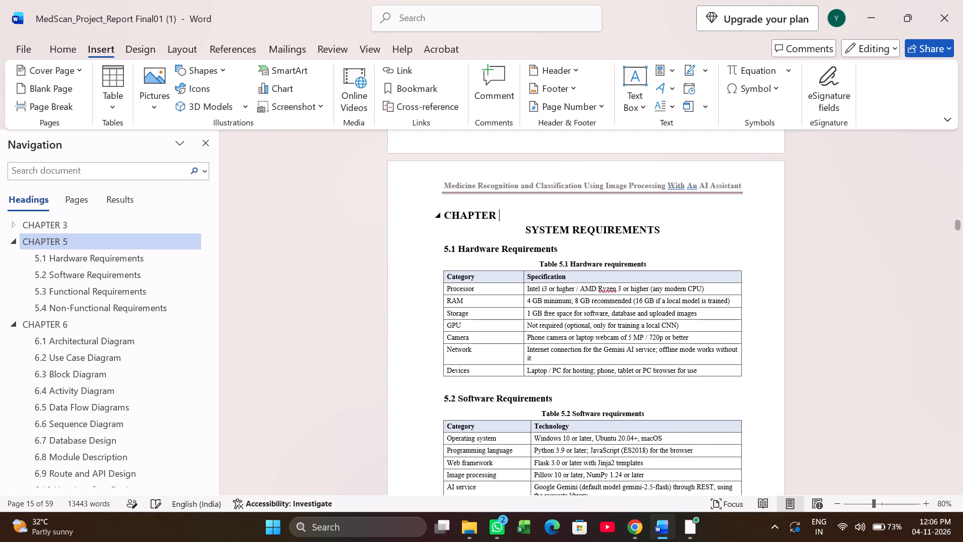
key("4")
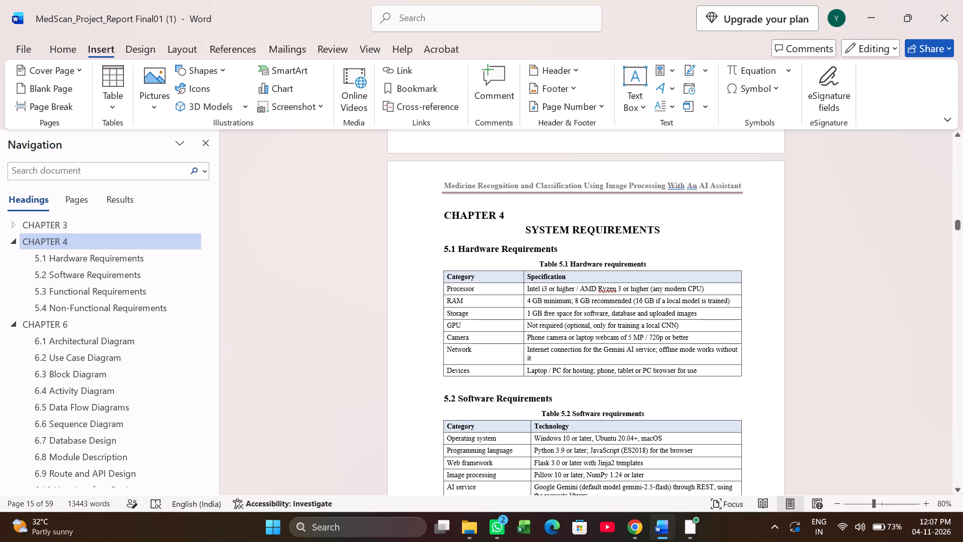
Renumber the Hardware Requirements and Software Requirements headings in Chapter 4 as 4.1 and 4.2.
left_click(446, 248)
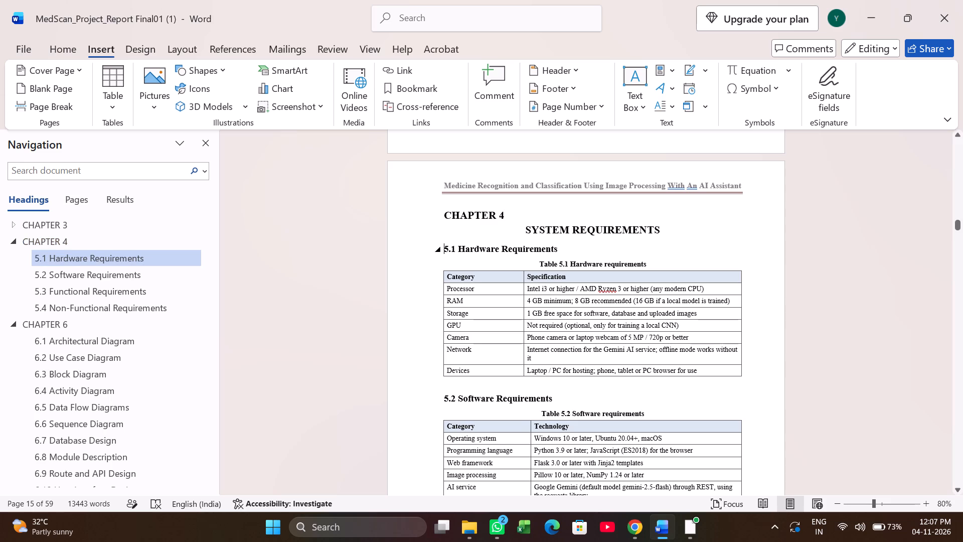
key("Right")
key("BackSpace")
key("4")
scroll(463, 278, "down", 1)
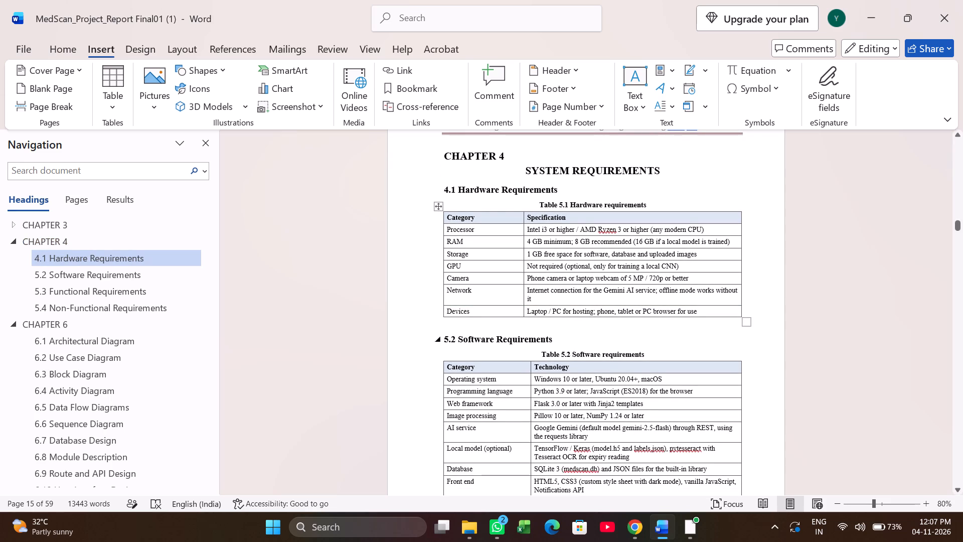
left_click(446, 339)
key("BackSpace")
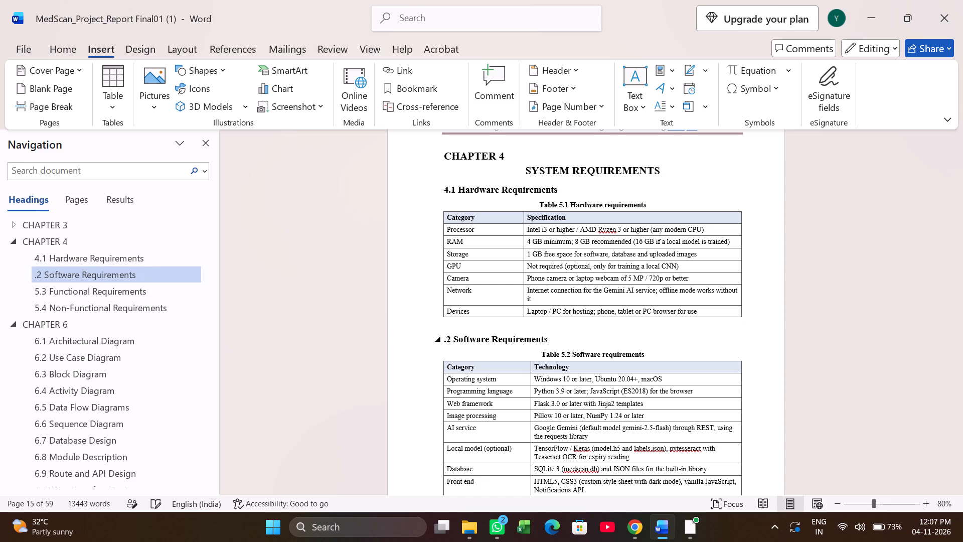
key("4")
Renumber the captions of the hardware and software requirements tables as Table 4.1 and Table 4.2.
scroll(446, 339, "down", 2)
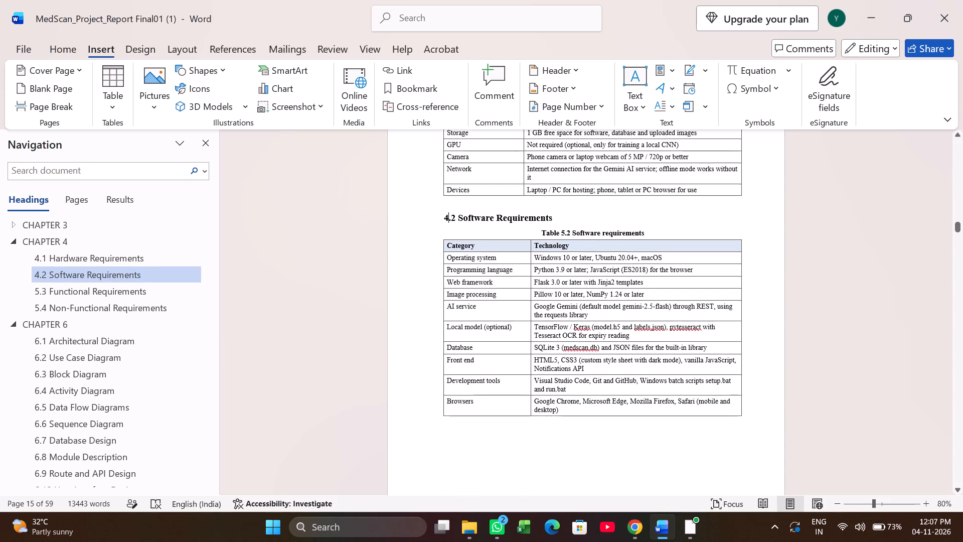
scroll(541, 296, "up", 1)
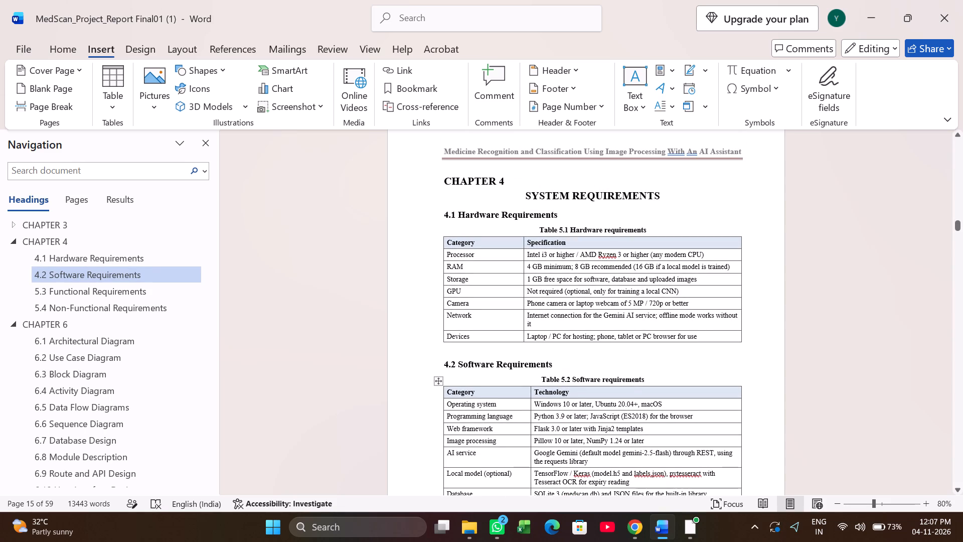
left_click(563, 229)
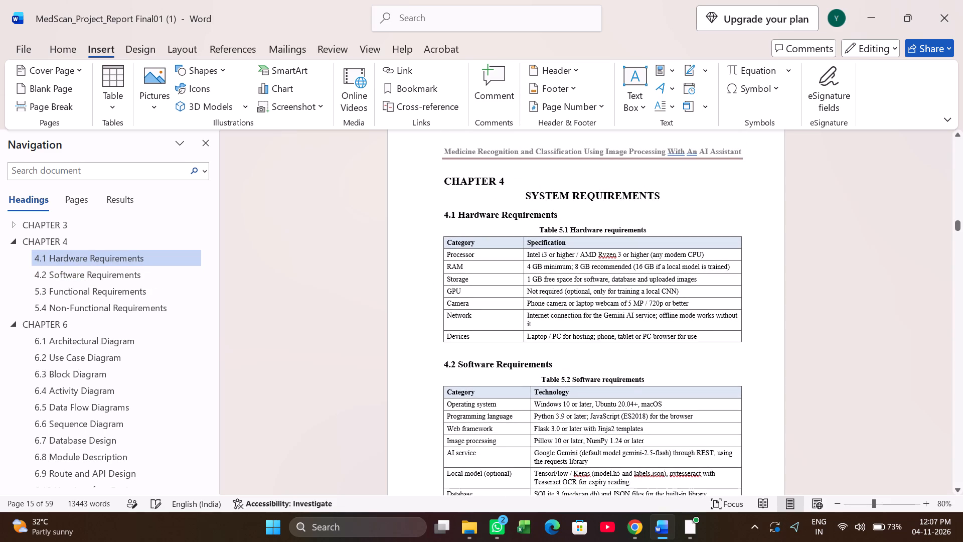
key("BackSpace")
key("4")
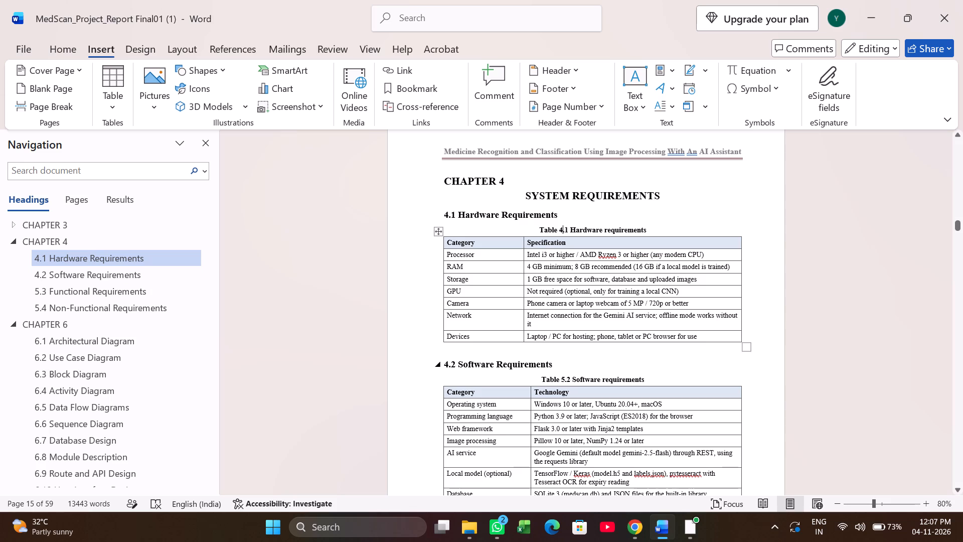
left_click(564, 379)
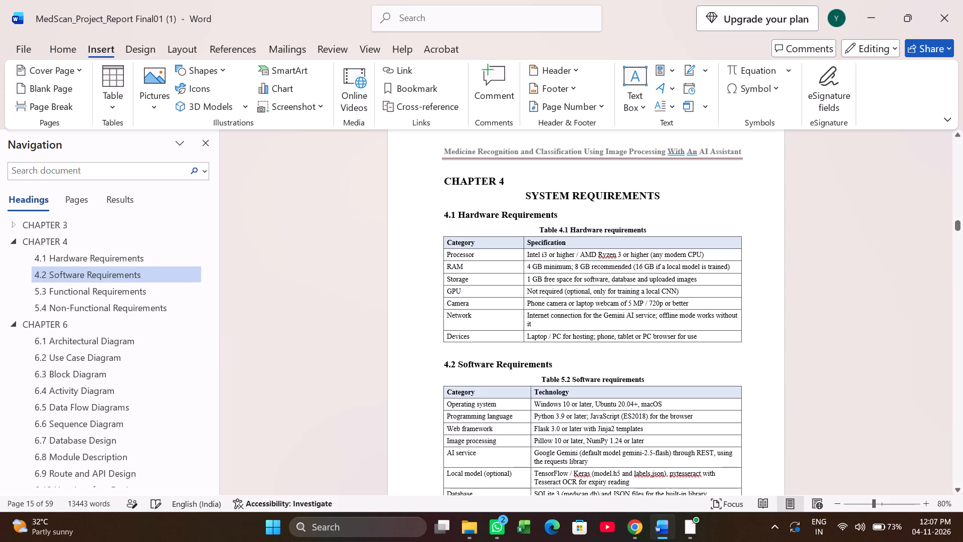
key("BackSpace")
key("4")
Renumber the Functional Requirements section heading as 4.3.
scroll(564, 379, "down", 3)
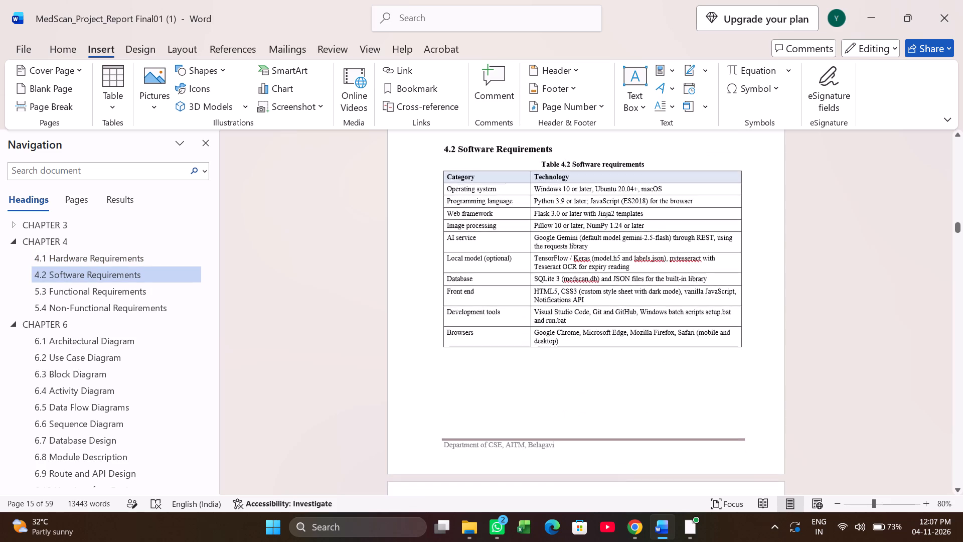
scroll(564, 379, "down", 3)
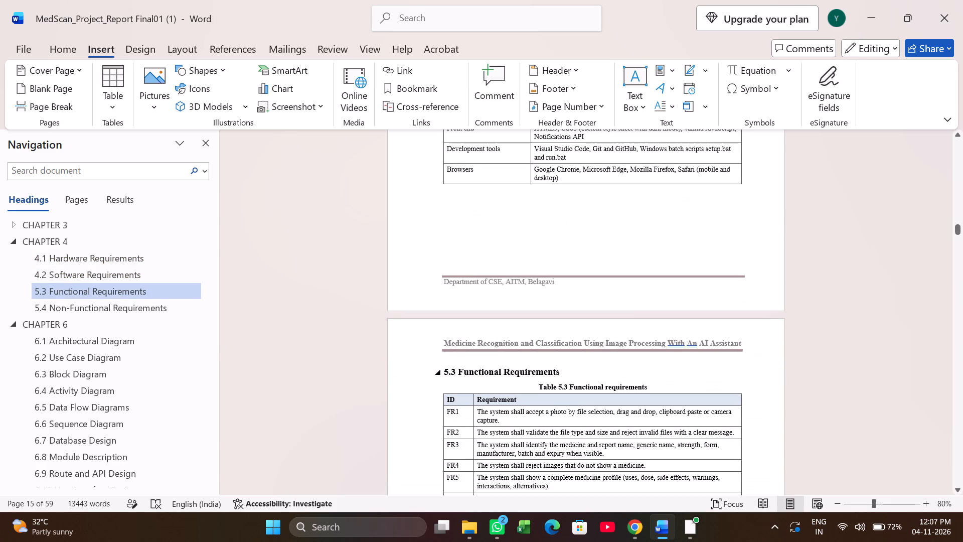
left_click(445, 373)
scroll(536, 365, "down", 2)
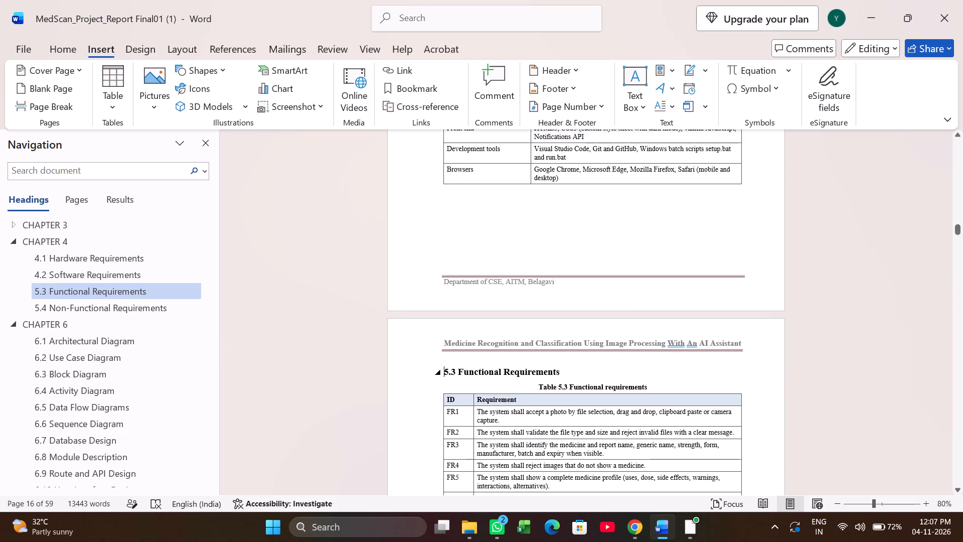
left_click(447, 370)
key("BackSpace")
key("4")
Renumber the caption of the functional requirements table as Table 4.3.
scroll(462, 358, "down", 1)
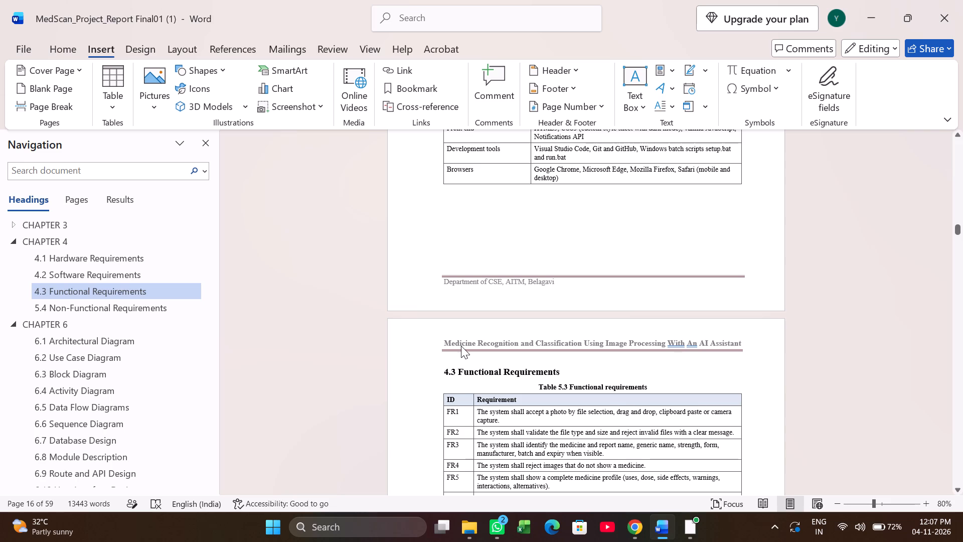
scroll(461, 346, "down", 2)
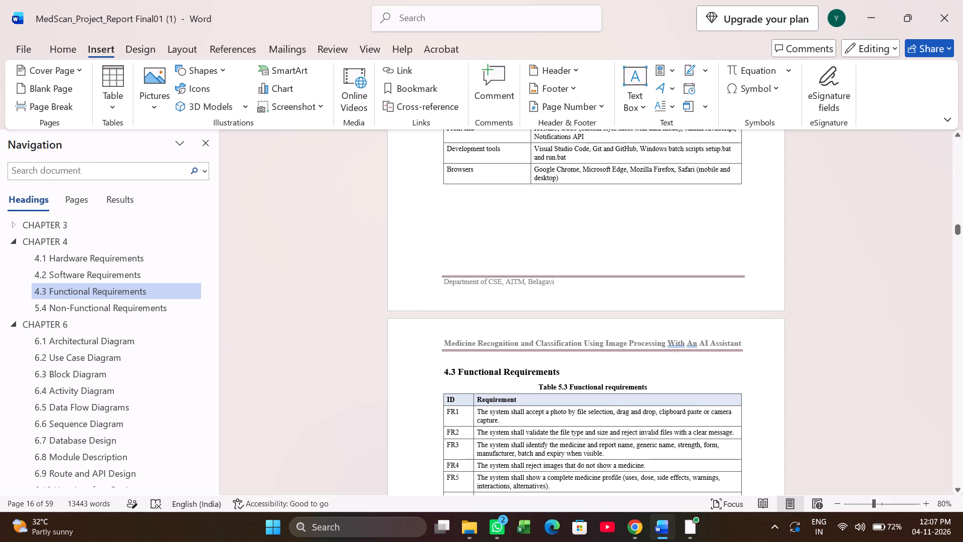
left_click(561, 387)
key("BackSpace")
key("4")
Renumber the Non-Functional Requirements heading as 4.4 and the caption of its table as Table 4.4.
scroll(561, 387, "down", 3)
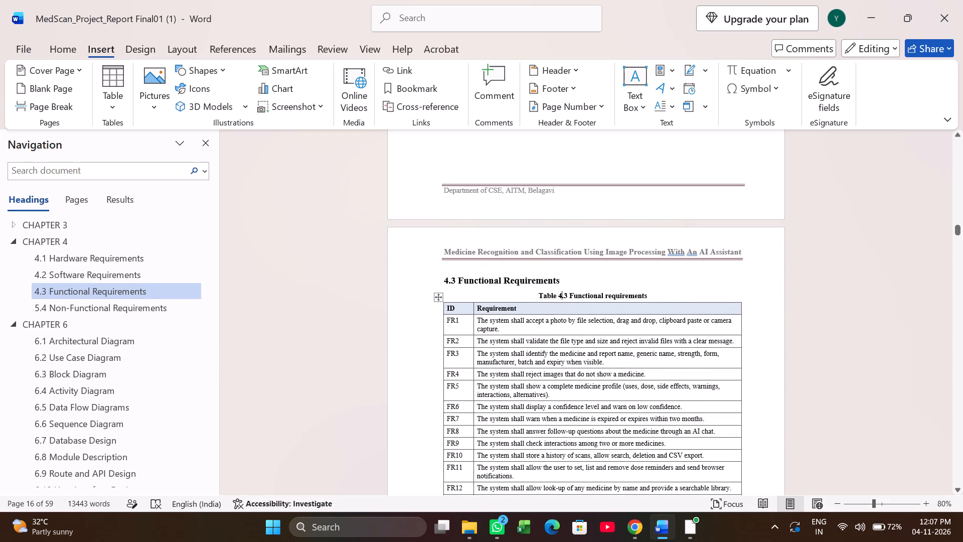
scroll(561, 355, "down", 4)
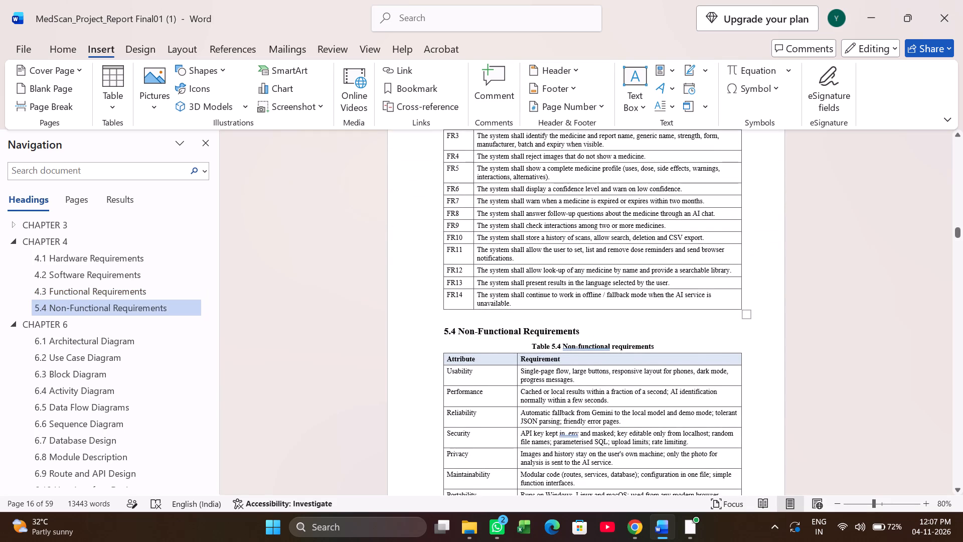
left_click(449, 332)
key("BackSpace")
key("4")
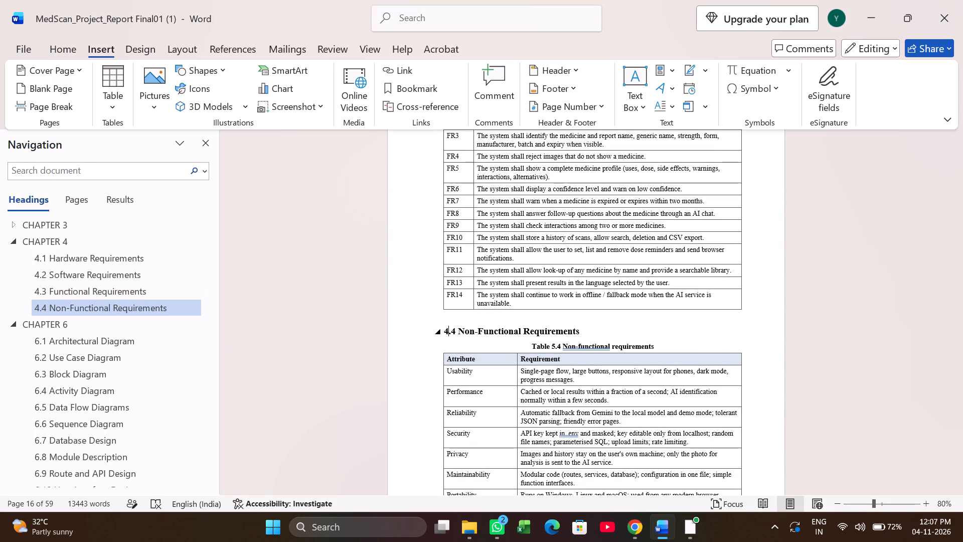
left_click(555, 348)
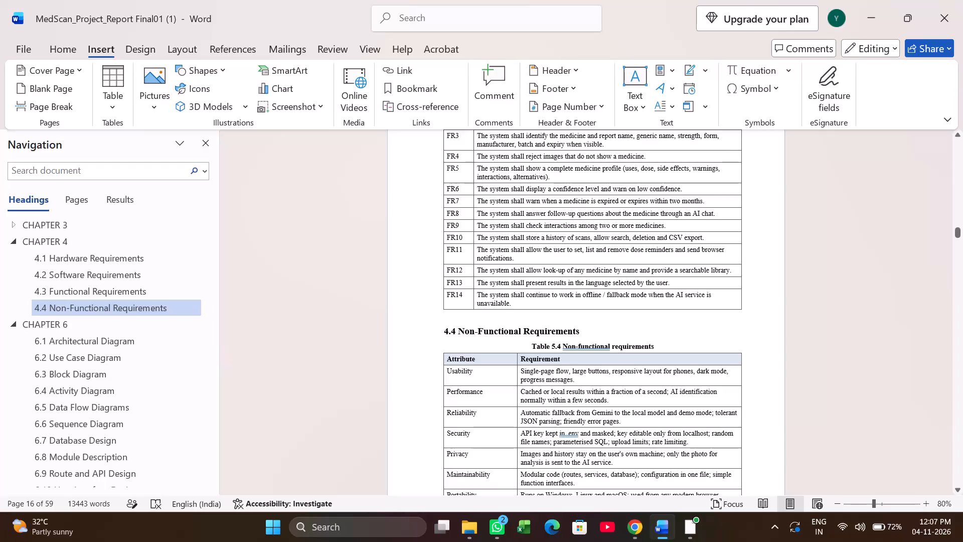
key("BackSpace")
key("4")
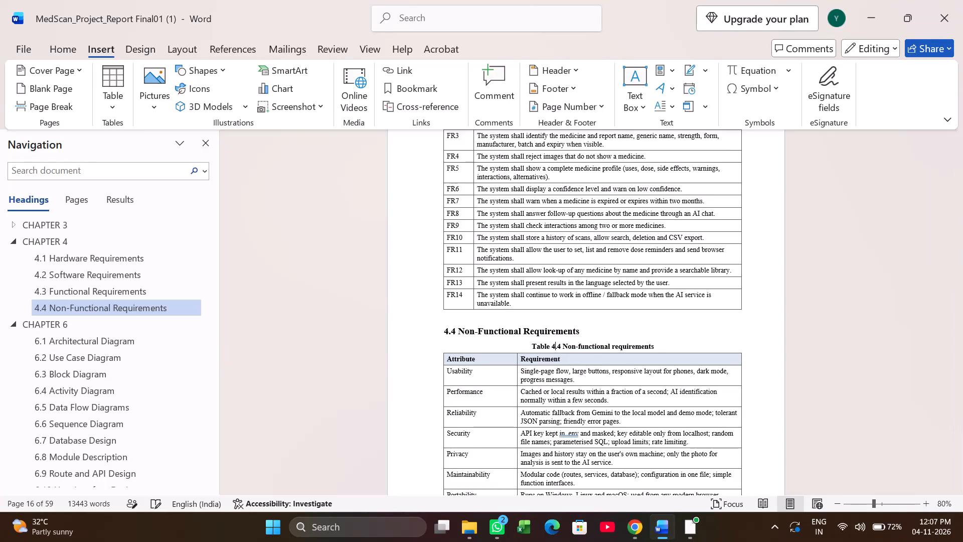
Renumber the chapter heading above SYSTEM DESIGN as CHAPTER 5.
scroll(555, 348, "down", 4)
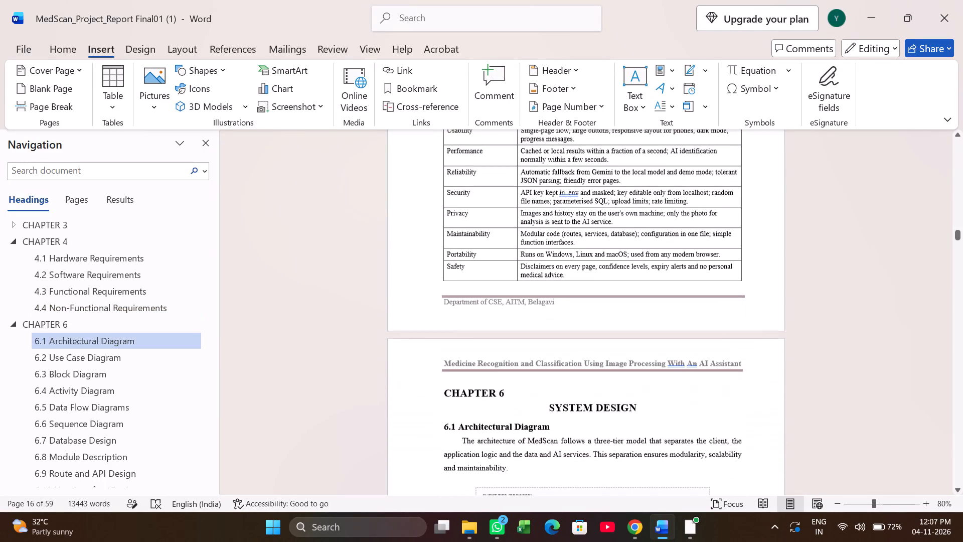
scroll(555, 348, "left", 1)
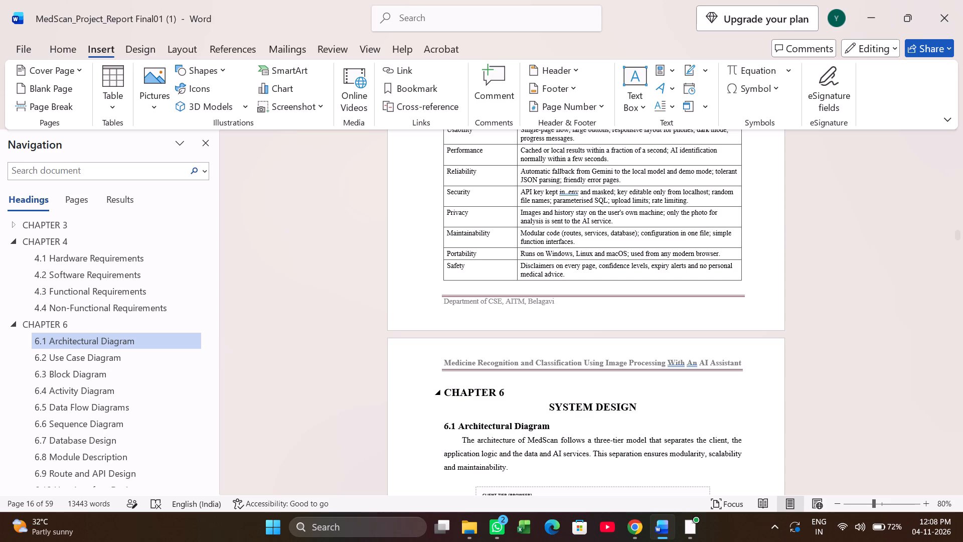
scroll(508, 391, "down", 7)
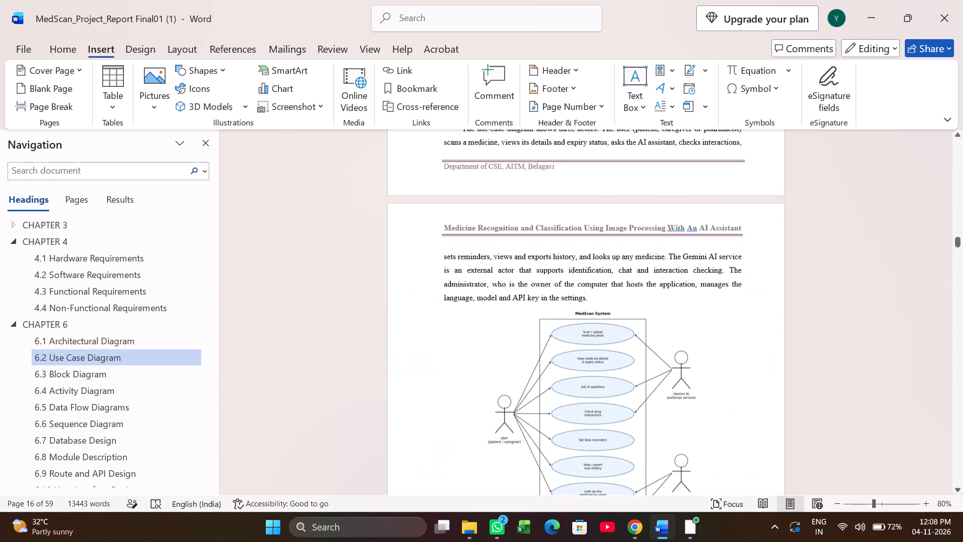
scroll(508, 391, "up", 4)
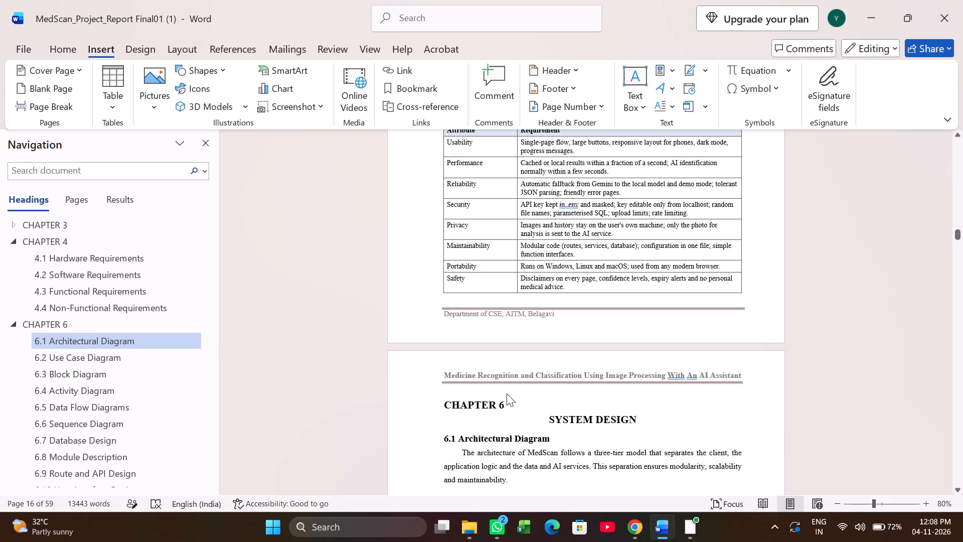
left_click(504, 404)
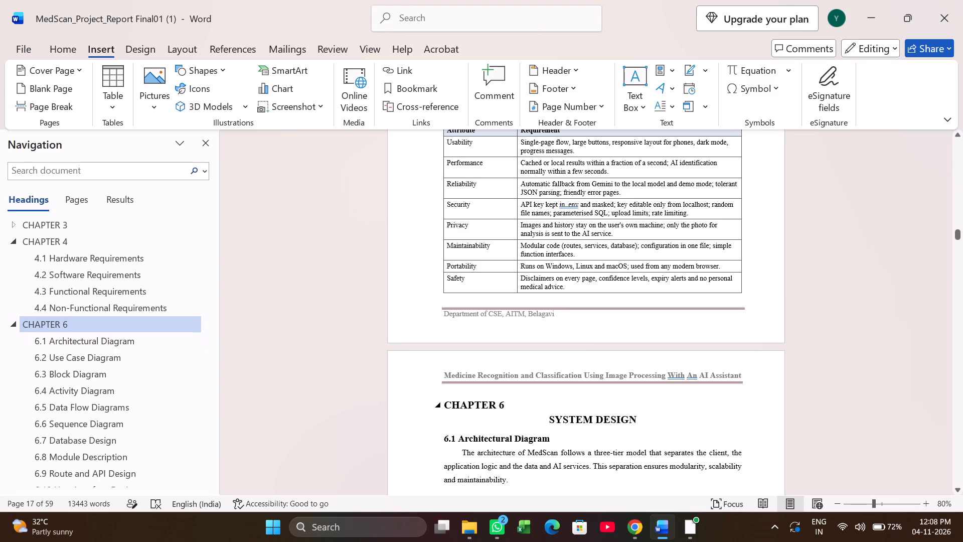
key("BackSpace")
key("5")
Renumber the Architectural Diagram heading as 5.1 and the architecture diagram's caption as Fig 5.1.1.
scroll(504, 404, "down", 2)
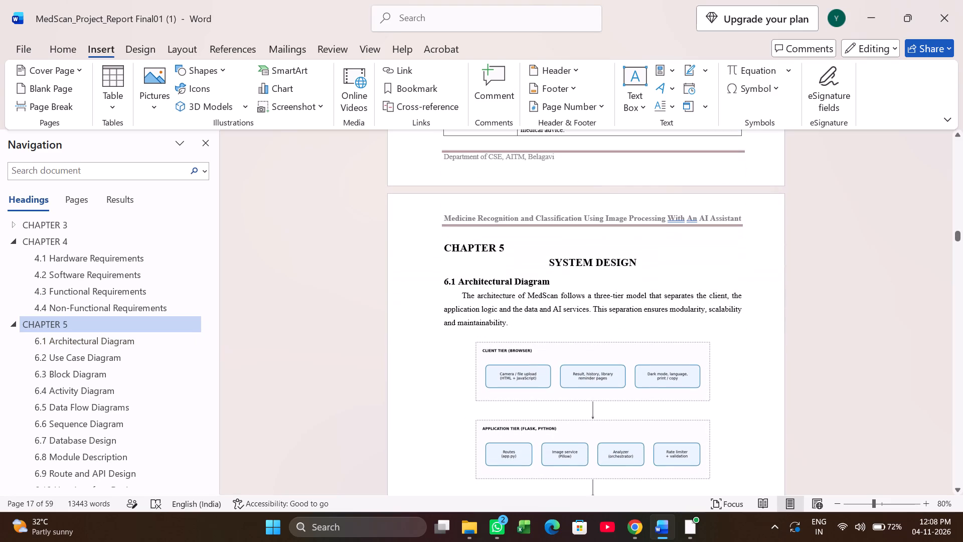
left_click(447, 280)
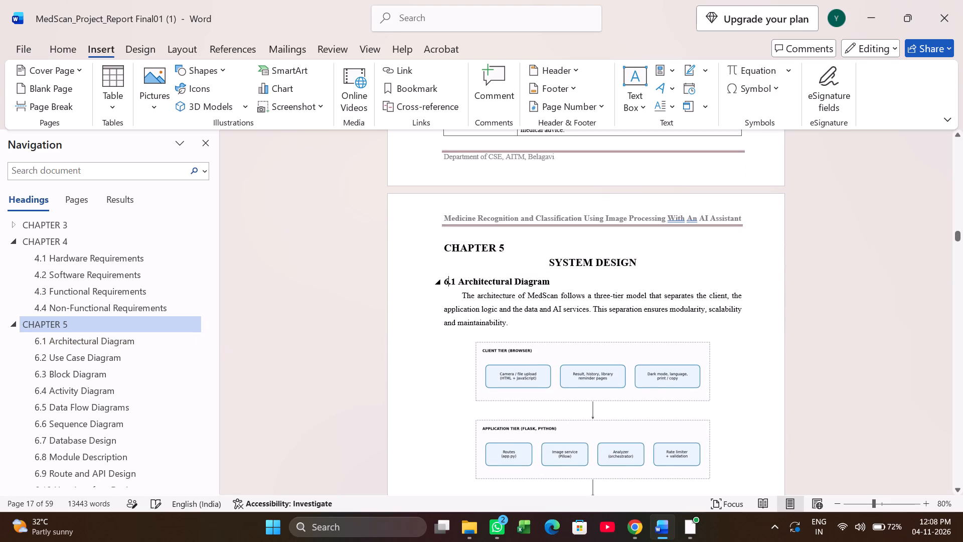
key("BackSpace")
key("5")
scroll(447, 280, "down", 1)
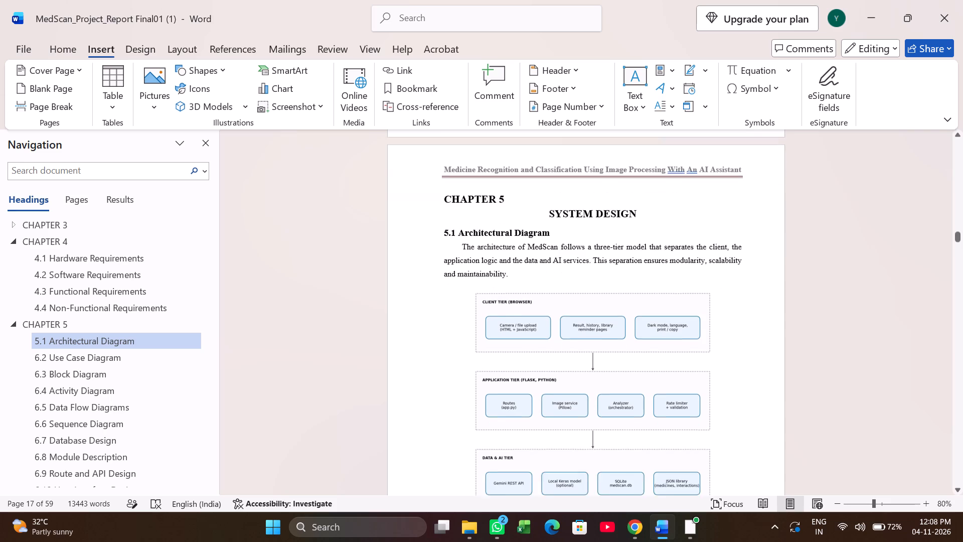
scroll(447, 280, "down", 2)
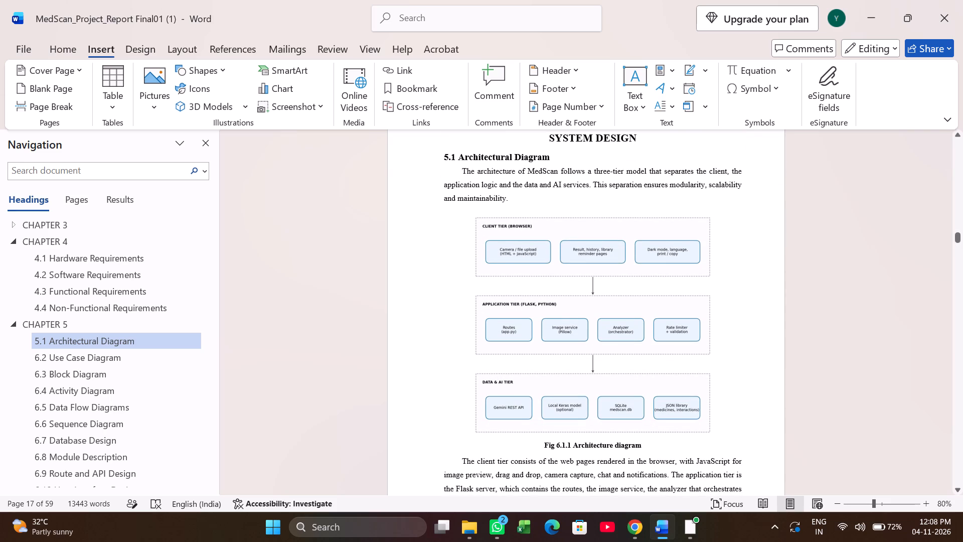
left_click(559, 443)
key("BackSpace")
key("5")
Renumber the Use Case Diagram heading as 5.2 and the use case diagram's caption as Fig 5.2.1.
scroll(559, 443, "down", 2)
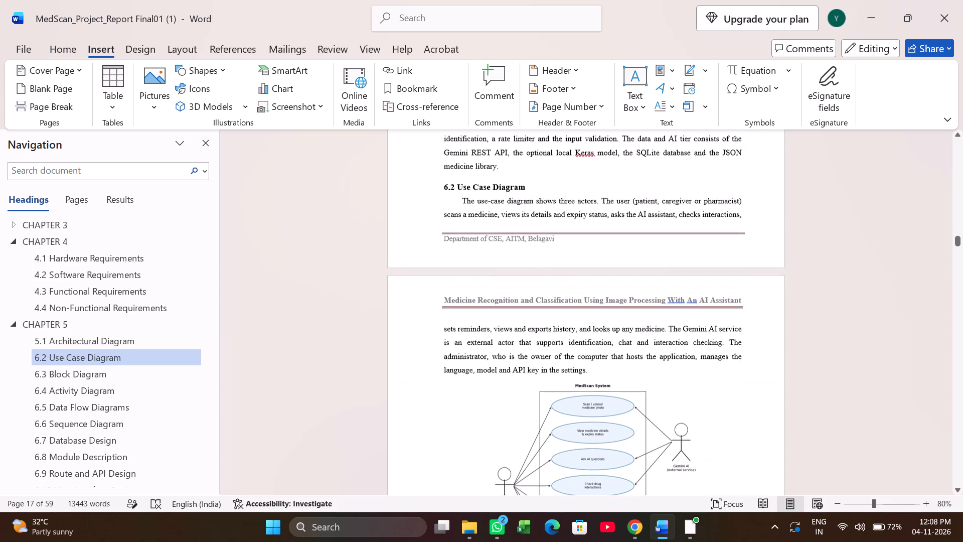
left_click(446, 184)
key("Right")
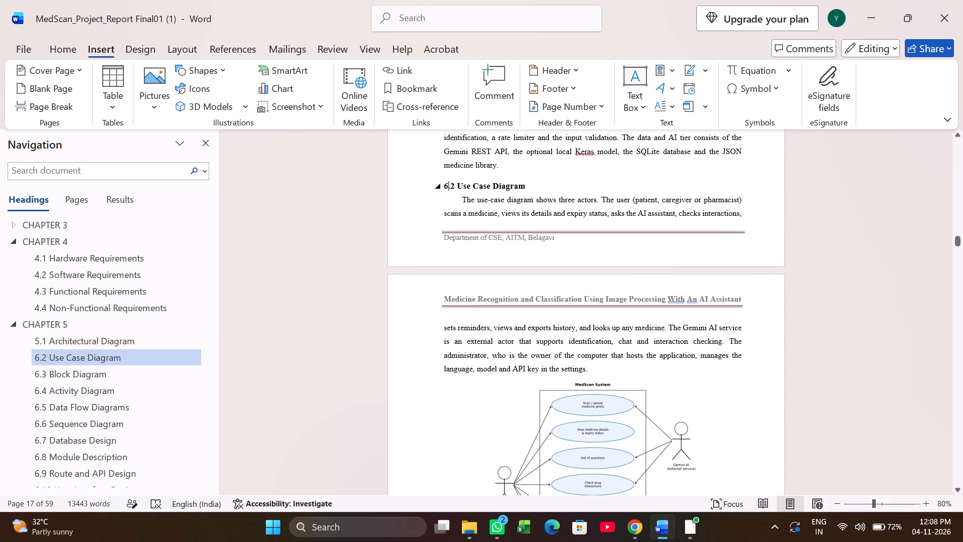
key("BackSpace")
key("5")
scroll(446, 184, "down", 1)
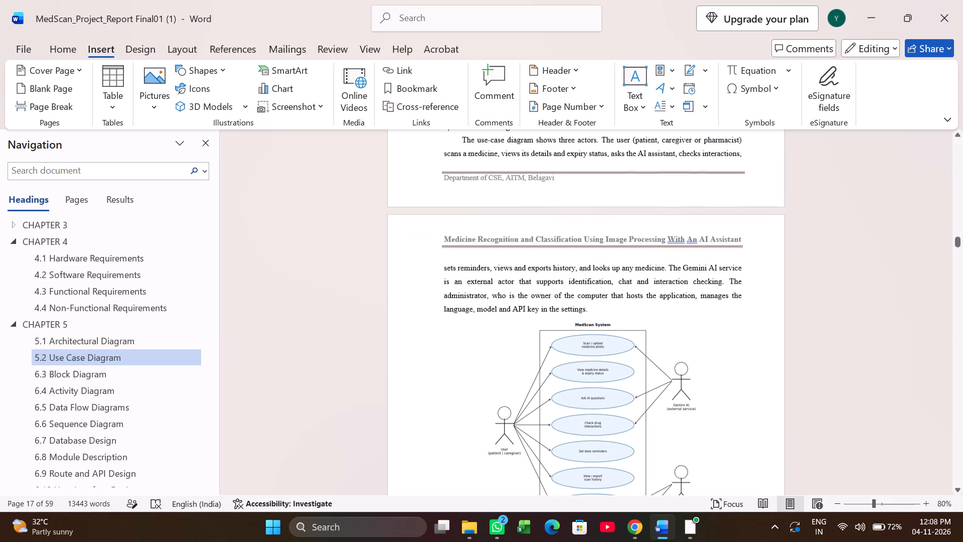
scroll(446, 184, "down", 4)
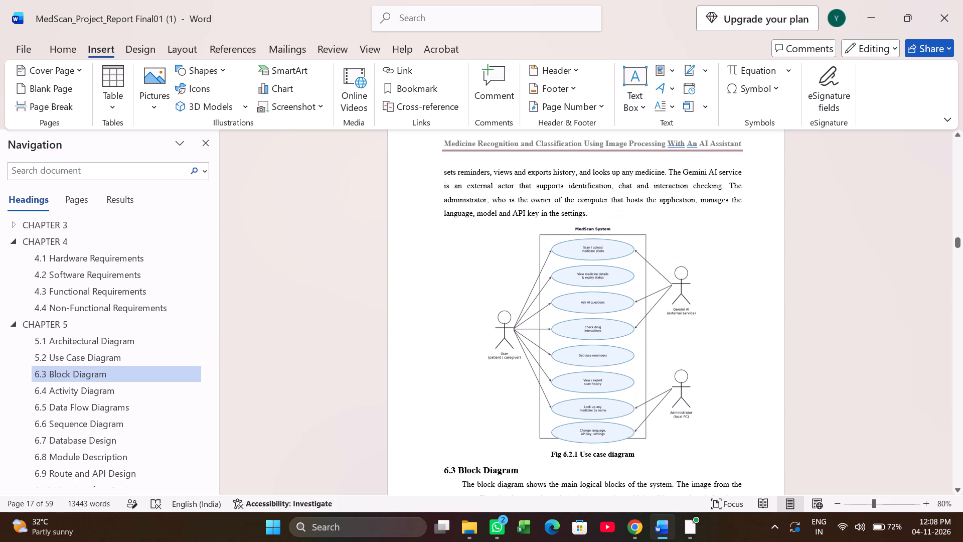
left_click(567, 454)
key("BackSpace")
key("5")
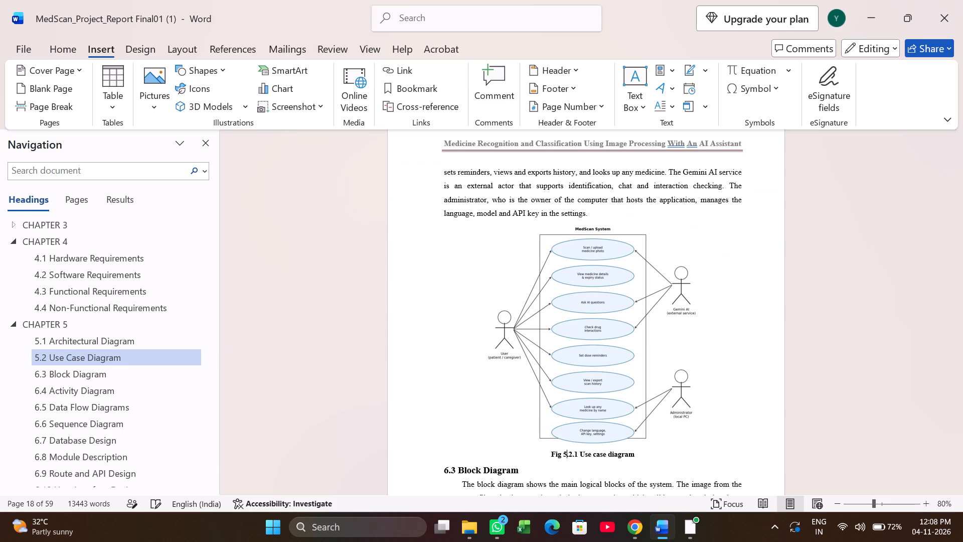
Renumber the Block Diagram heading as 5.3 and the block diagram's caption as Fig 5.3.1.
scroll(567, 454, "down", 1)
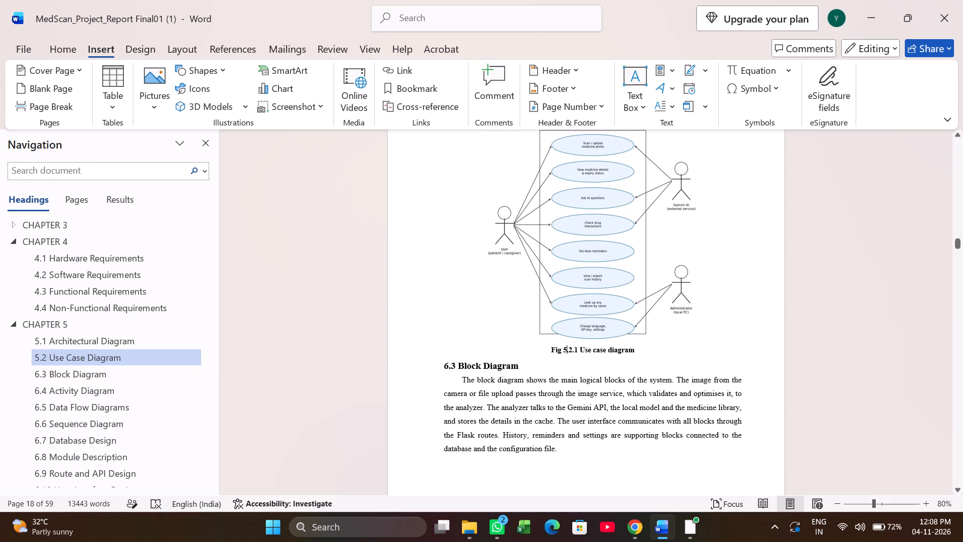
left_click(448, 367)
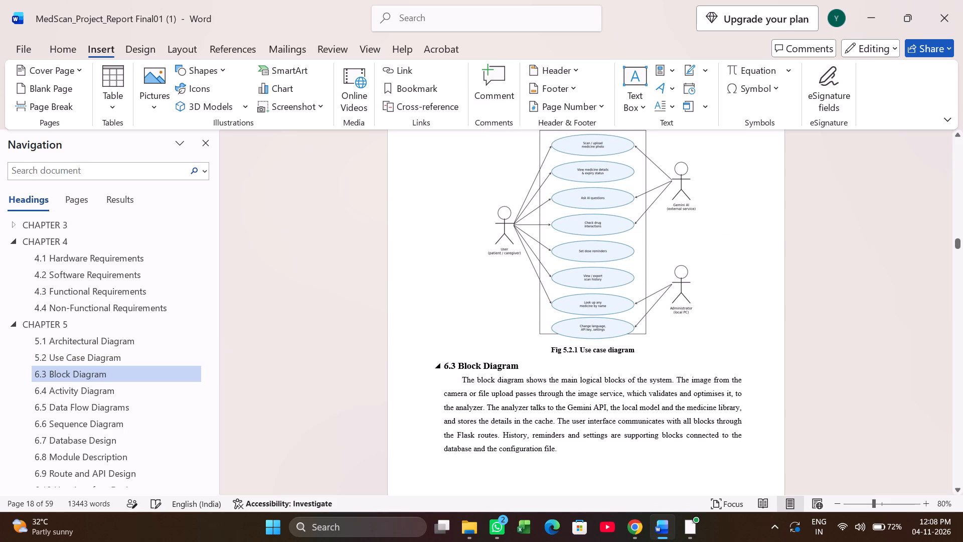
key("BackSpace")
key("5")
scroll(448, 367, "down", 1)
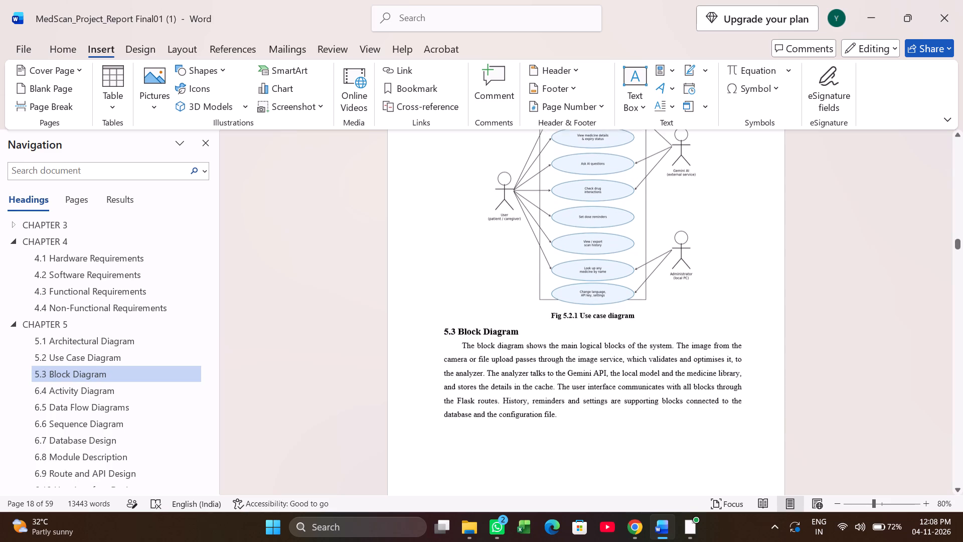
scroll(448, 367, "down", 3)
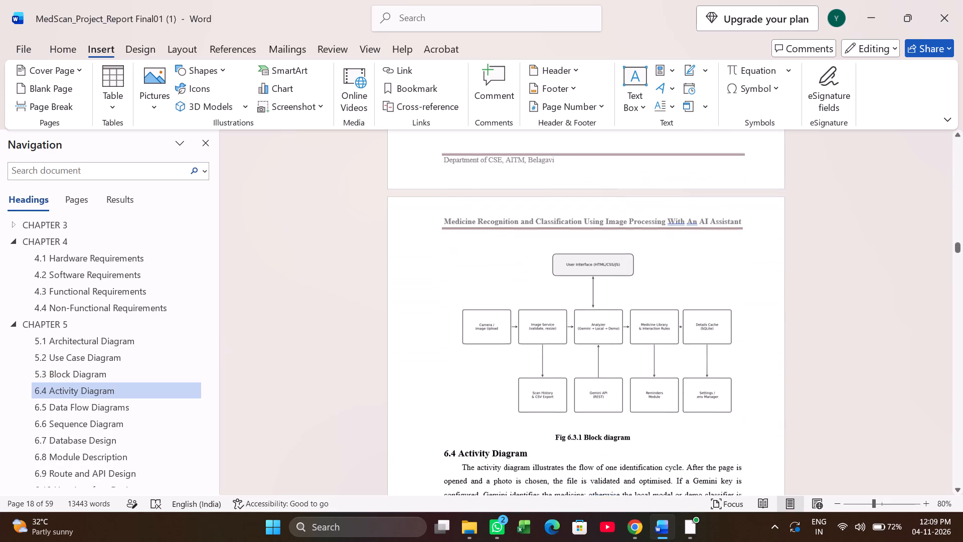
scroll(448, 367, "down", 1)
left_click(568, 405)
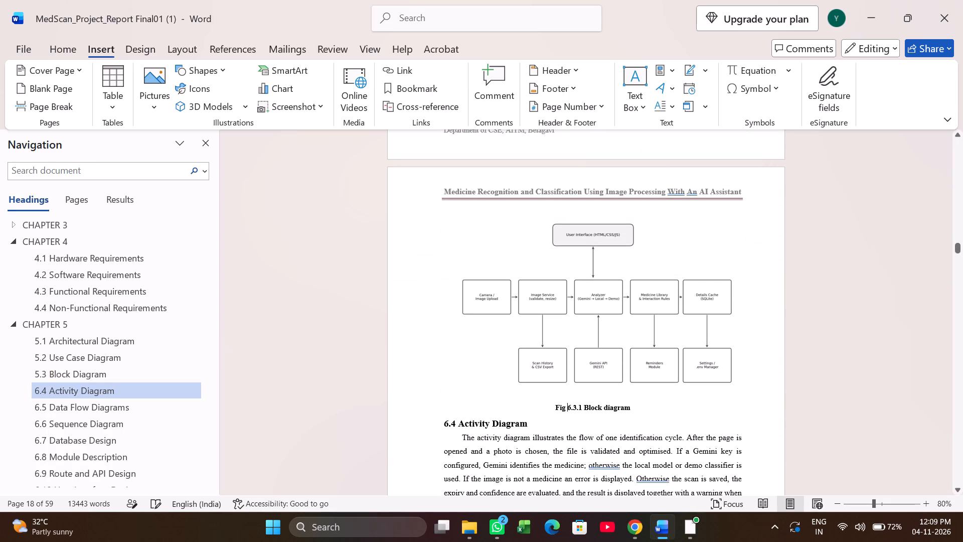
key("Right")
key("5")
scroll(568, 405, "down", 1)
key("Left")
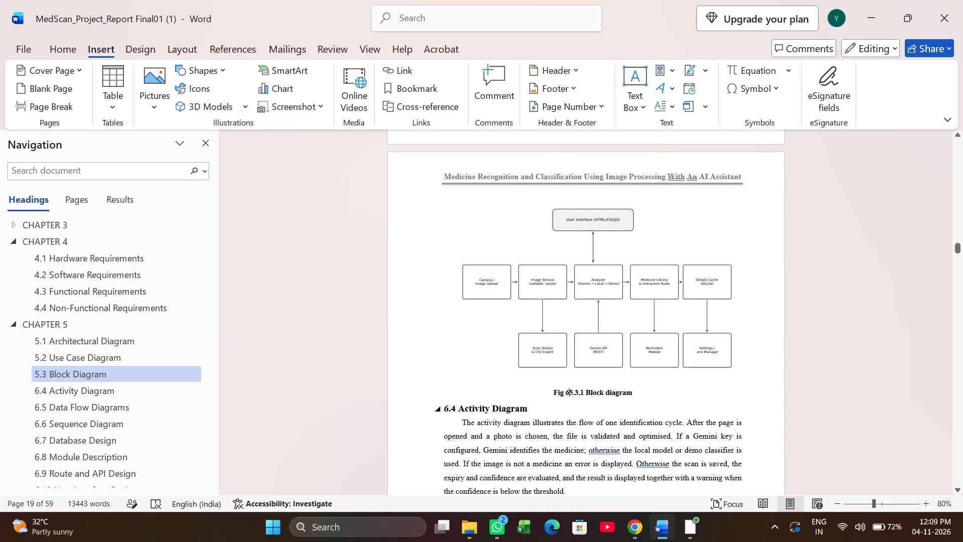
key("BackSpace")
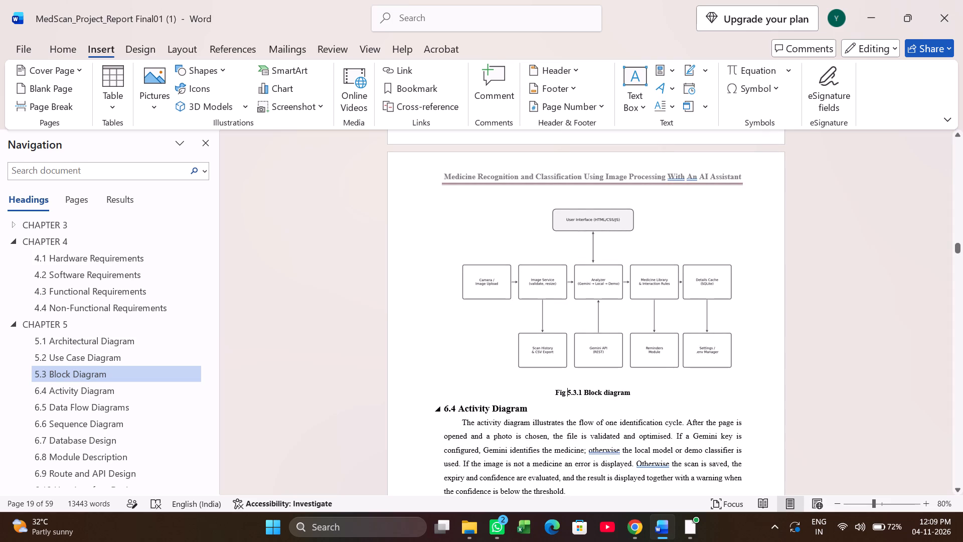
Renumber the Activity Diagram heading as 5.4 and the activity diagram's caption as Fig 5.4.1.
left_click(446, 404)
key("BackSpace")
key("5")
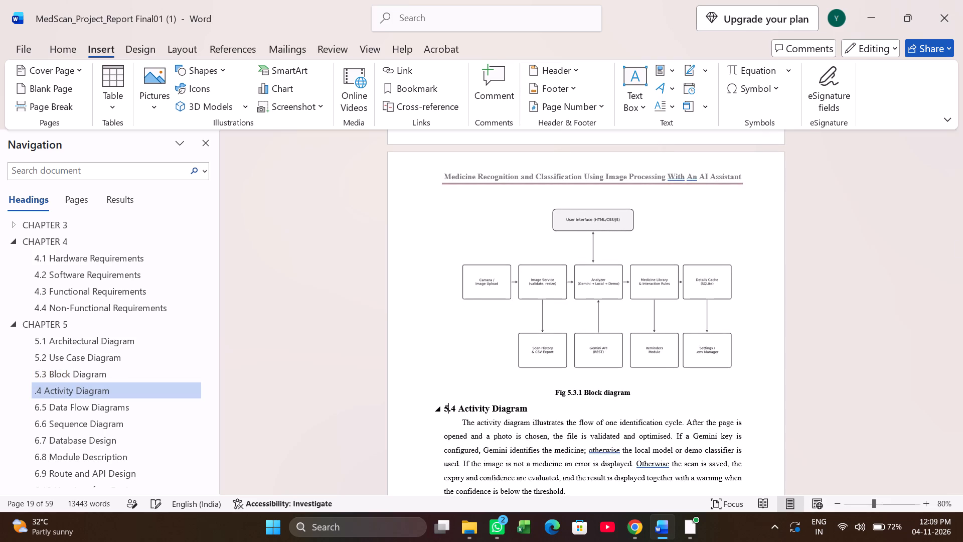
scroll(446, 404, "down", 4)
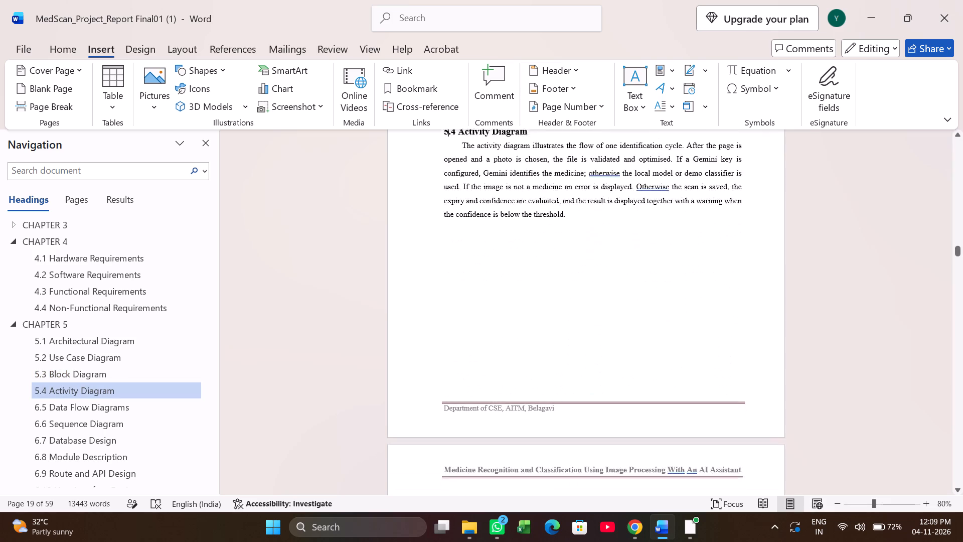
scroll(446, 404, "down", 4)
scroll(446, 404, "up", 1)
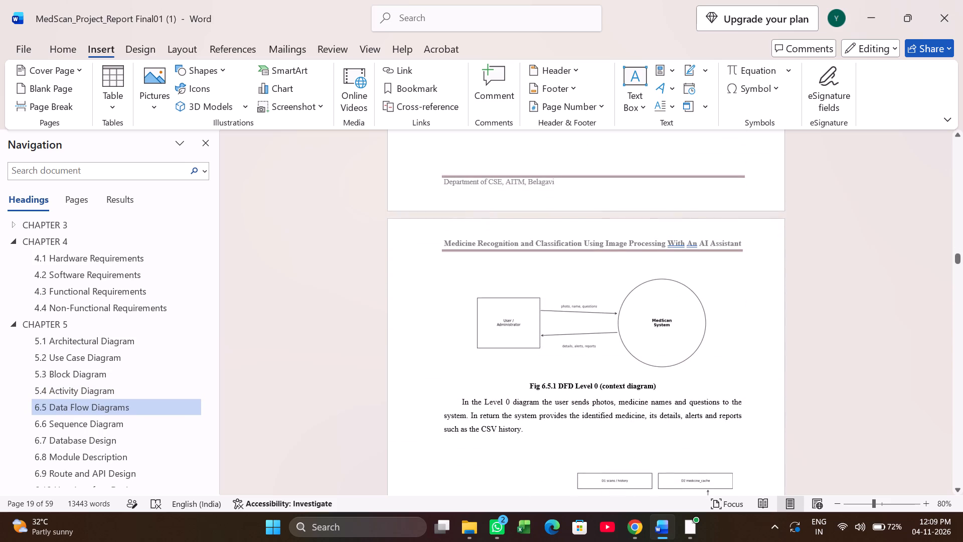
scroll(446, 404, "up", 5)
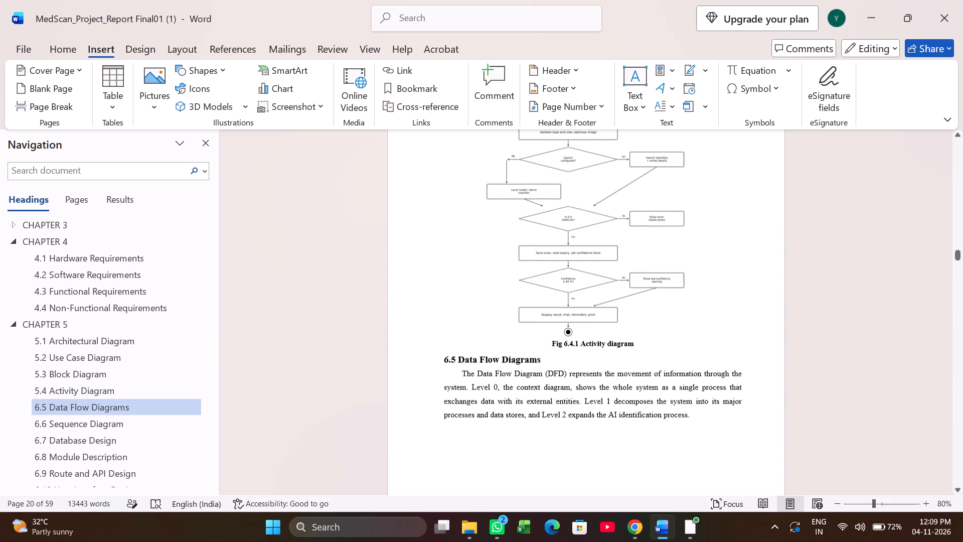
scroll(446, 404, "up", 1)
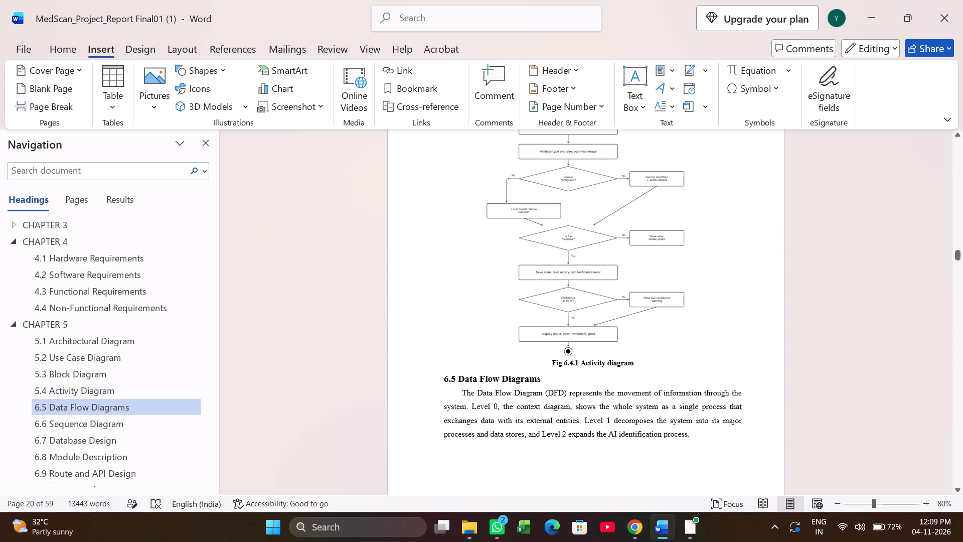
left_click(564, 361)
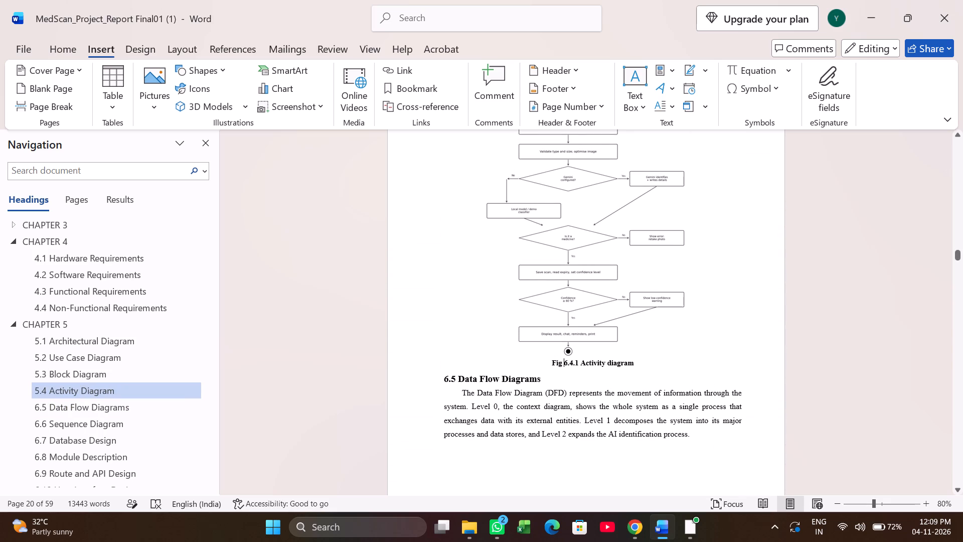
key("Right")
key("BackSpace")
key("5")
Renumber the Data Flow Diagrams heading as 5.5 and the DFD Level 0 caption as Fig 5.5.1.
scroll(564, 361, "down", 1)
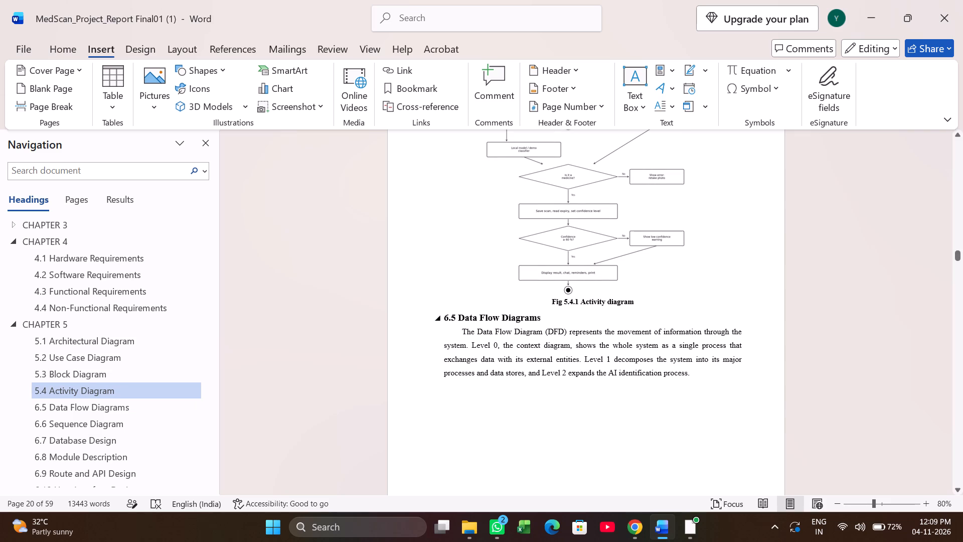
left_click(450, 314)
key("Left")
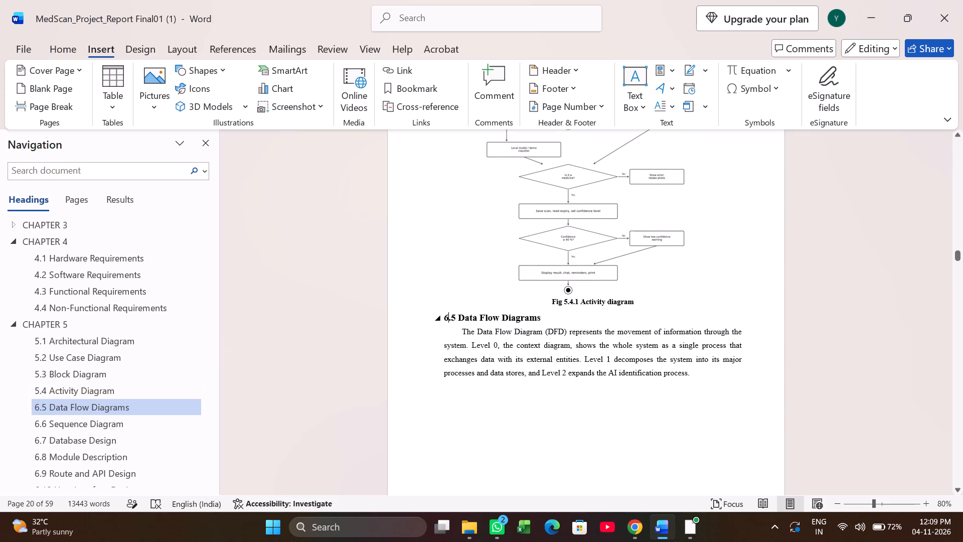
key("BackSpace")
key("5")
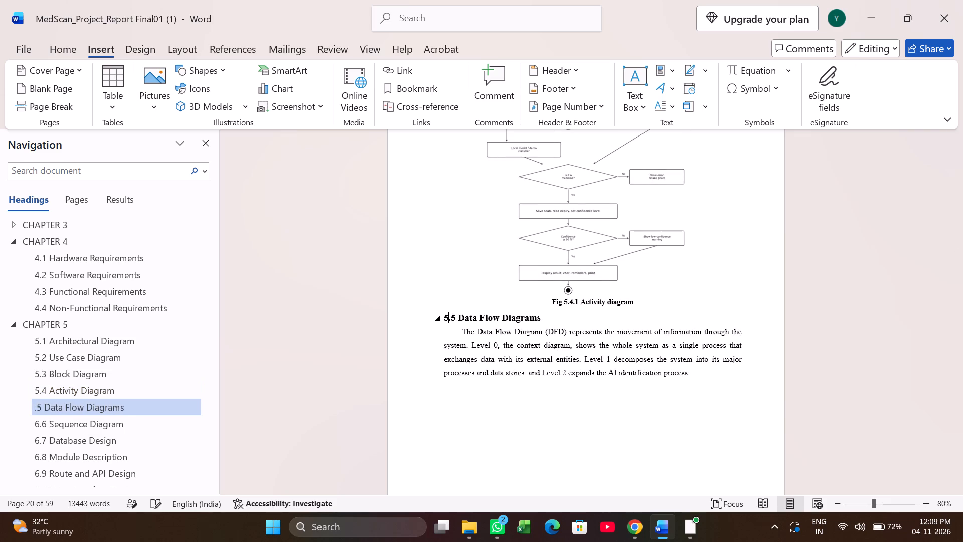
scroll(450, 314, "down", 4)
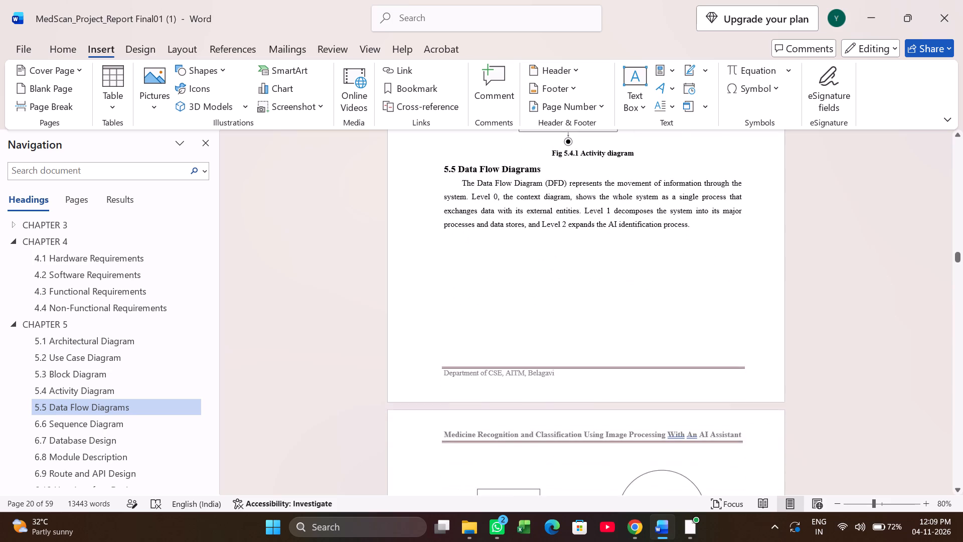
scroll(450, 314, "down", 1)
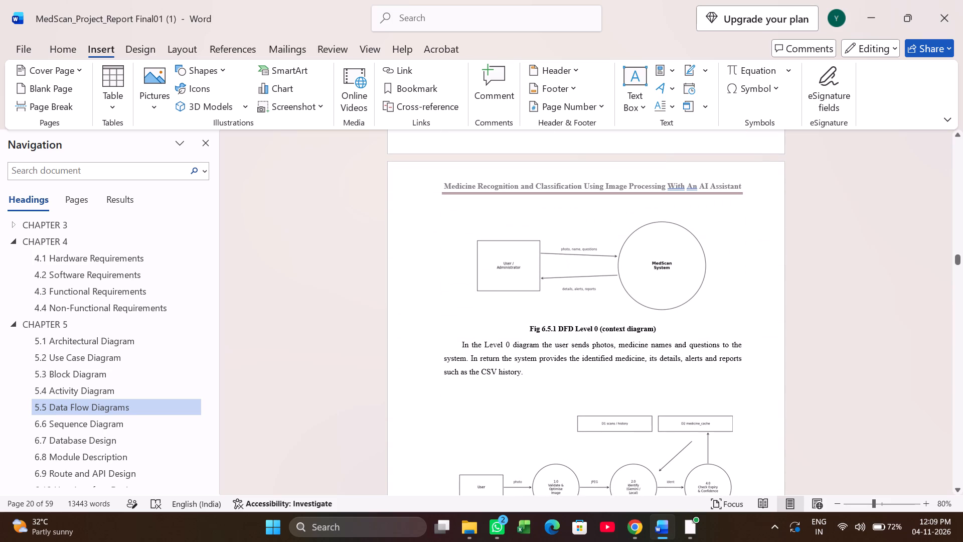
left_click(545, 328)
key("BackSpace")
key("5")
Renumber the DFD Level 1 caption as Fig 5.5.2 and the DFD Level 2 caption as Fig 5.5.3.
scroll(545, 328, "down", 2)
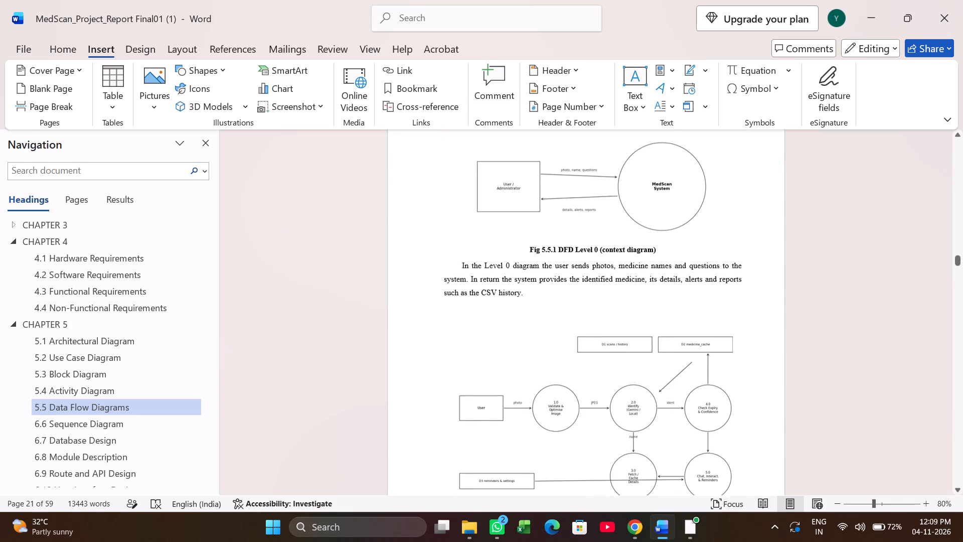
scroll(546, 319, "down", 2)
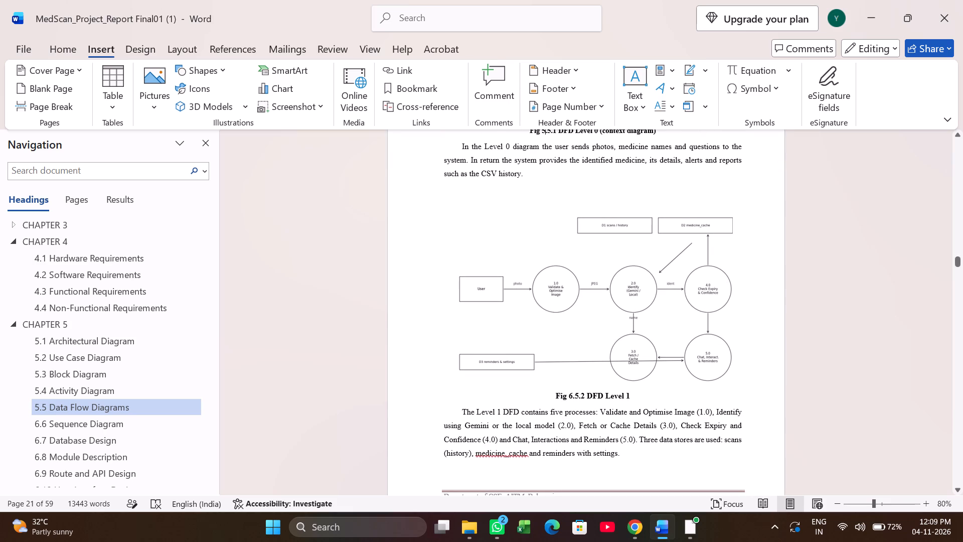
left_click(573, 396)
key("BackSpace")
key("5")
scroll(573, 396, "down", 6)
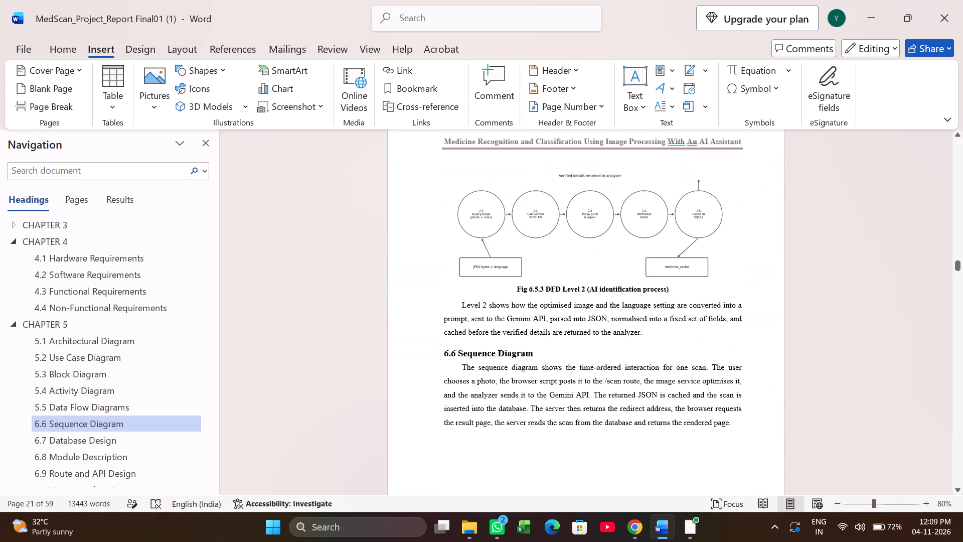
left_click(530, 282)
key("Right")
key("BackSpace")
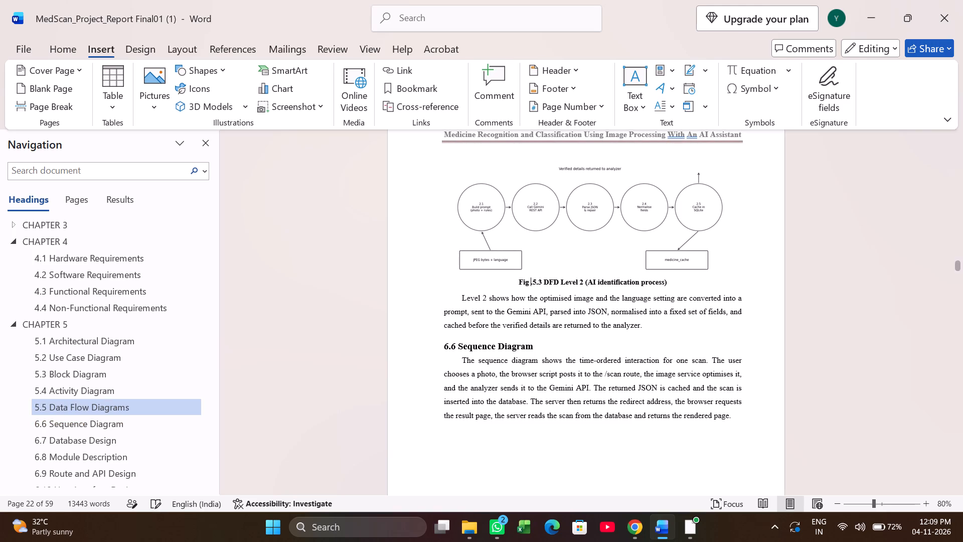
key("5")
Renumber the Sequence Diagram heading as 5.6.
scroll(530, 282, "down", 1)
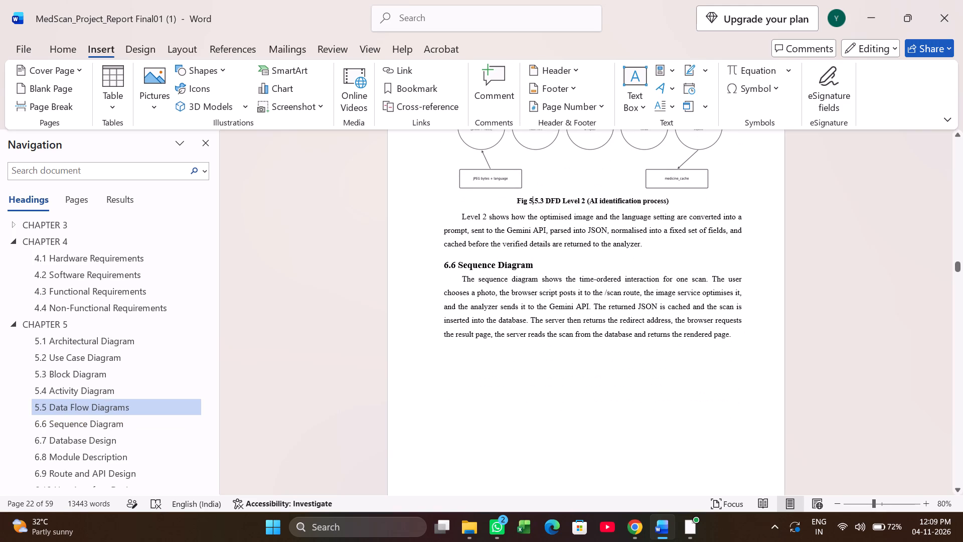
left_click(447, 265)
key("BackSpace")
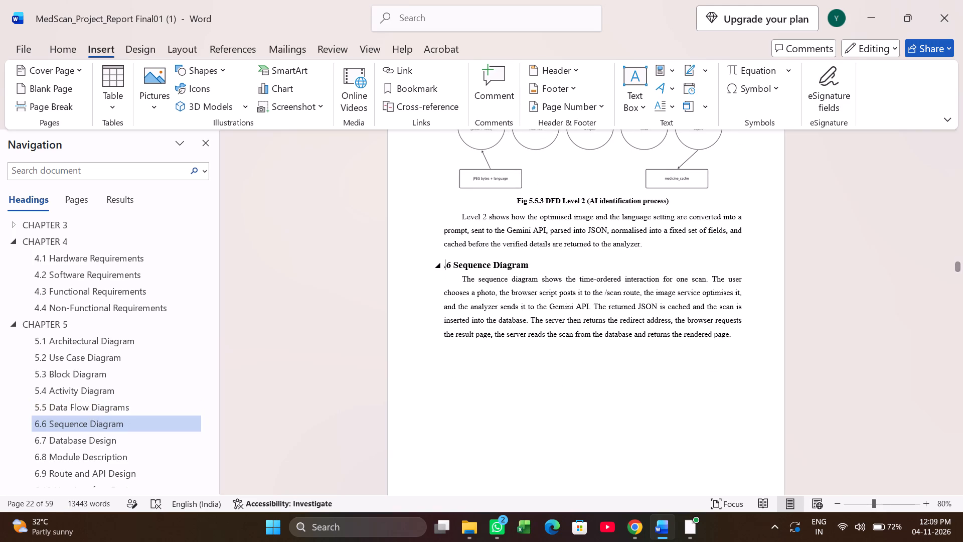
key("5")
scroll(447, 265, "down", 3)
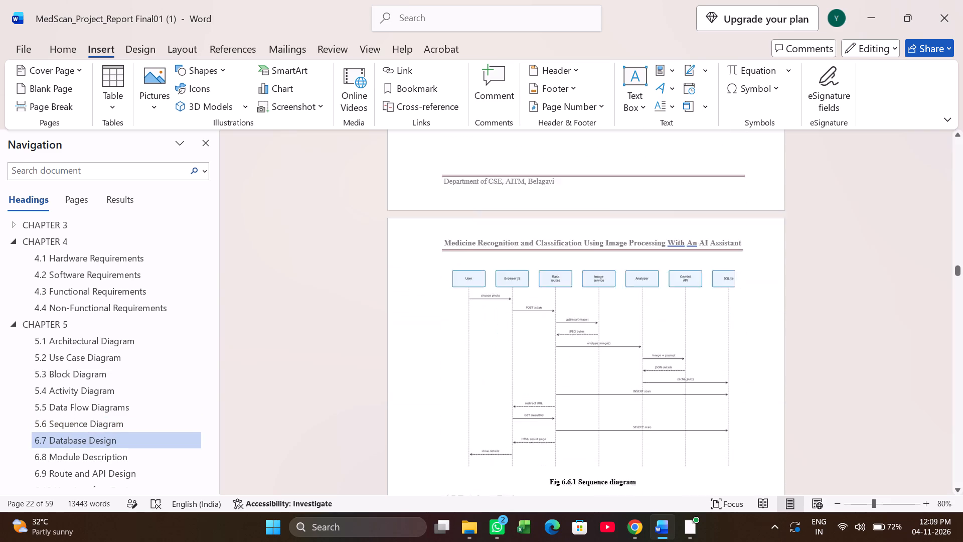
Renumber the sequence diagram's caption as Fig 5.6.1.
scroll(447, 265, "down", 1)
scroll(447, 265, "up", 1)
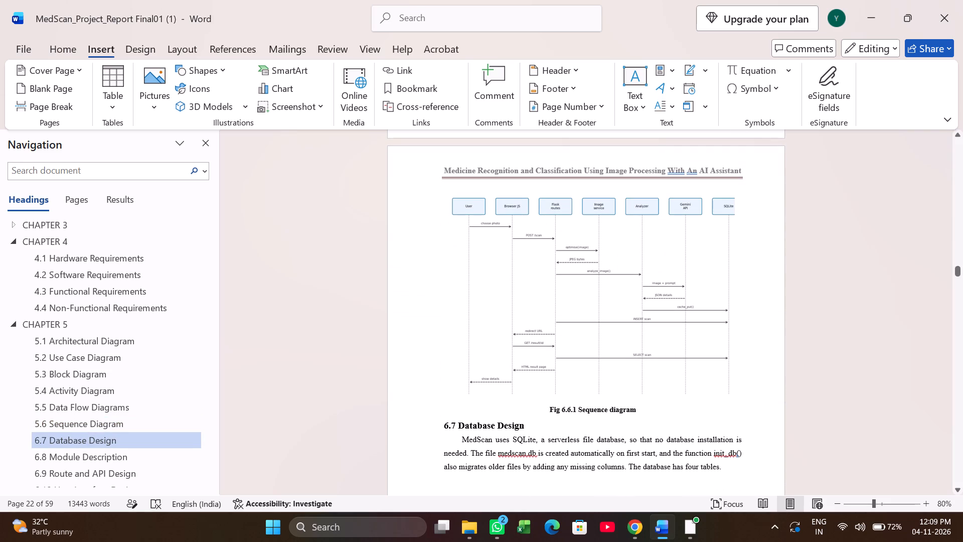
left_click(563, 410)
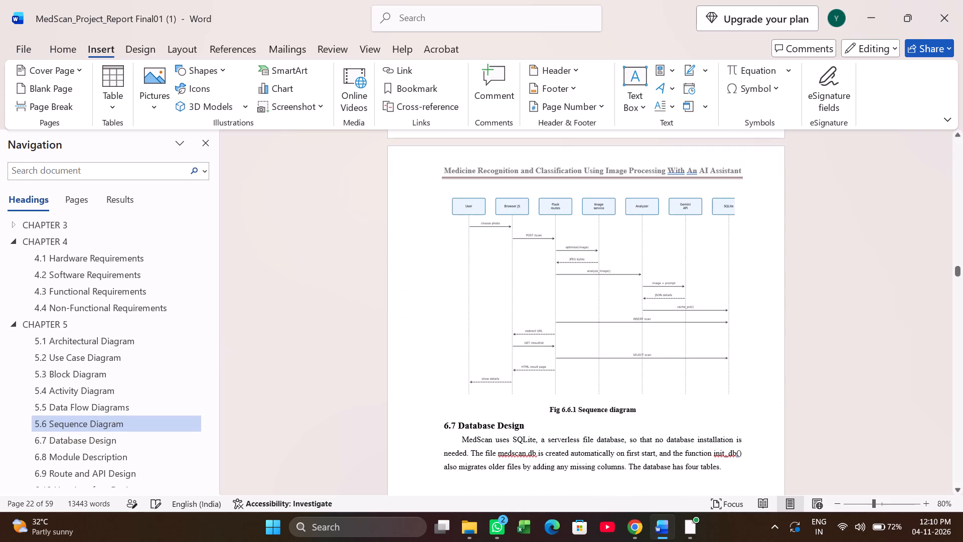
key("Right")
key("BackSpace")
key("5")
Renumber the Database Design heading as 5.7.
scroll(563, 410, "down", 1)
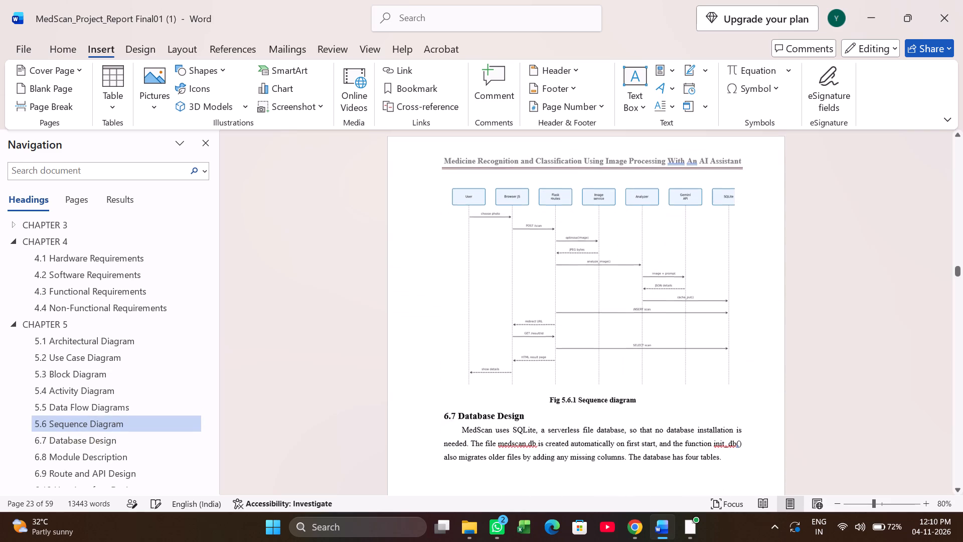
scroll(563, 410, "down", 1)
left_click(448, 367)
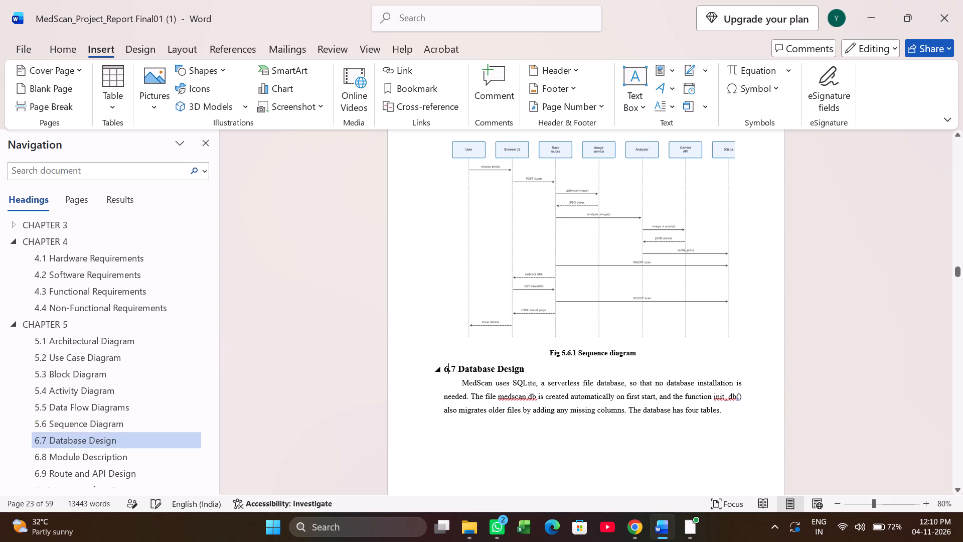
key("BackSpace")
key("5")
Renumber the database tables figure caption as Fig 5.7.1.
scroll(448, 367, "down", 4)
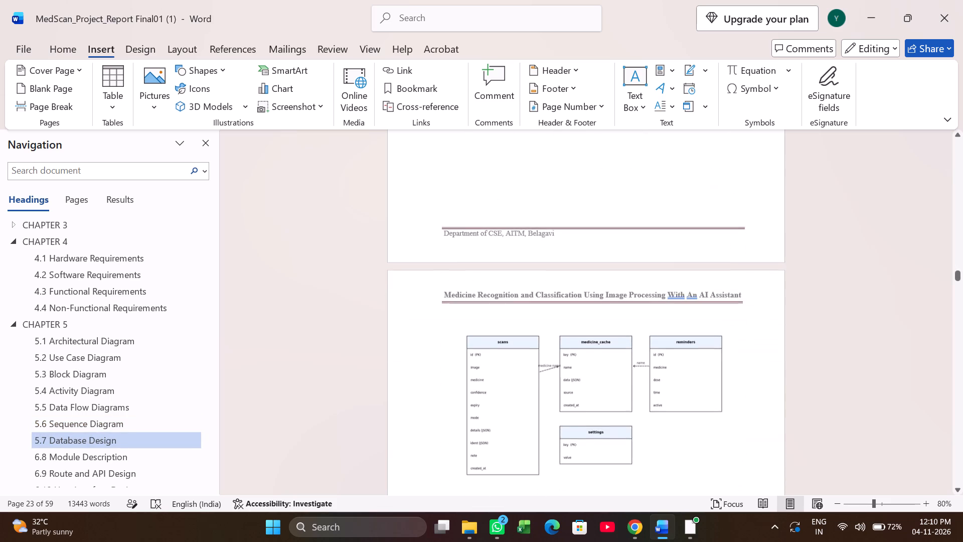
scroll(448, 367, "down", 3)
scroll(448, 367, "up", 3)
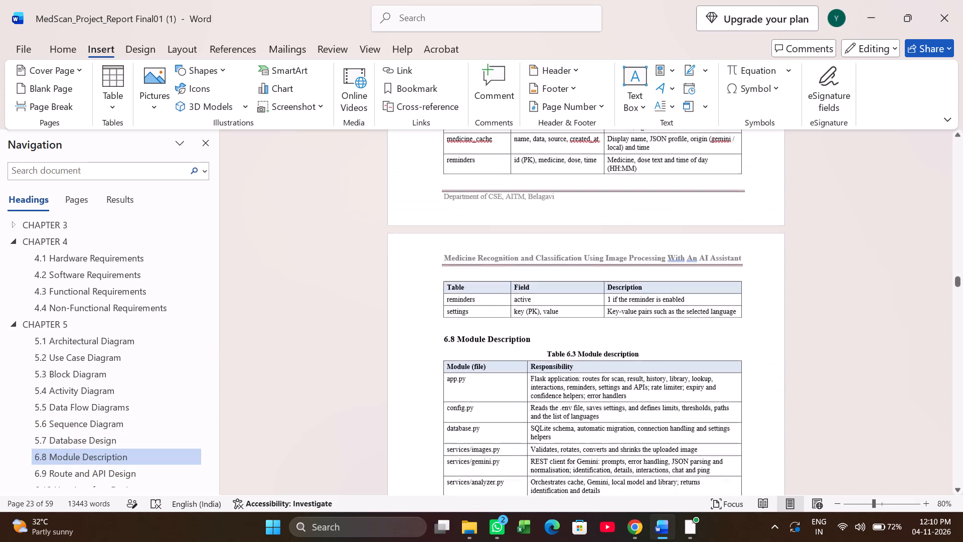
scroll(448, 367, "up", 3)
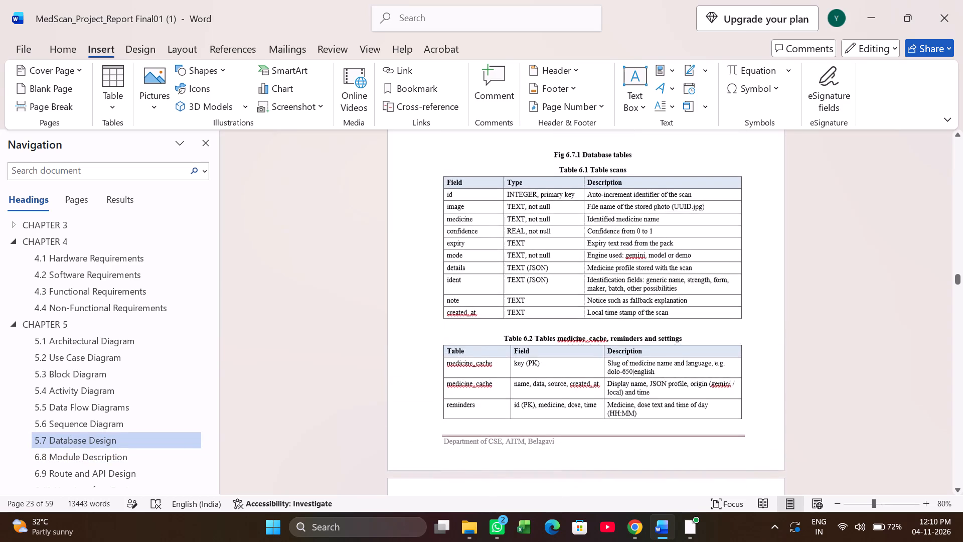
scroll(448, 367, "up", 2)
scroll(448, 367, "down", 1)
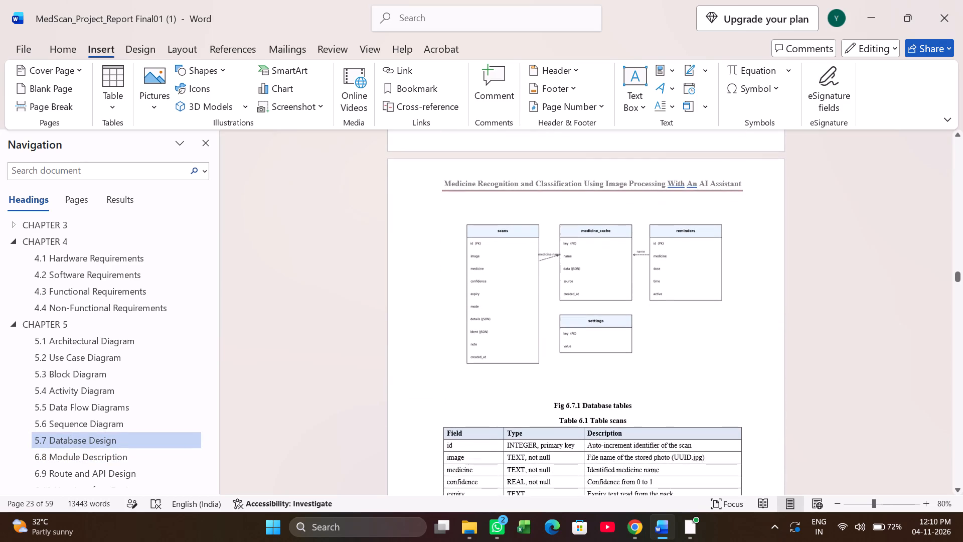
left_click(570, 404)
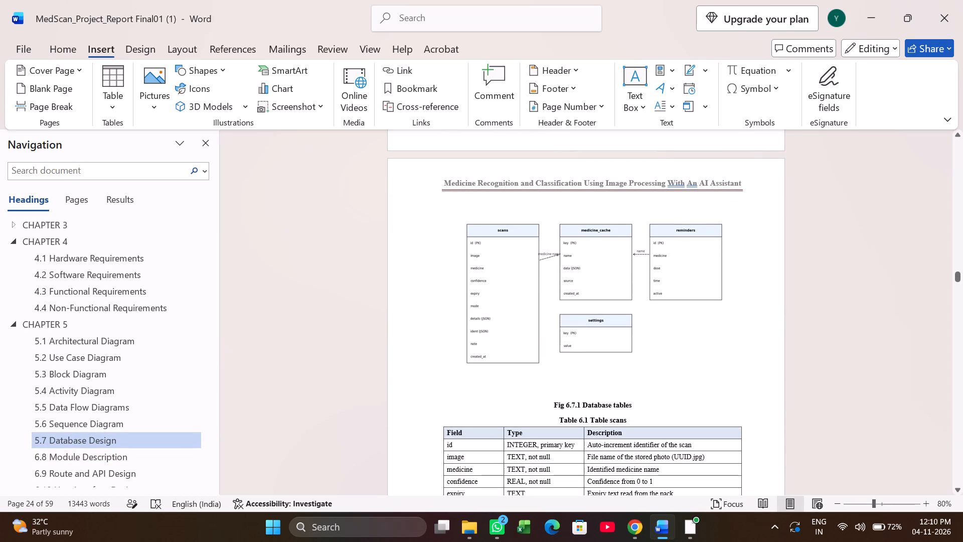
key("BackSpace")
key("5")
Renumber the caption of the scans table as Table 5.1.
scroll(570, 404, "down", 1)
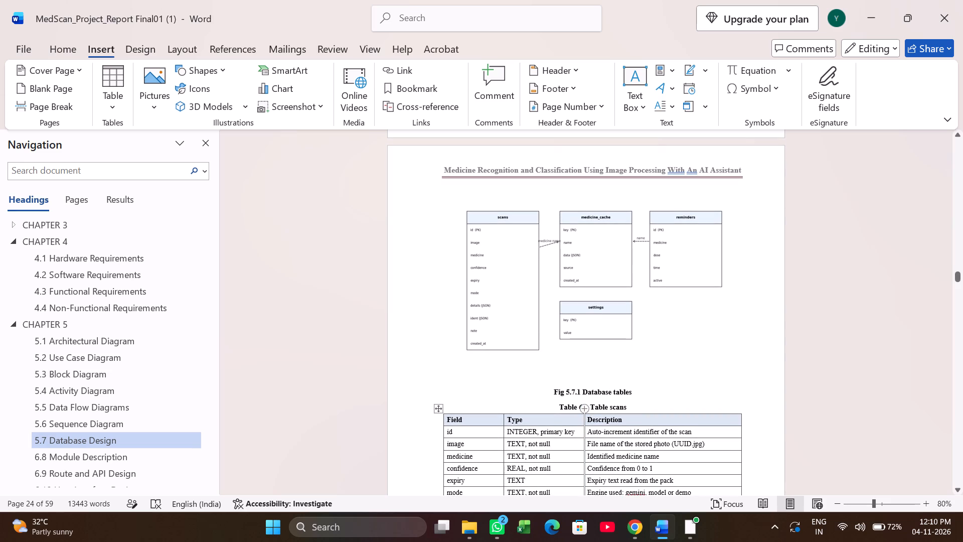
left_click(597, 401)
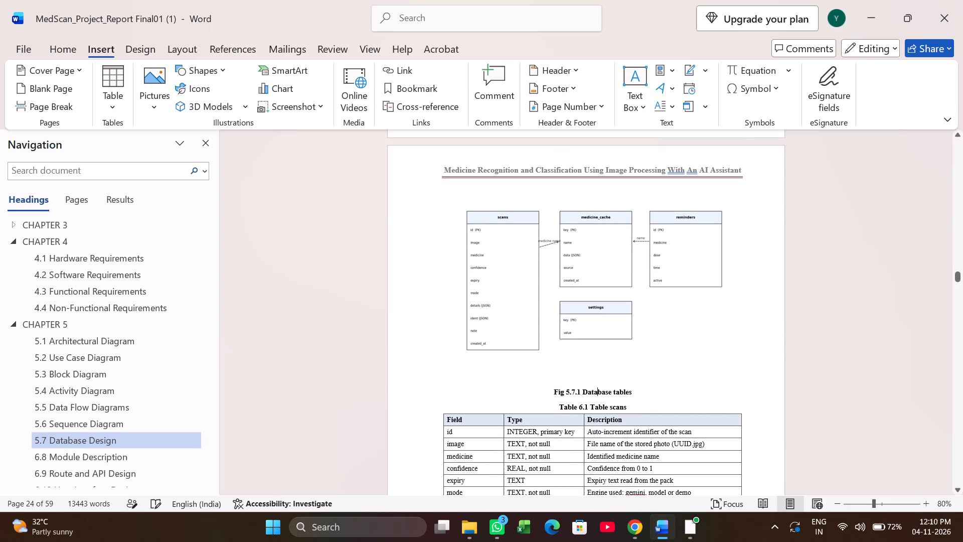
key("Down")
key("Left")
key("Left")
key("Left")
key("Left")
key("Left")
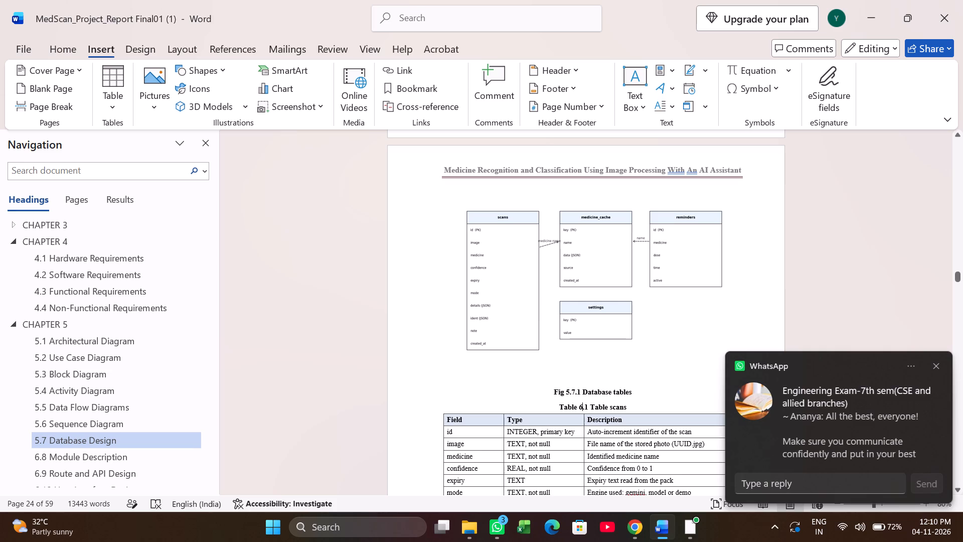
key("BackSpace")
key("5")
left_click(935, 362)
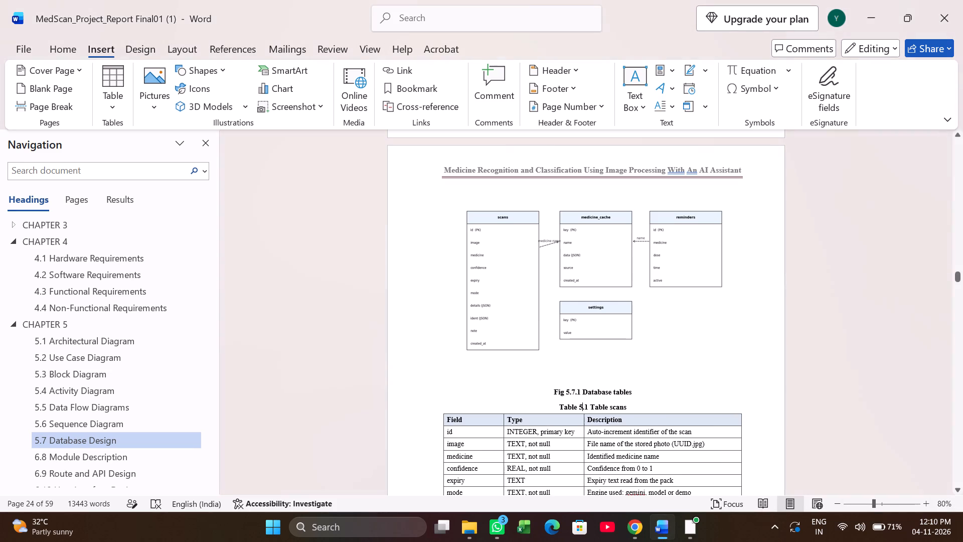
Renumber the caption of the medicine_cache, reminders and settings table as Table 5.2.
scroll(610, 401, "down", 2)
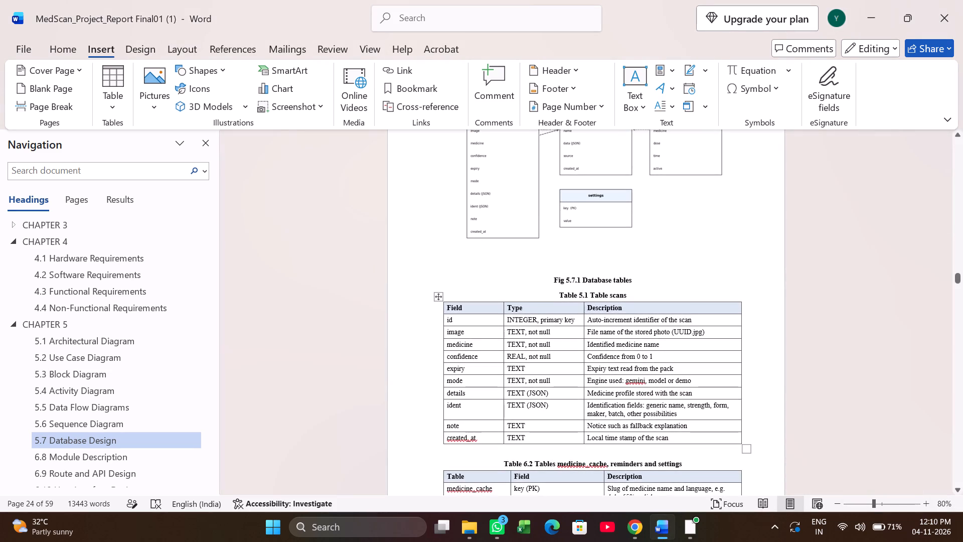
scroll(610, 401, "down", 1)
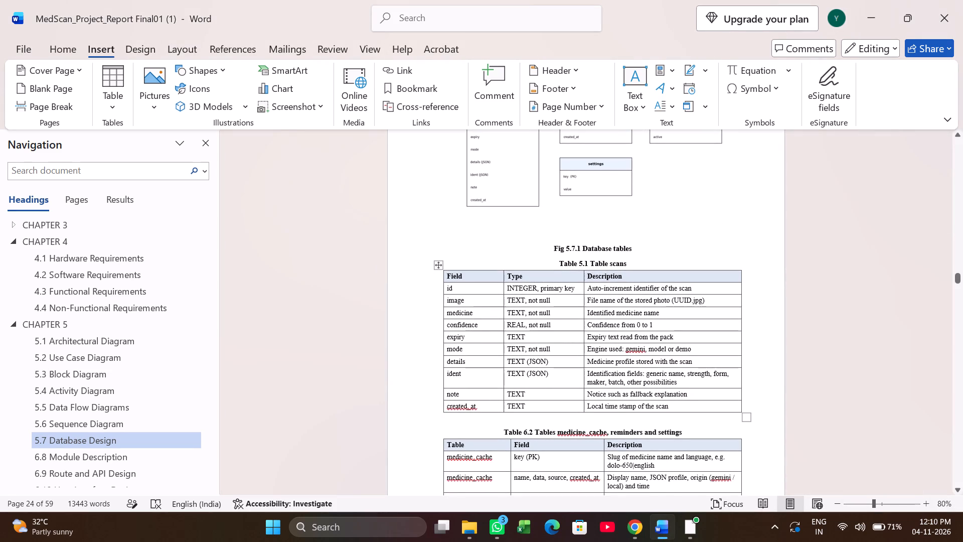
left_click(527, 431)
key("BackSpace")
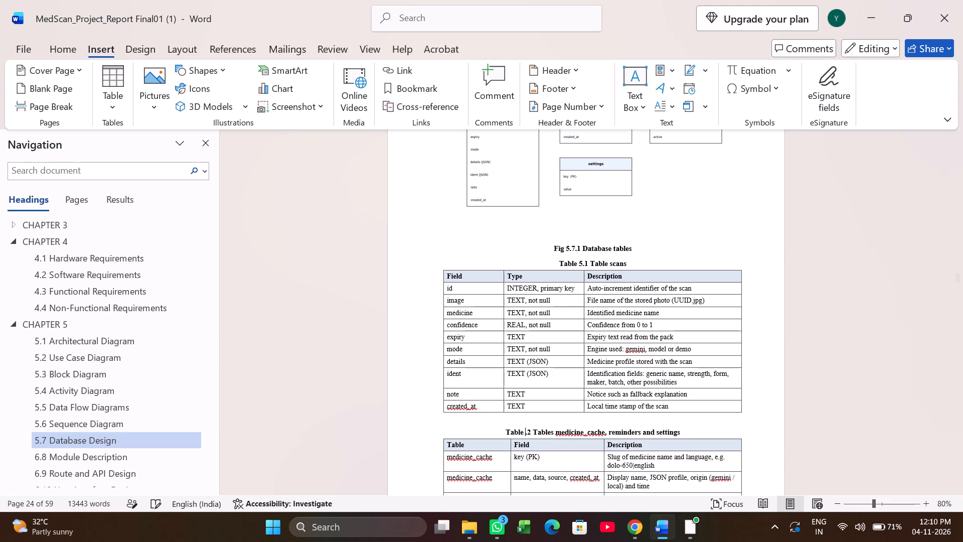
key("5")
Go to the Module Description section that follows the database tables.
scroll(527, 431, "down", 3)
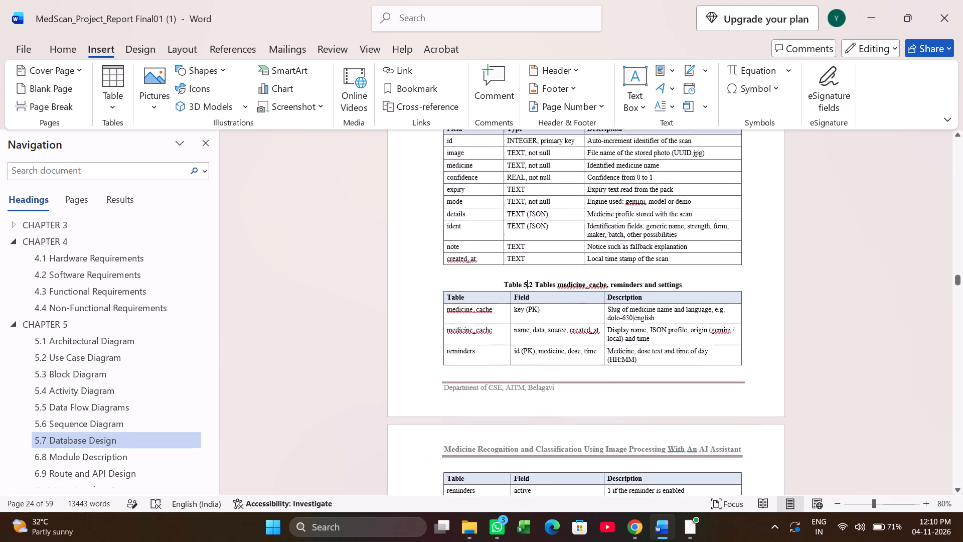
scroll(527, 431, "down", 3)
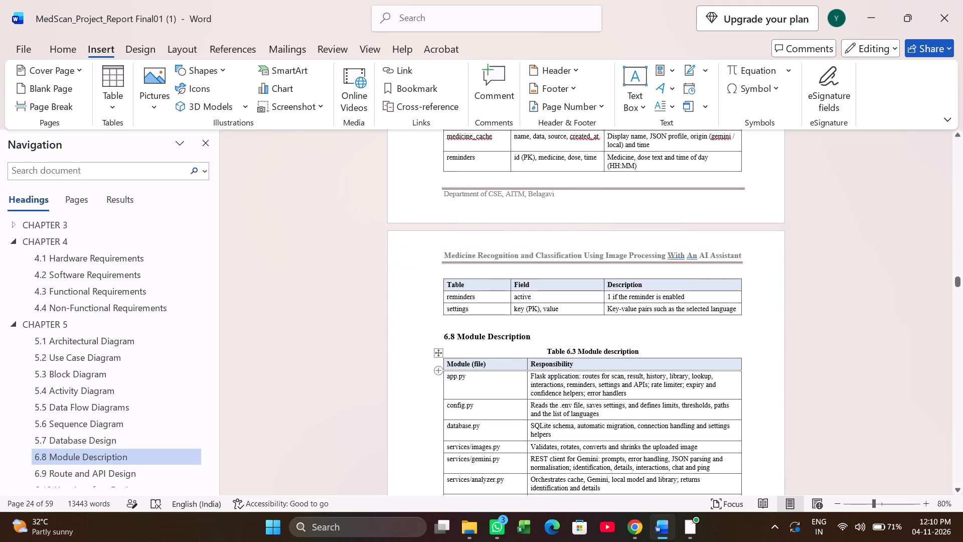
Renumber the Module Description heading as 5.8 and its table caption as Table 5.3.
left_click(448, 334)
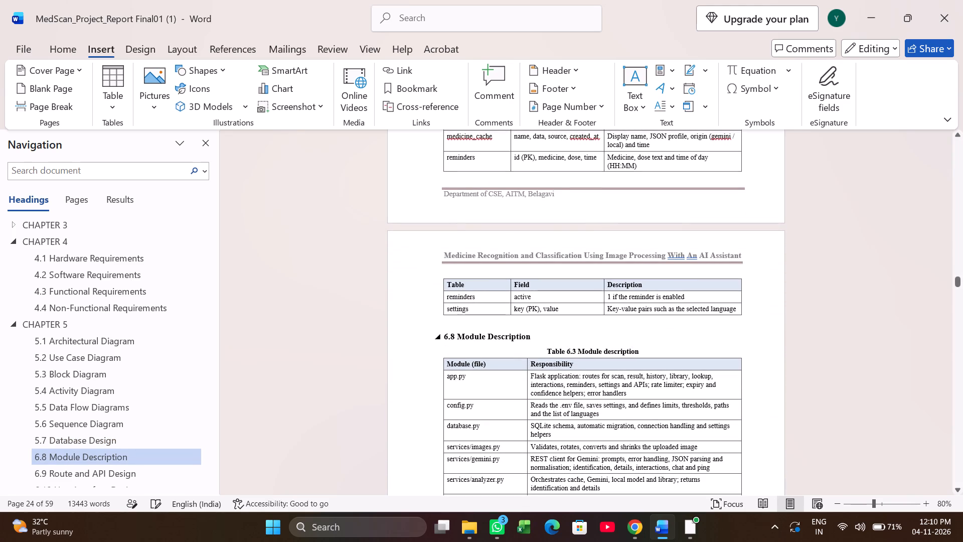
key("BackSpace")
key("5")
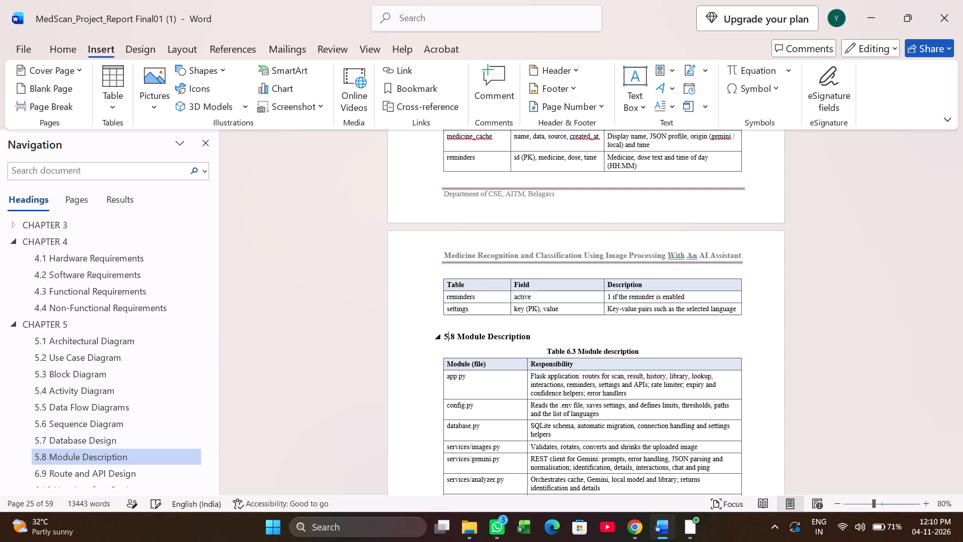
left_click(569, 354)
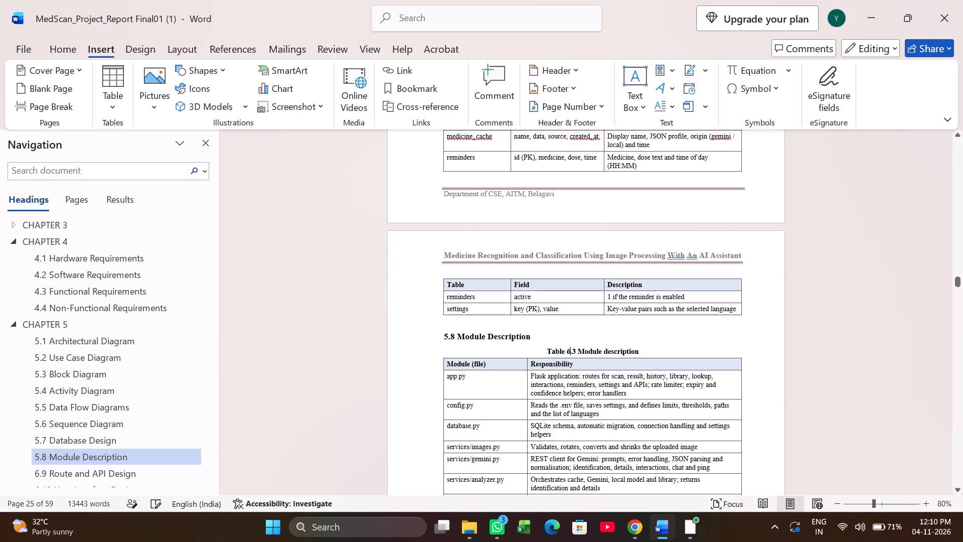
left_click(569, 354)
key("BackSpace")
key("5")
Renumber the Route and API Design heading as 5.9.
scroll(569, 354, "down", 3)
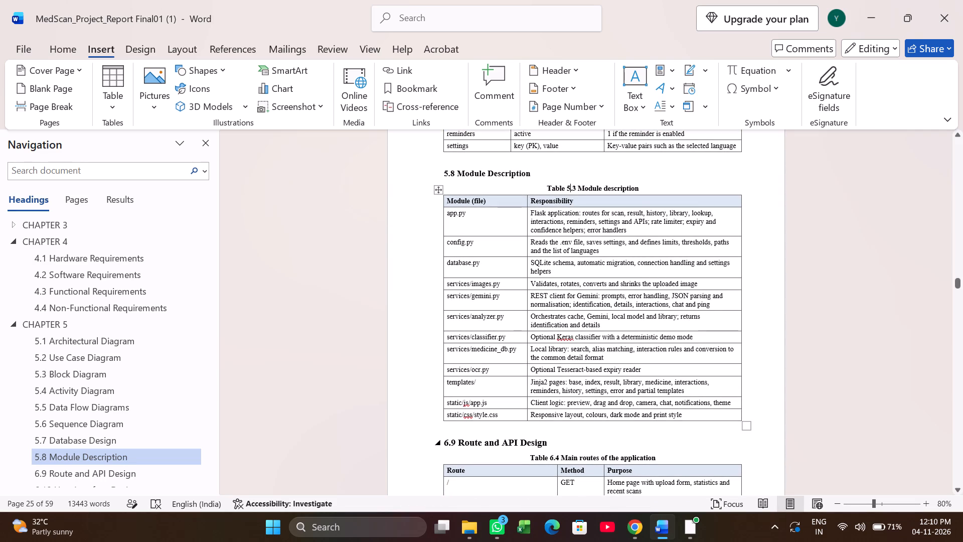
left_click(449, 440)
key("BackSpace")
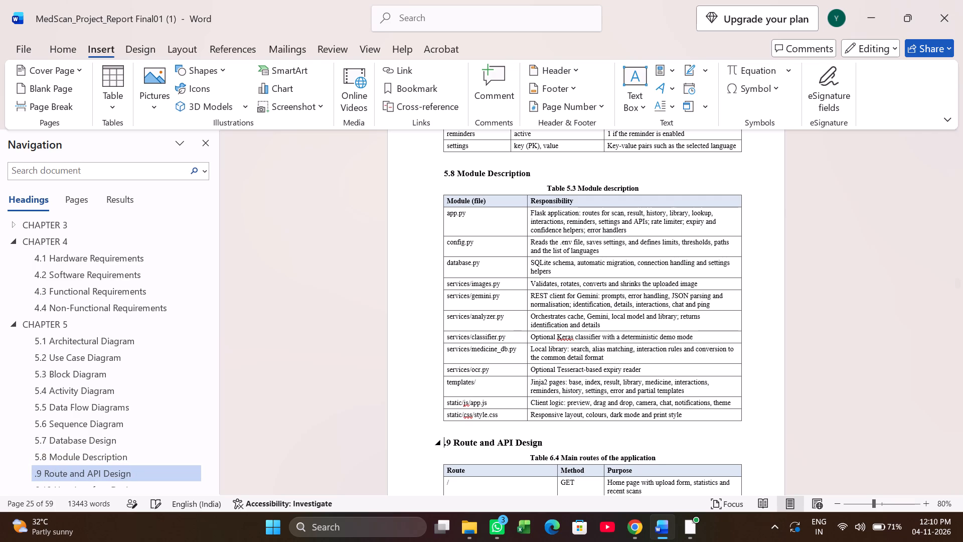
key("5")
Renumber the caption of the main application routes table as Table 5.4.
scroll(449, 440, "down", 1)
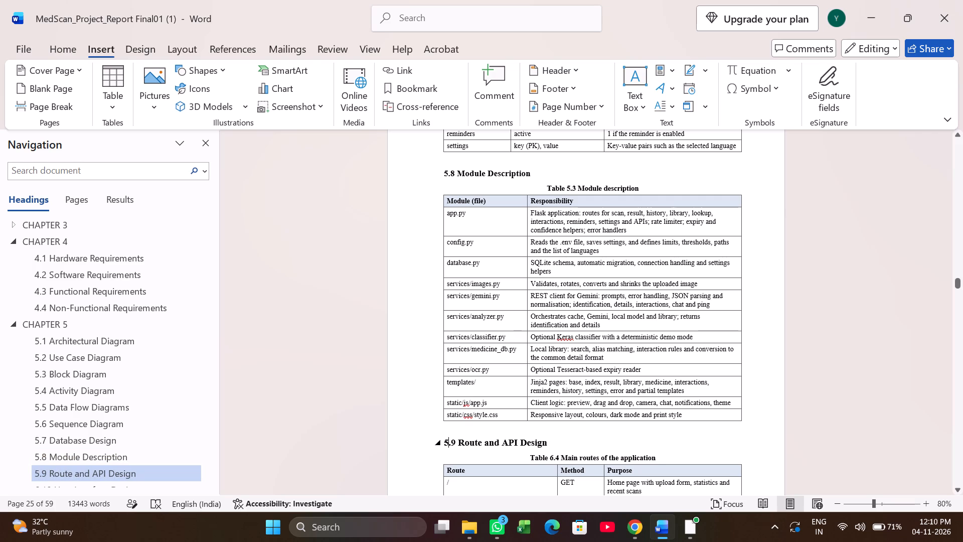
scroll(449, 436, "down", 1)
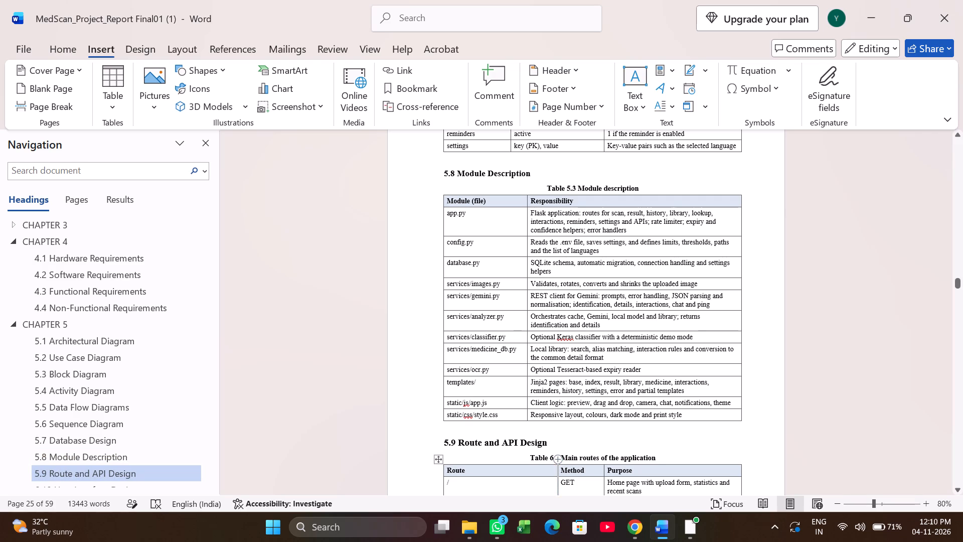
left_click(578, 453)
key("Left")
key("Left")
key("Left")
key("Left")
key("Left")
key("Left")
key("Left")
key("BackSpace")
key("5")
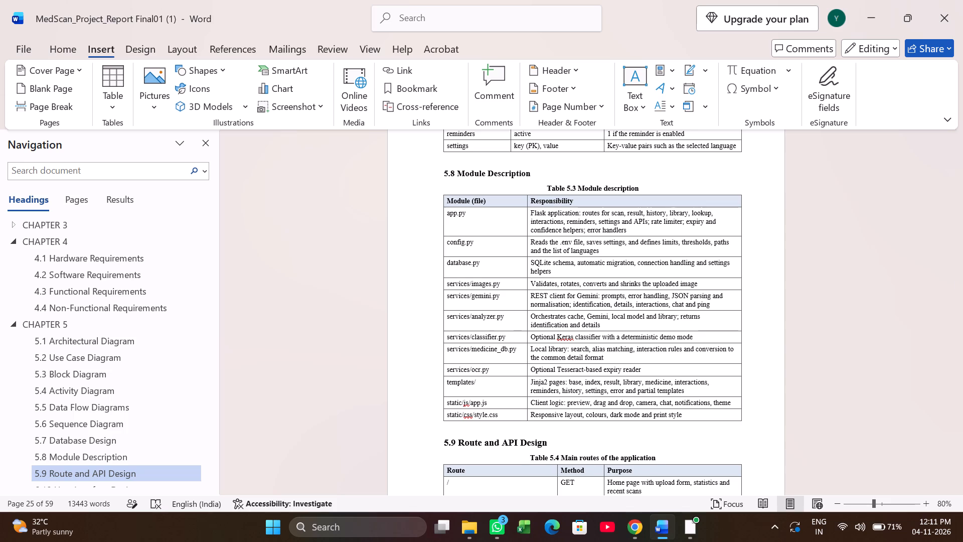
Renumber the User Interface Design heading as 5.10.
scroll(578, 453, "down", 5)
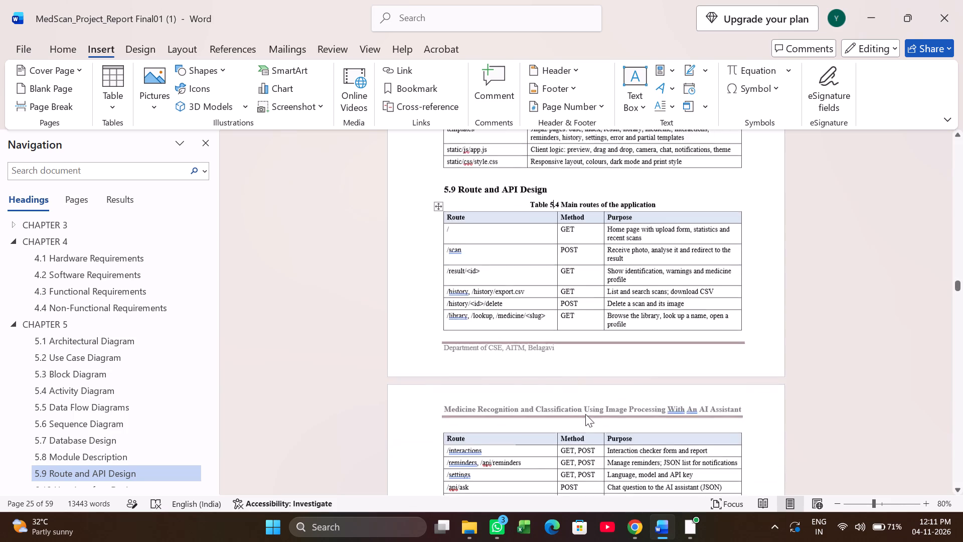
scroll(585, 414, "down", 1)
scroll(585, 414, "right", 1)
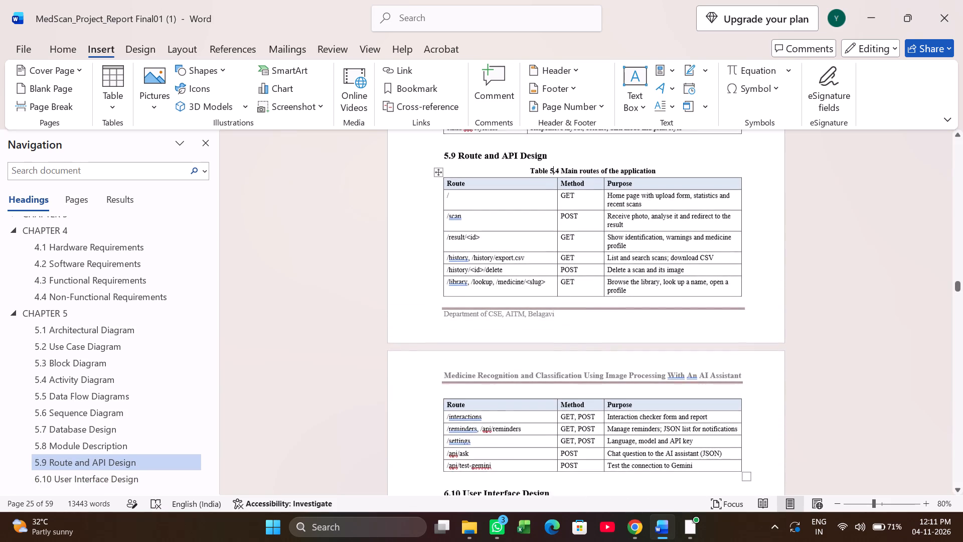
scroll(585, 414, "right", 1)
scroll(585, 414, "down", 1)
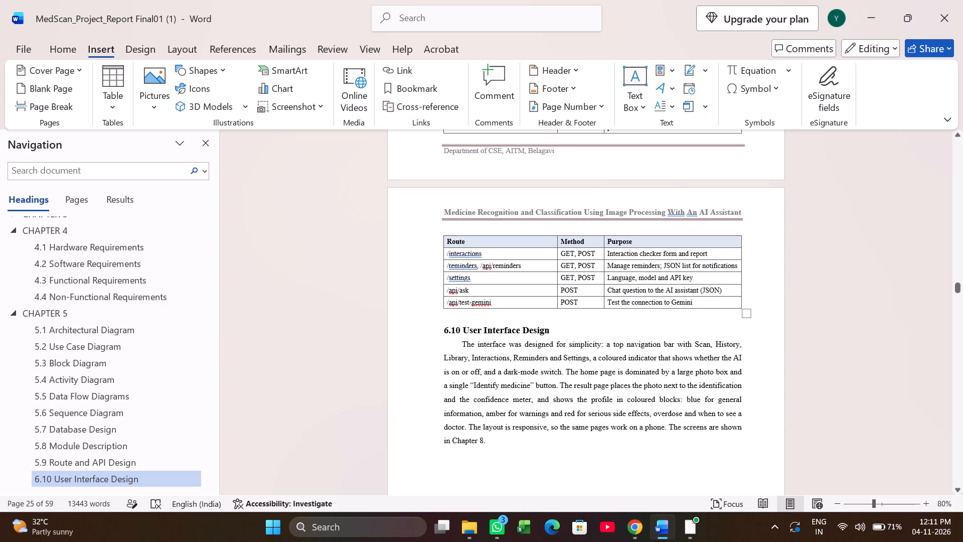
scroll(585, 414, "down", 1)
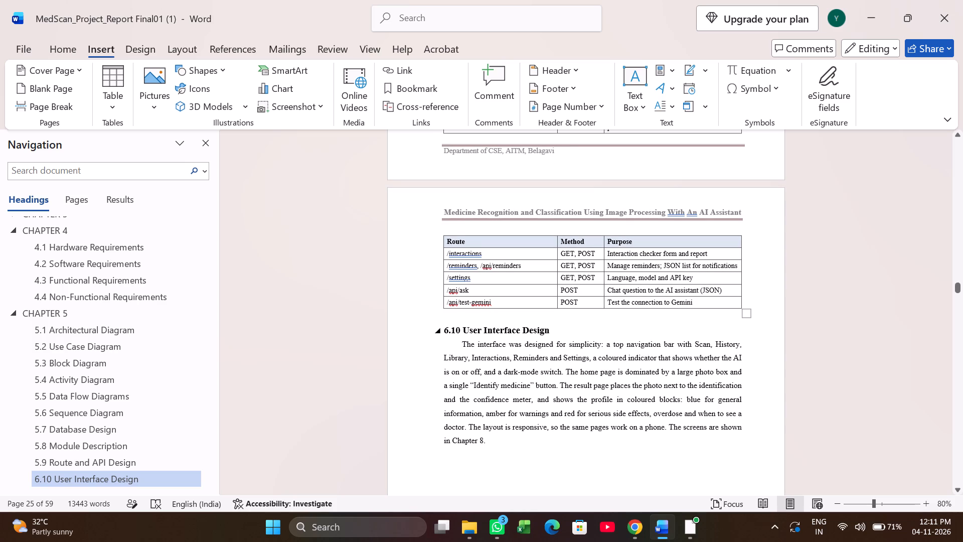
left_click(447, 328)
key("BackSpace")
key("5")
Check the headings and table captions in Chapter 5, from the Sequence Diagram section through to the start of the Implementation chapter.
scroll(447, 328, "down", 3)
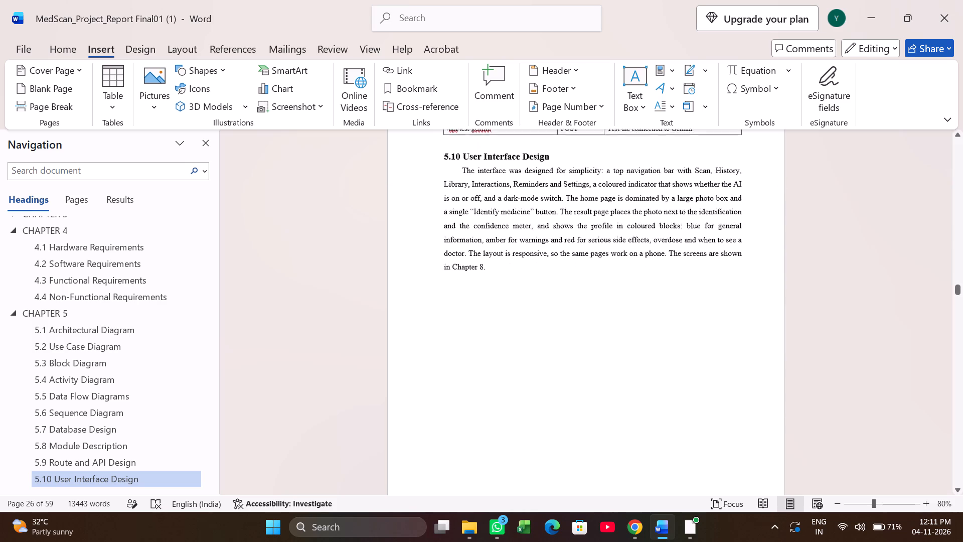
scroll(447, 328, "down", 2)
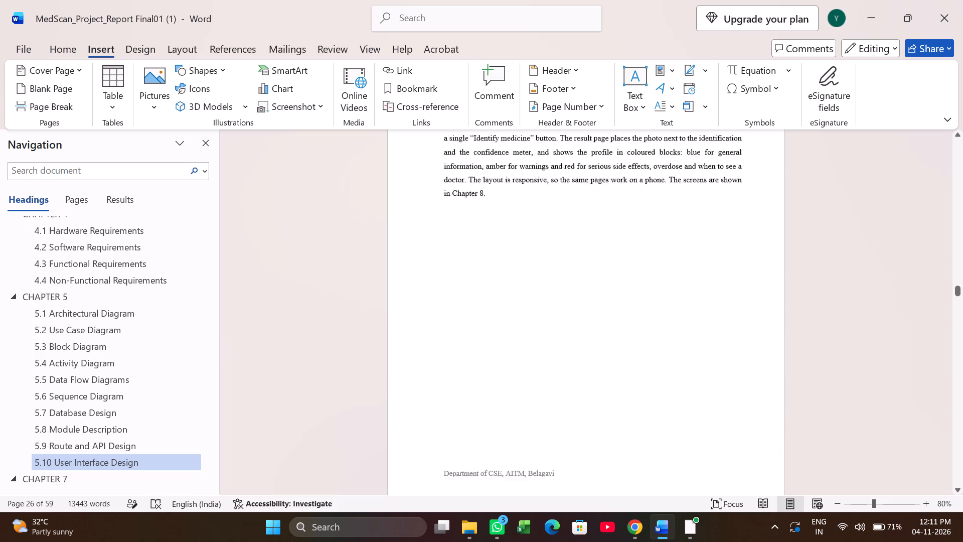
scroll(447, 328, "down", 2)
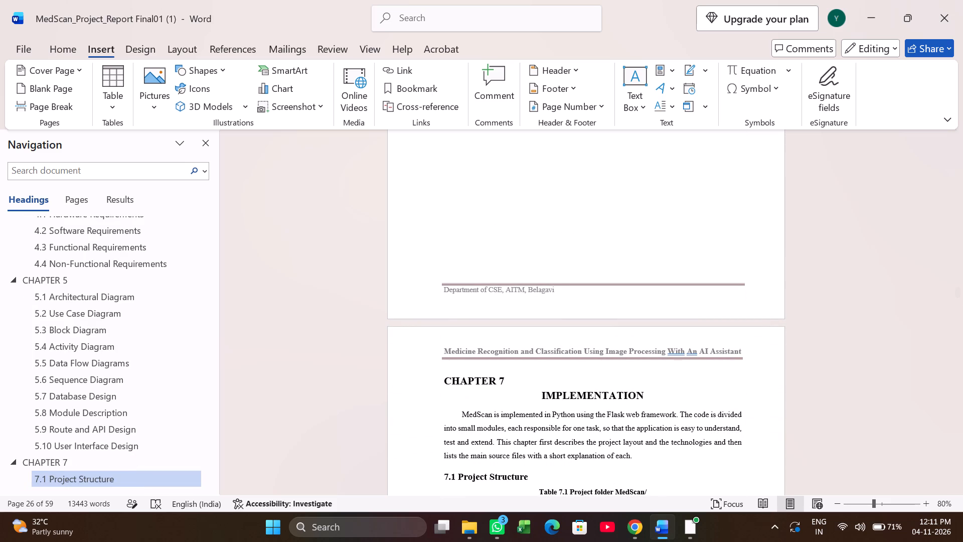
scroll(447, 328, "up", 12)
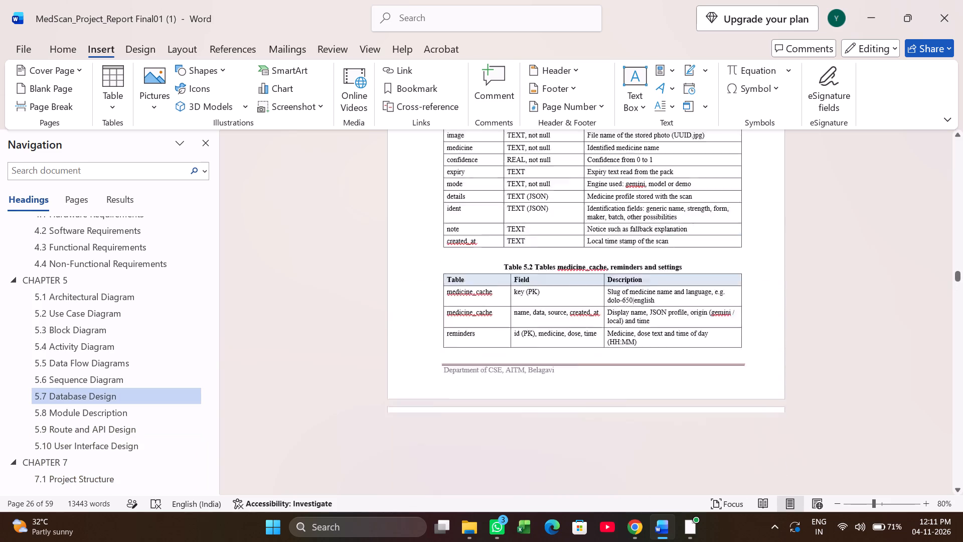
scroll(447, 328, "up", 5)
scroll(447, 328, "down", 1)
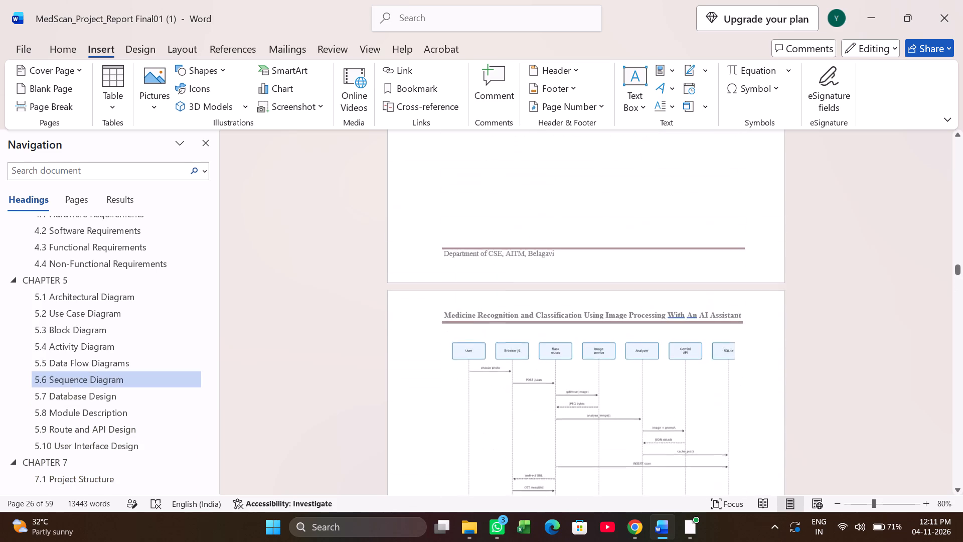
scroll(447, 328, "down", 8)
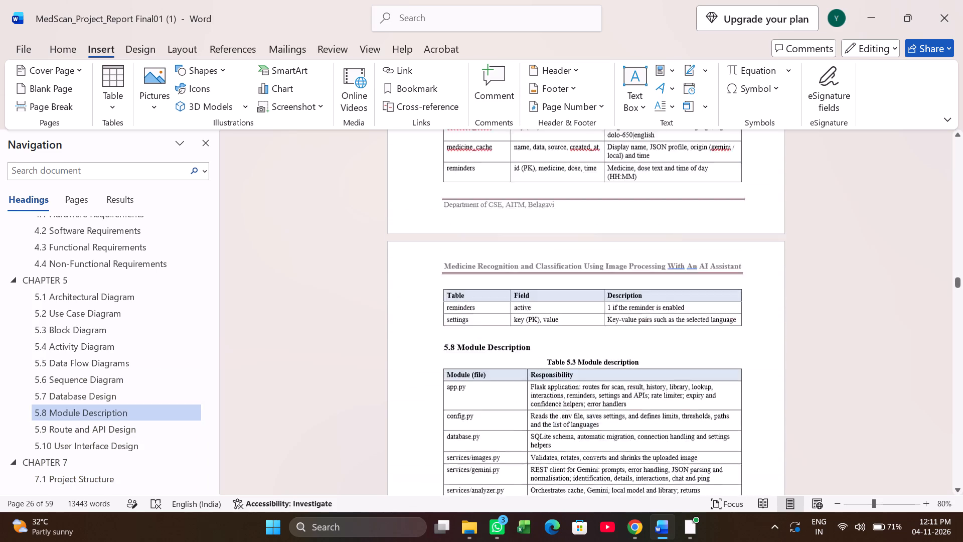
scroll(447, 328, "down", 5)
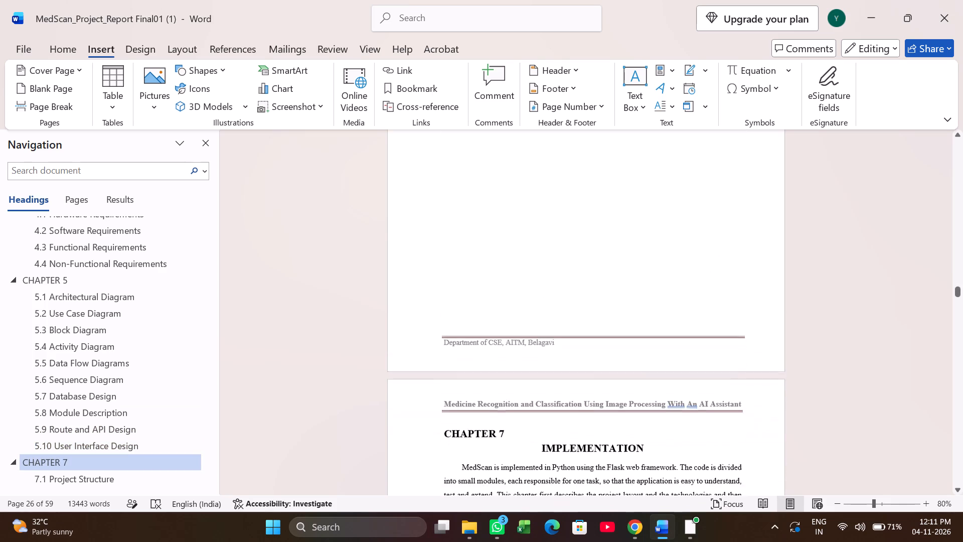
Renumber the Implementation chapter heading as CHAPTER 6 and its Project Structure heading as 6.1.
scroll(447, 328, "down", 1)
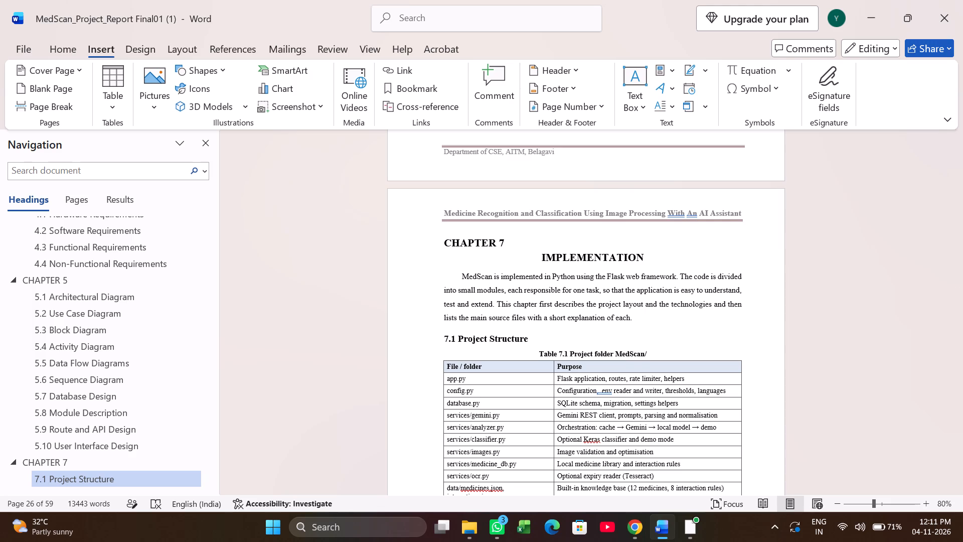
left_click(511, 244)
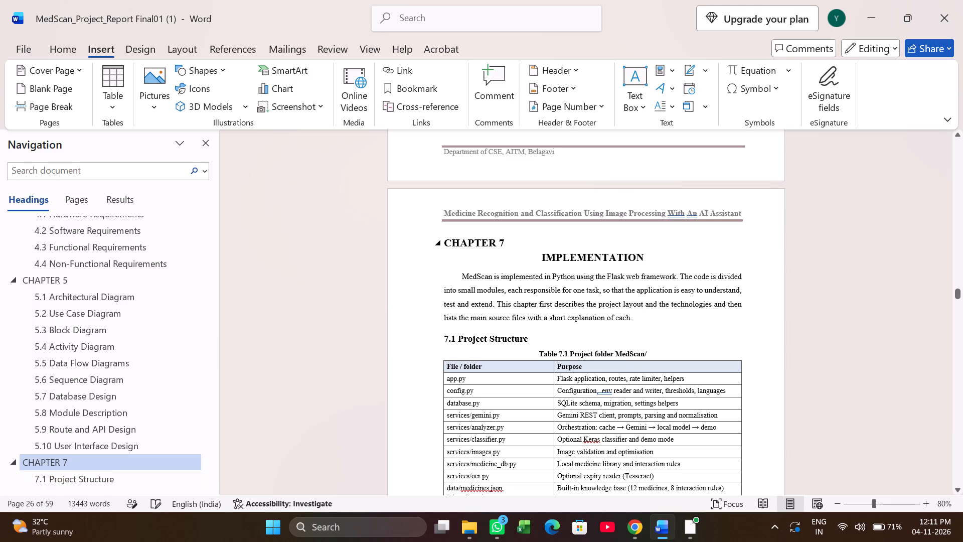
key("BackSpace")
key("6")
left_click(447, 338)
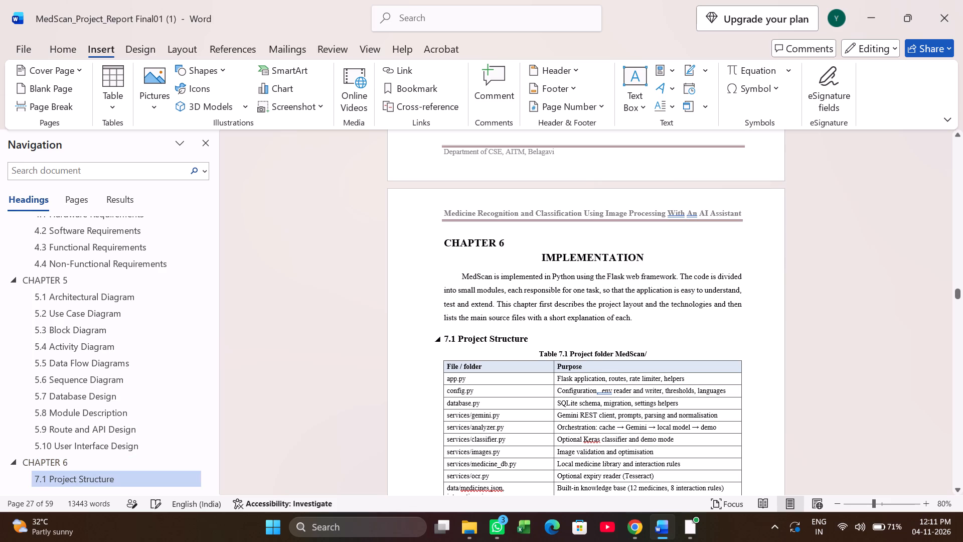
key("BackSpace")
key("6")
Renumber the caption of the project folder table under Project Structure as Table 6.1.
left_click(561, 350)
key("BackSpace")
key("6")
scroll(561, 344, "down", 3)
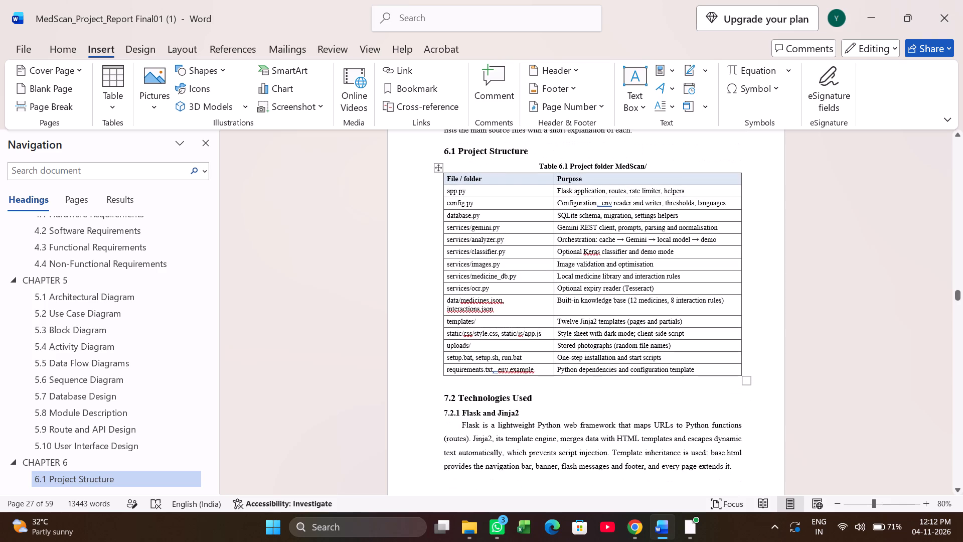
left_click(451, 397)
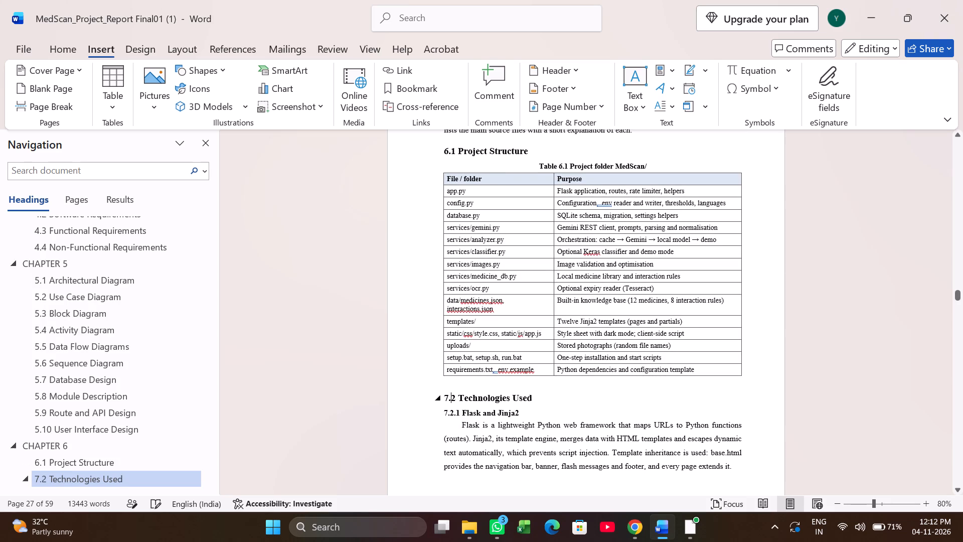
left_click(451, 397)
key("Left")
key("BackSpace")
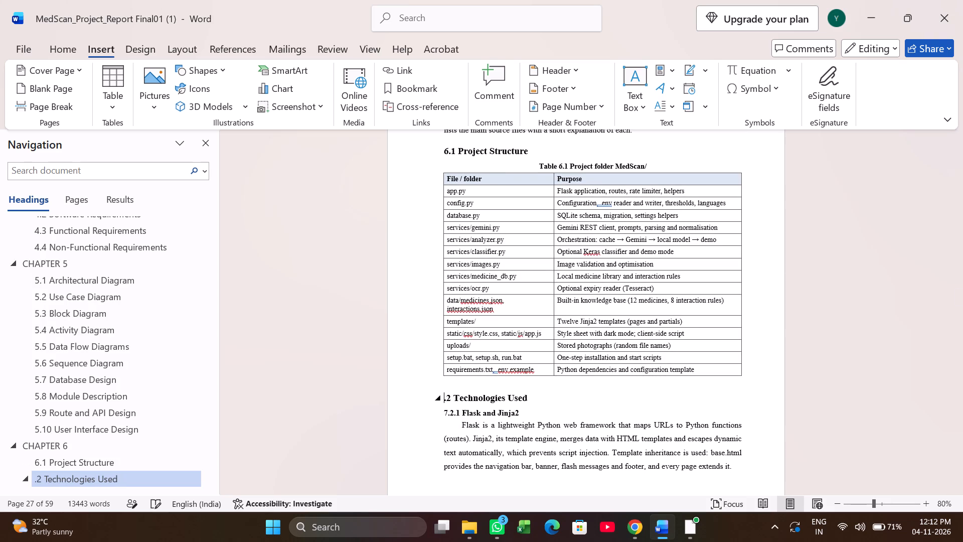
key("6")
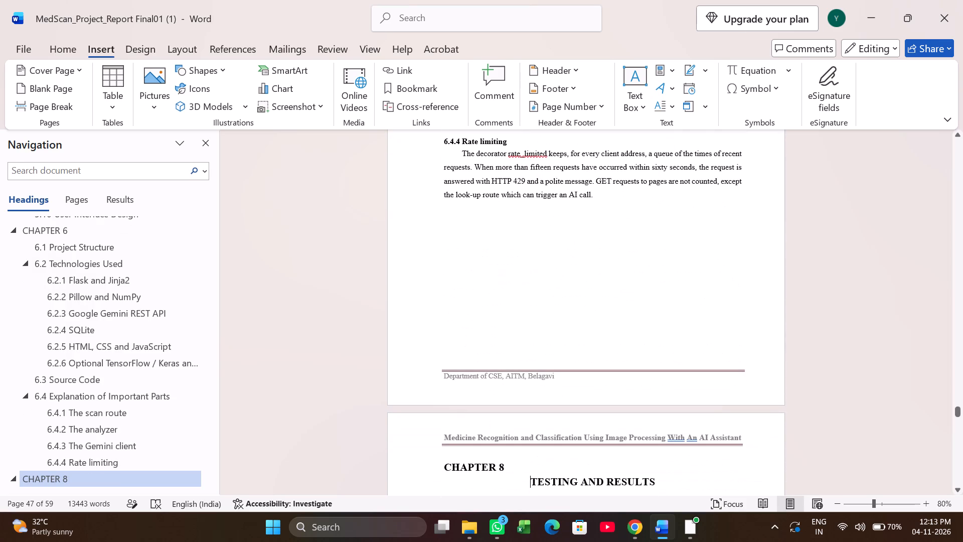
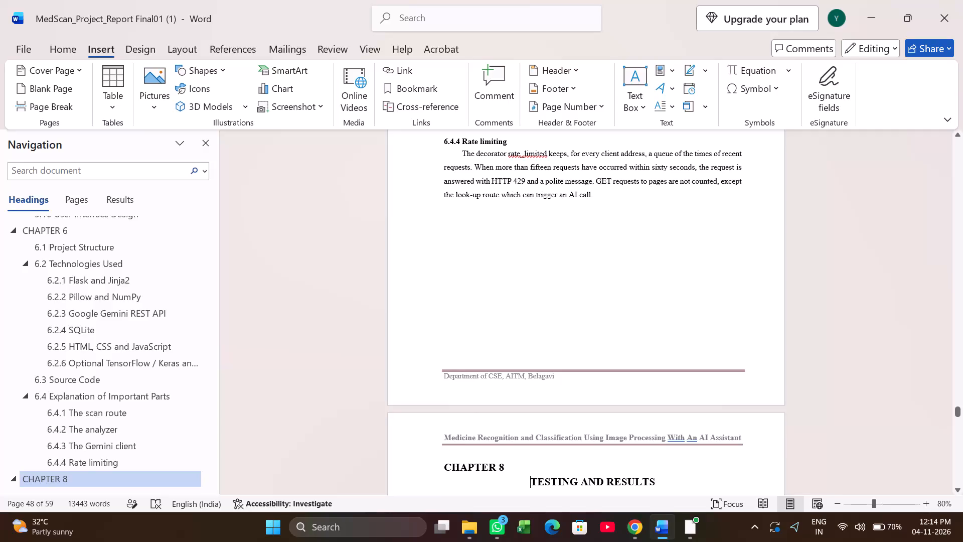
Renumber the chapter heading of Testing and Results as CHAPTER 7.
left_click(506, 468)
key("BackSpace")
key("7")
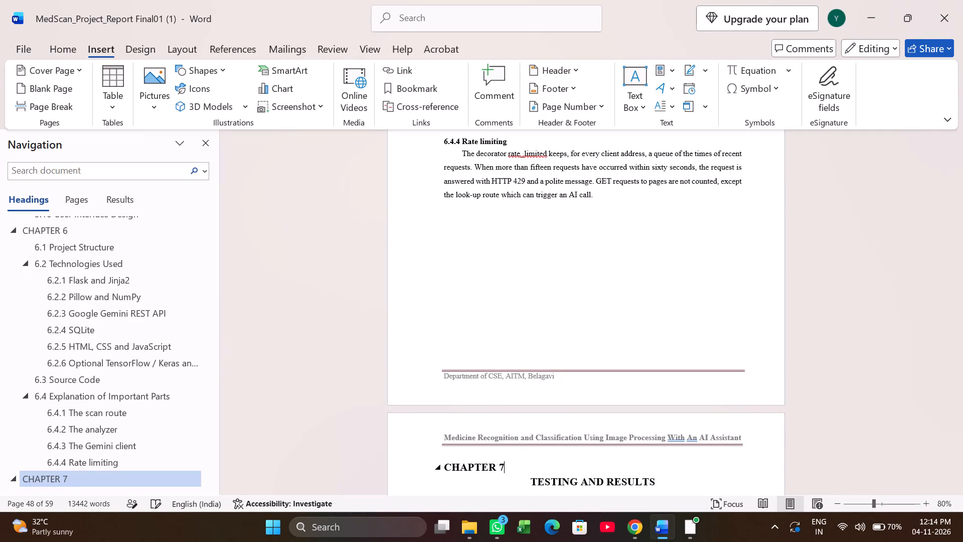
Renumber the Test Environment section heading and the caption of its table as 7.1.
scroll(506, 468, "down", 3)
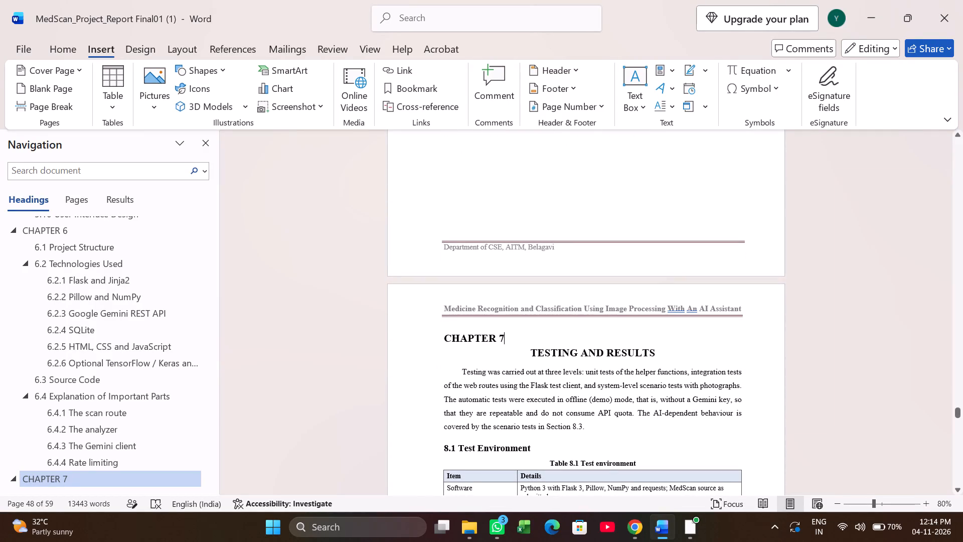
scroll(506, 468, "down", 1)
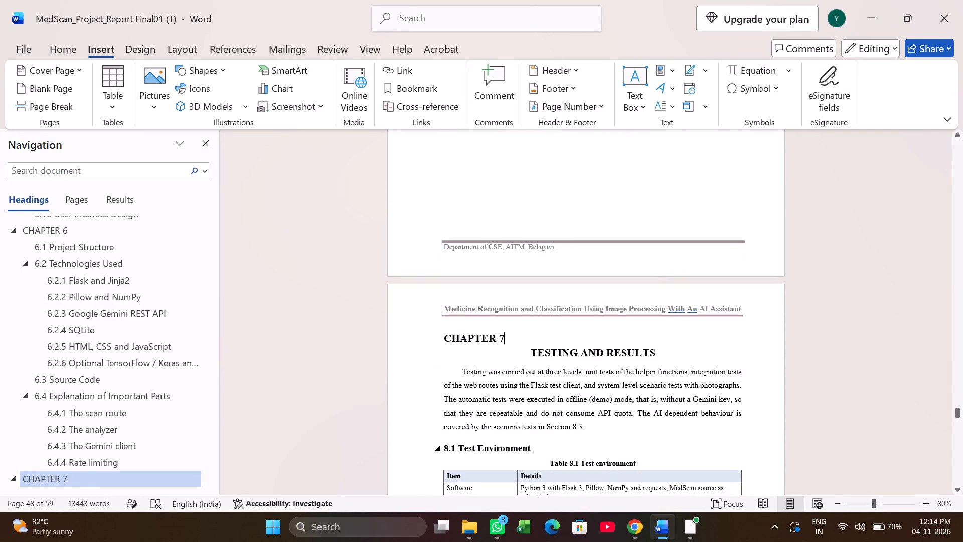
left_click(449, 450)
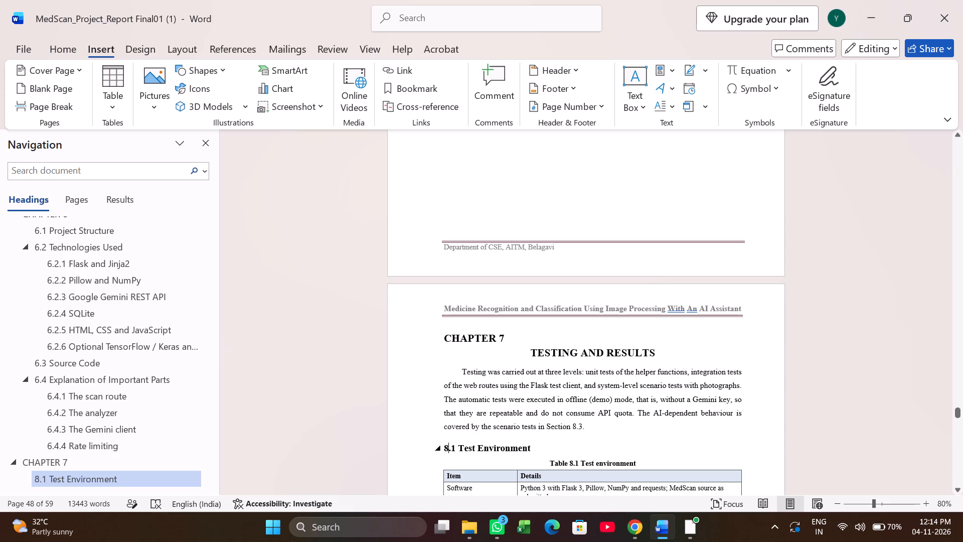
key("BackSpace")
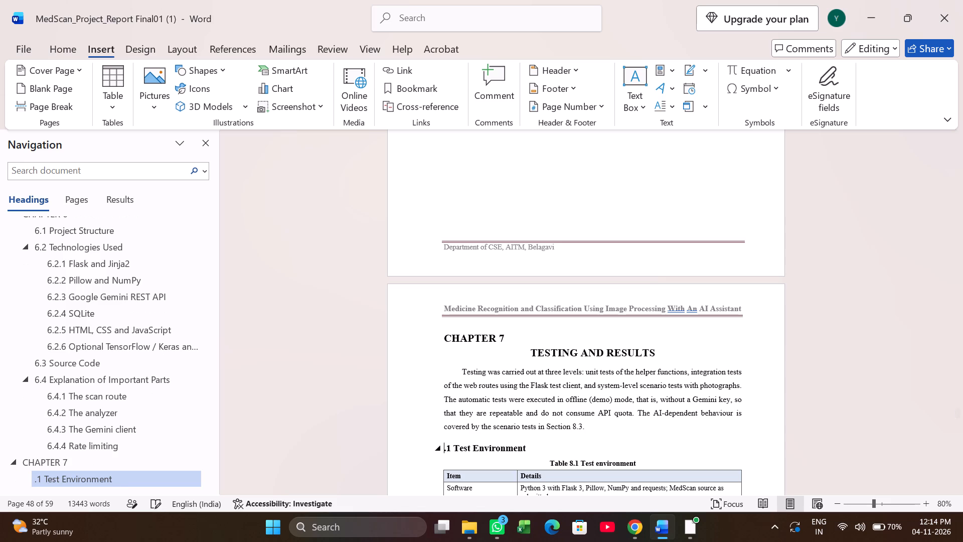
key("7")
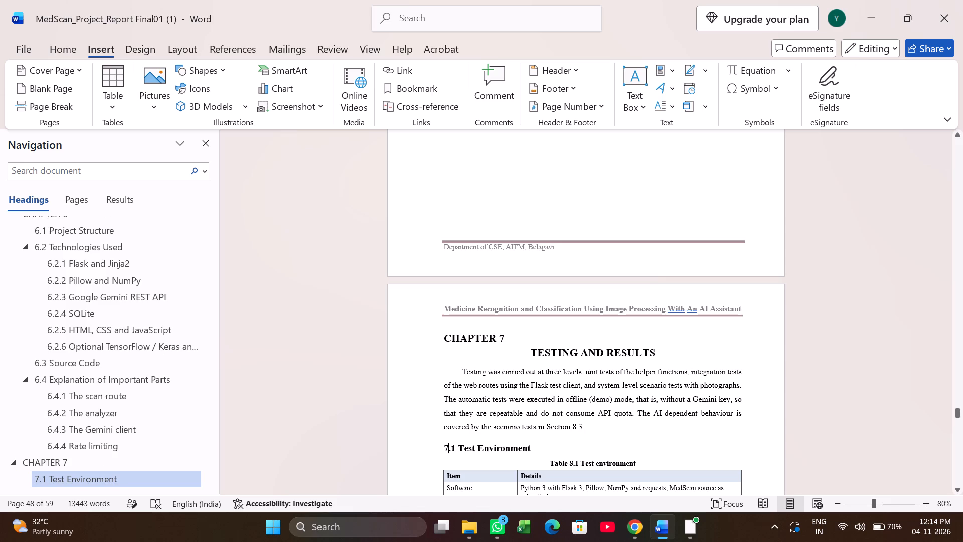
left_click(576, 464)
key("Left")
key("BackSpace")
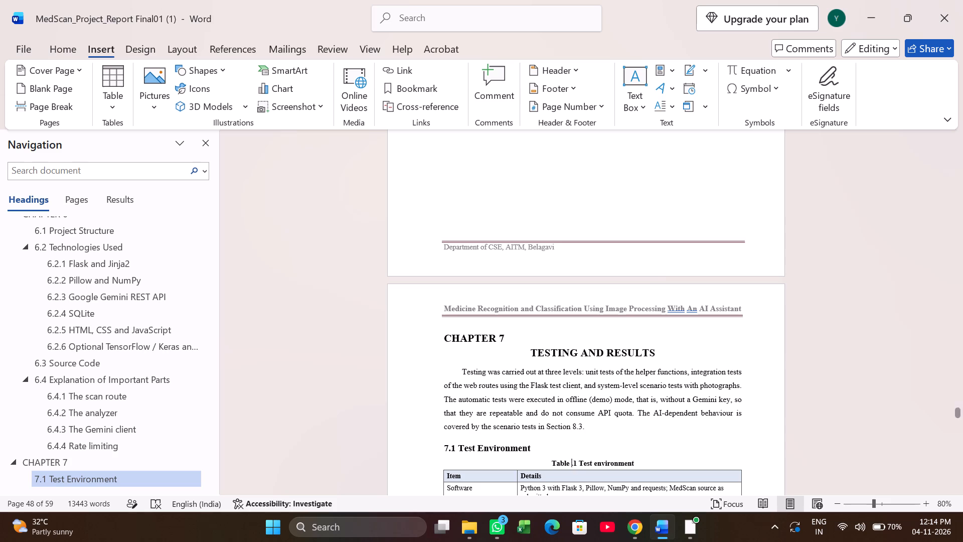
key("7")
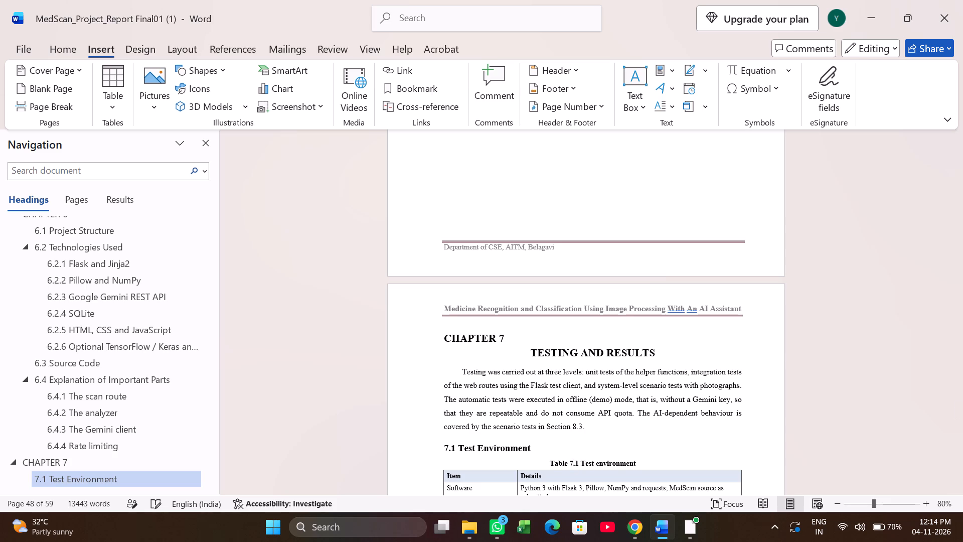
Renumber the Unit and Integration Test Cases heading and the caption of its executed test cases table as 7.2.
scroll(573, 462, "down", 4)
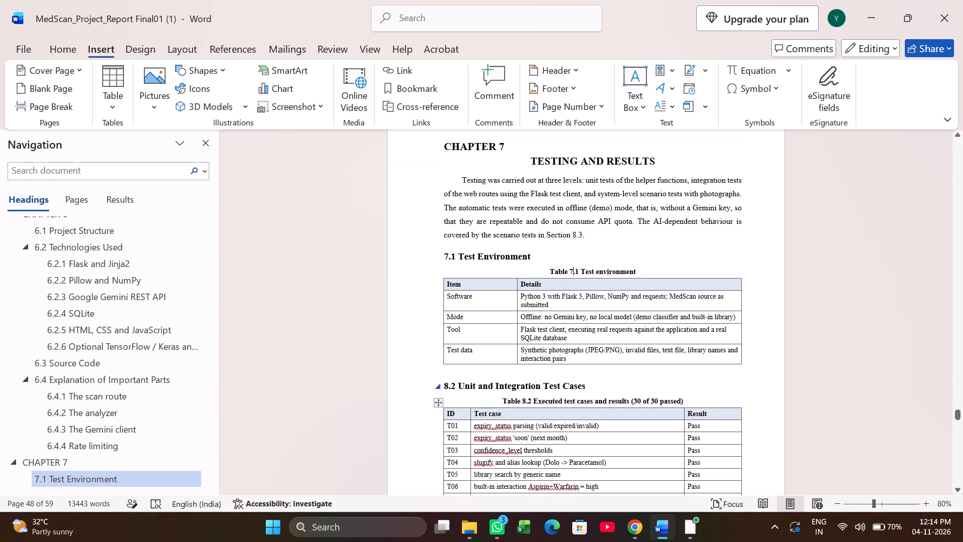
left_click(445, 385)
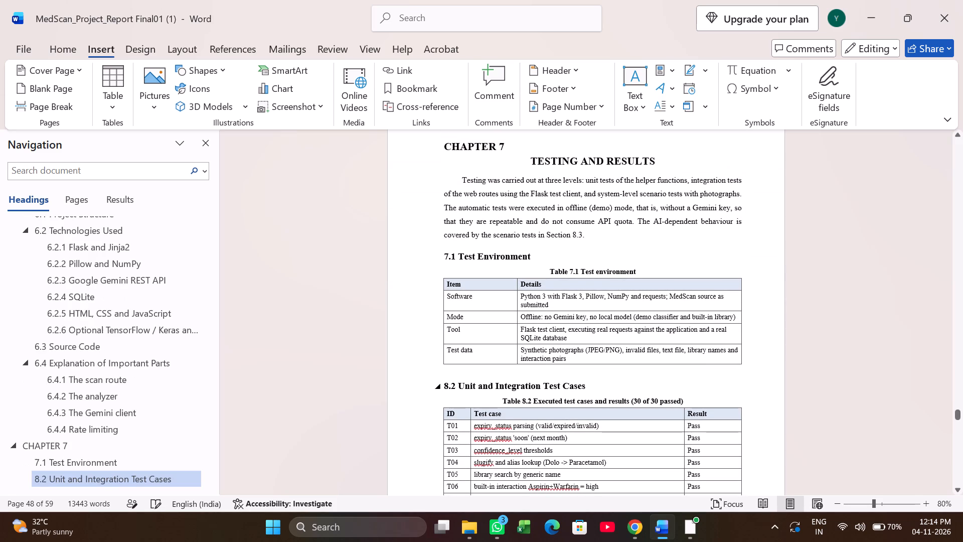
key("Right")
key("BackSpace")
key("7")
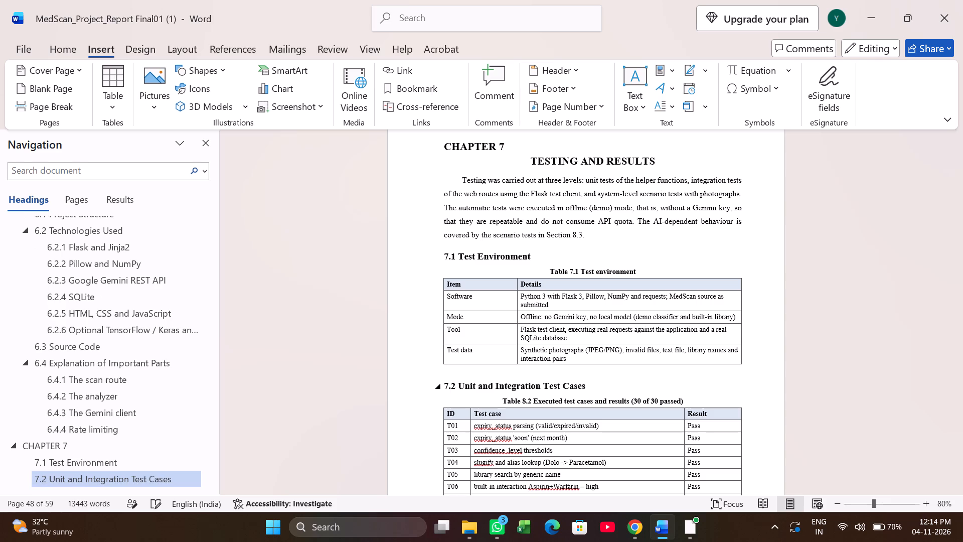
left_click(525, 402)
key("BackSpace")
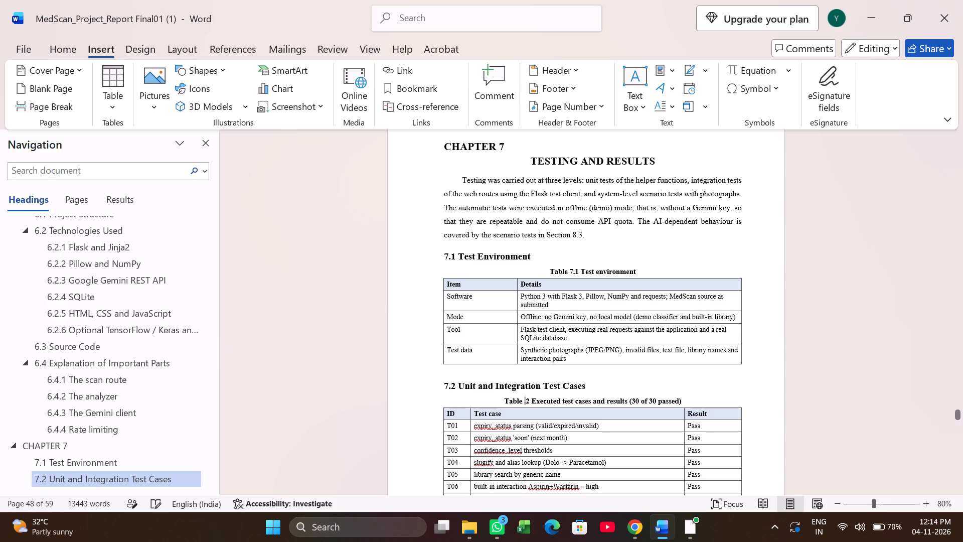
key("7")
Renumber the System Test Scenarios heading and the caption of its scenarios table as 7.3.
scroll(525, 402, "down", 3)
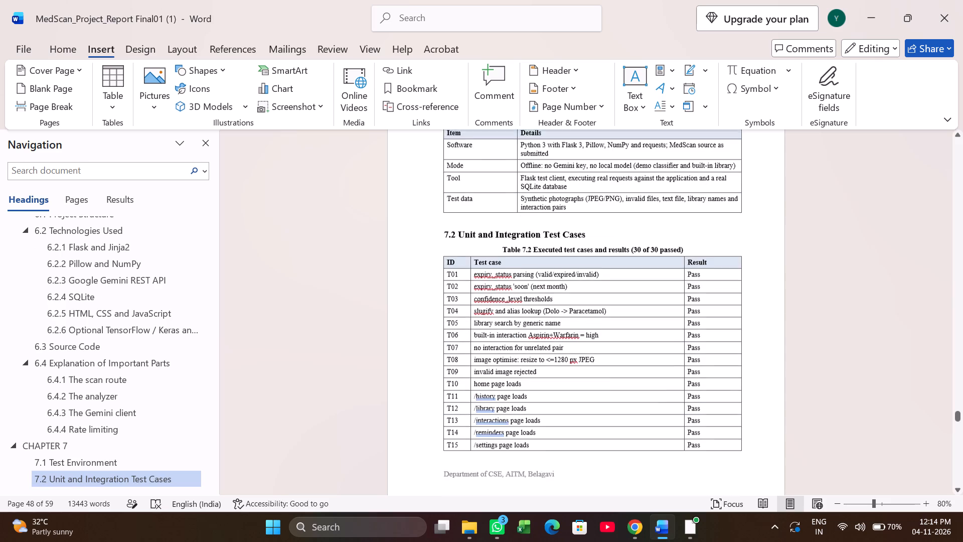
scroll(525, 402, "down", 2)
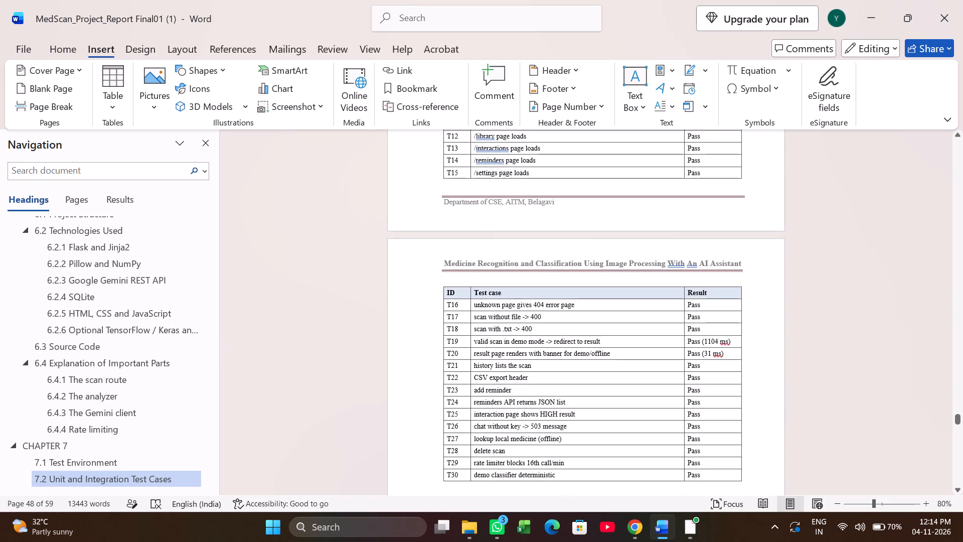
scroll(525, 402, "down", 2)
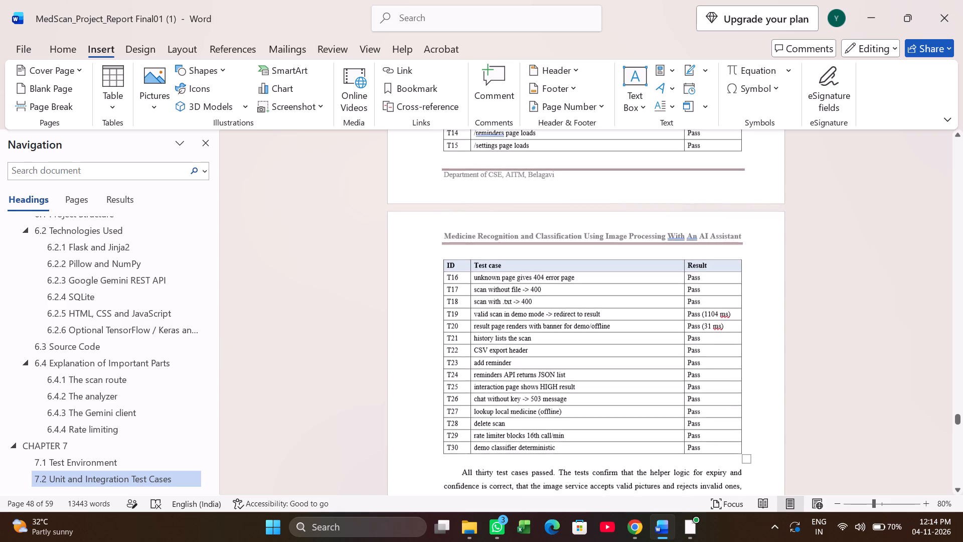
scroll(524, 387, "down", 1)
scroll(524, 387, "up", 3)
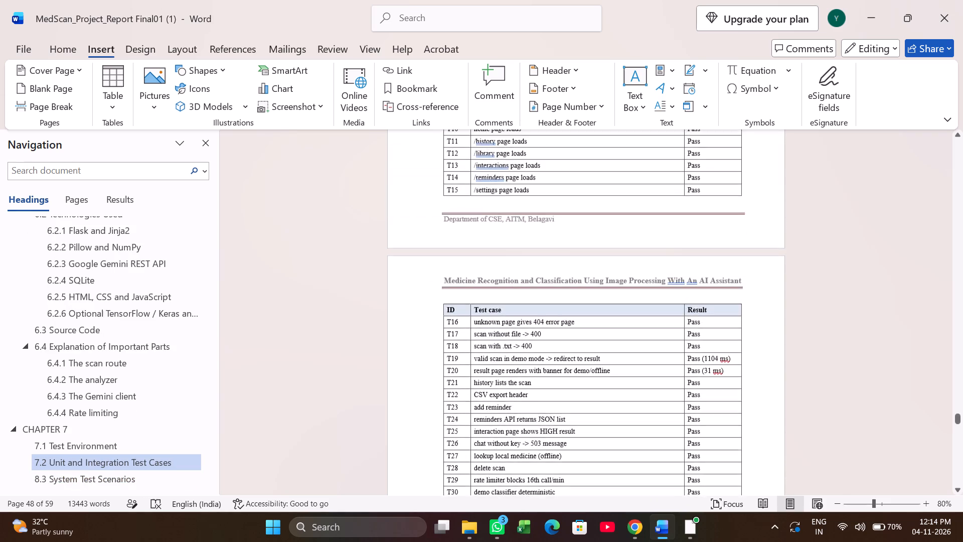
scroll(524, 387, "left", 2)
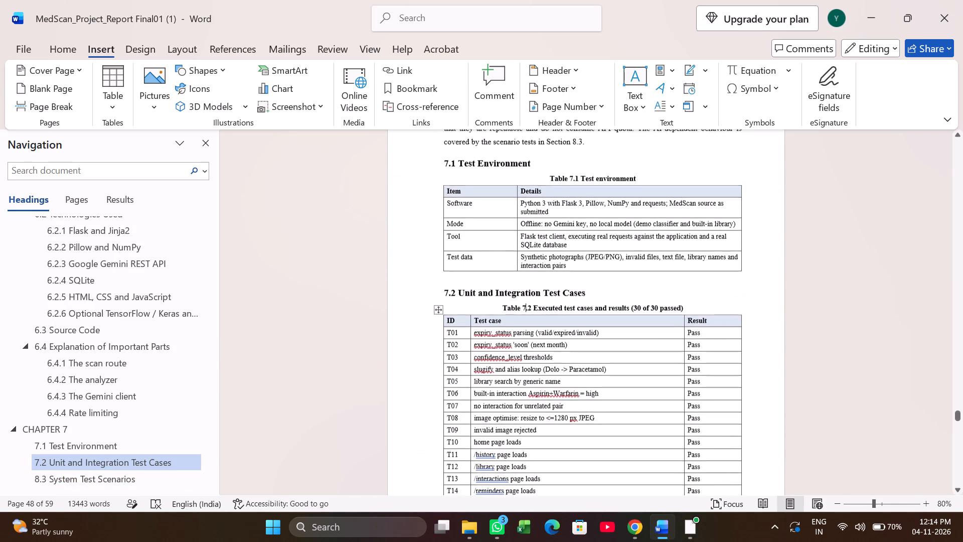
scroll(524, 387, "left", 1)
scroll(524, 387, "down", 2)
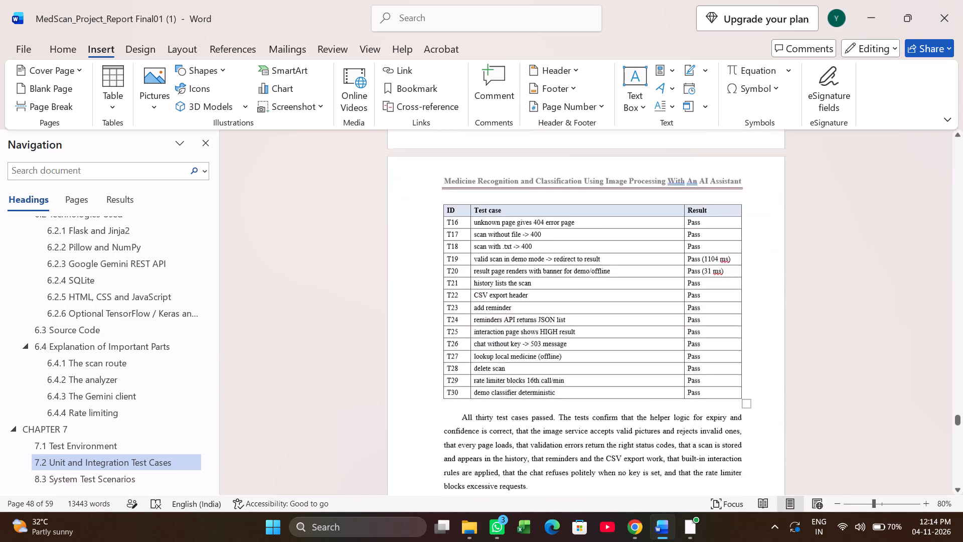
scroll(524, 387, "down", 1)
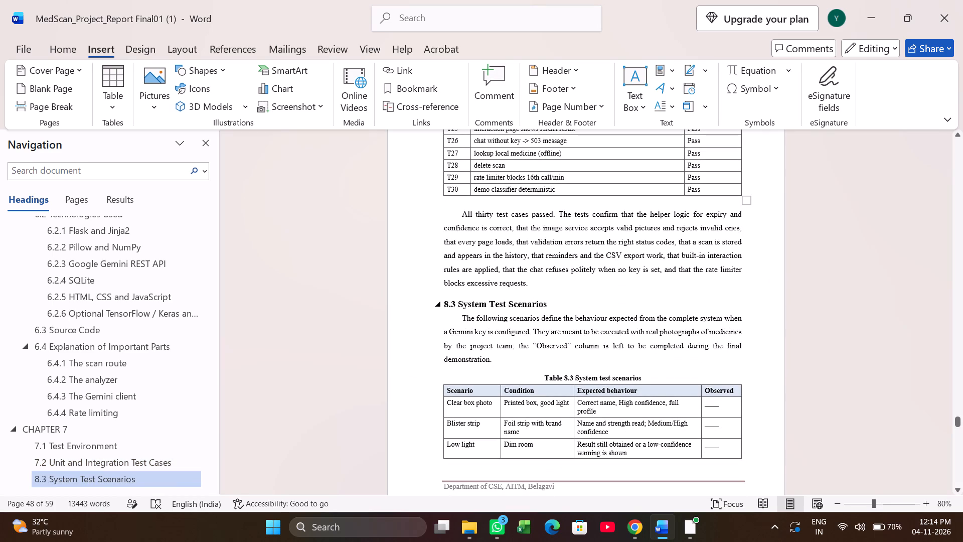
left_click(445, 302)
key("Right")
key("BackSpace")
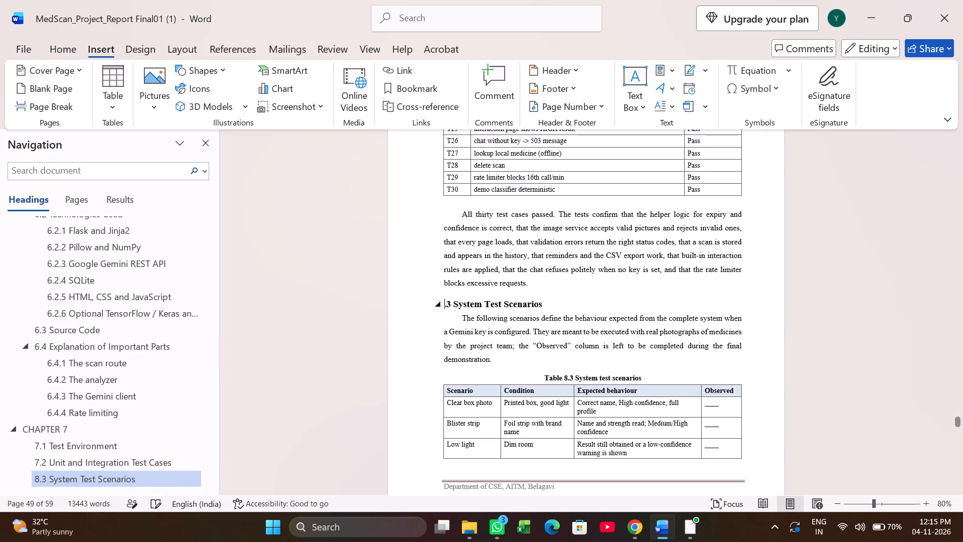
key("7")
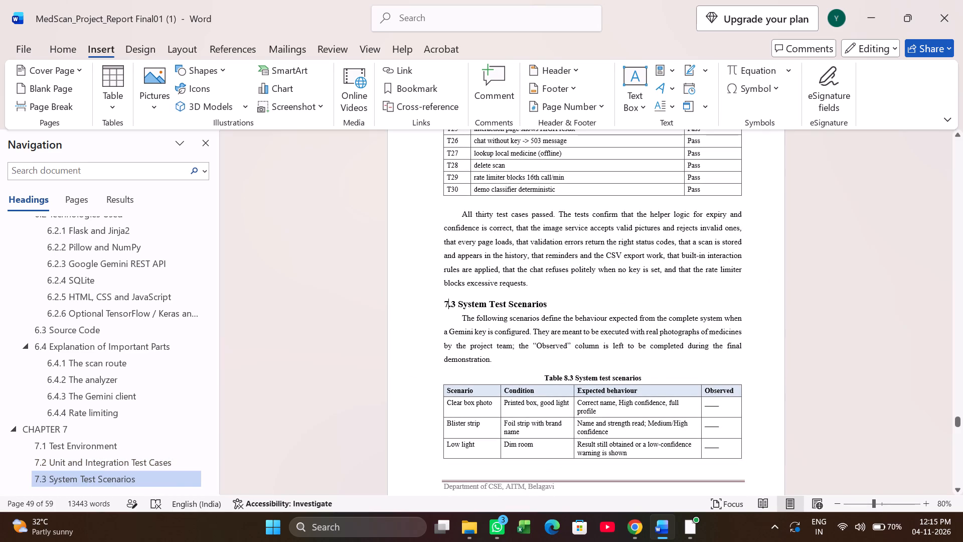
left_click(566, 376)
key("BackSpace")
key("7")
Renumber the User Interface and Output Screens section heading as 7.4.
scroll(566, 376, "down", 2)
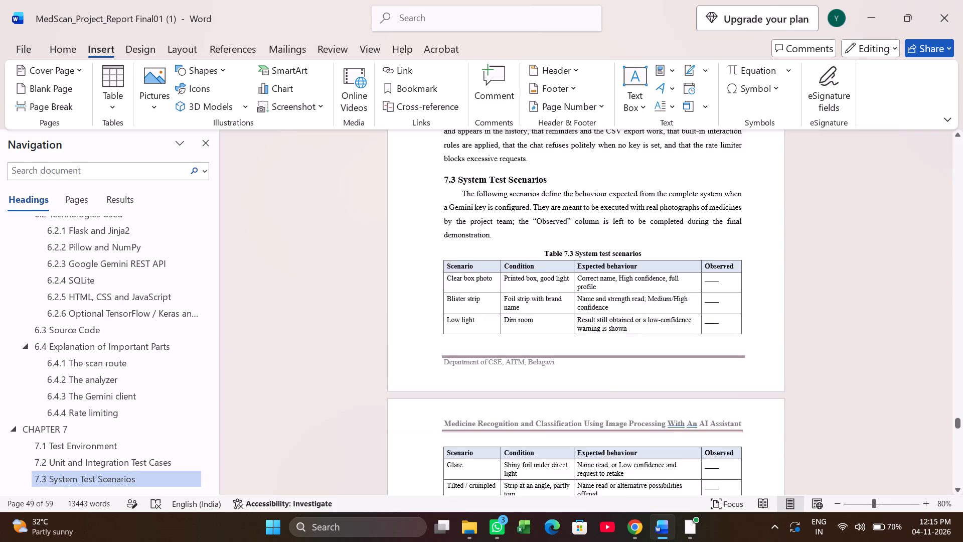
scroll(566, 376, "down", 1)
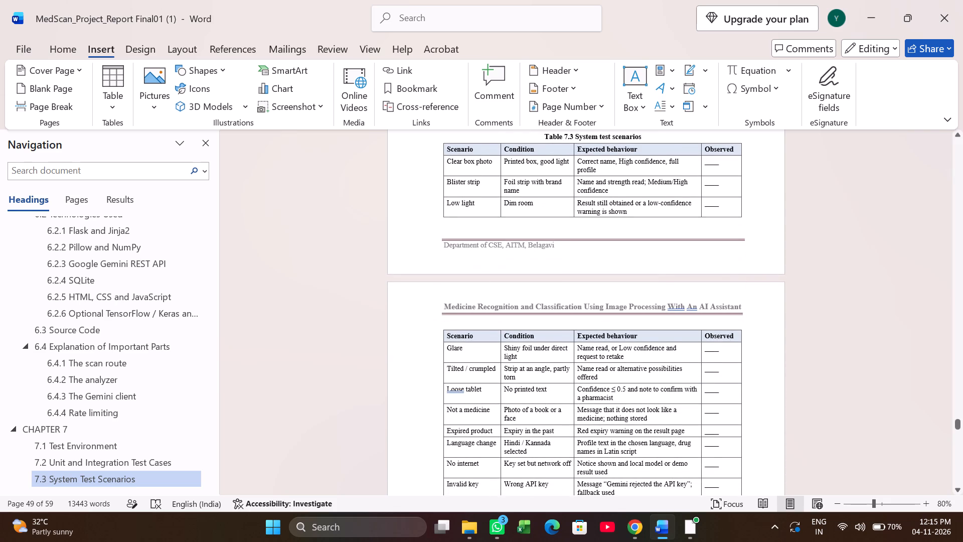
scroll(566, 376, "down", 2)
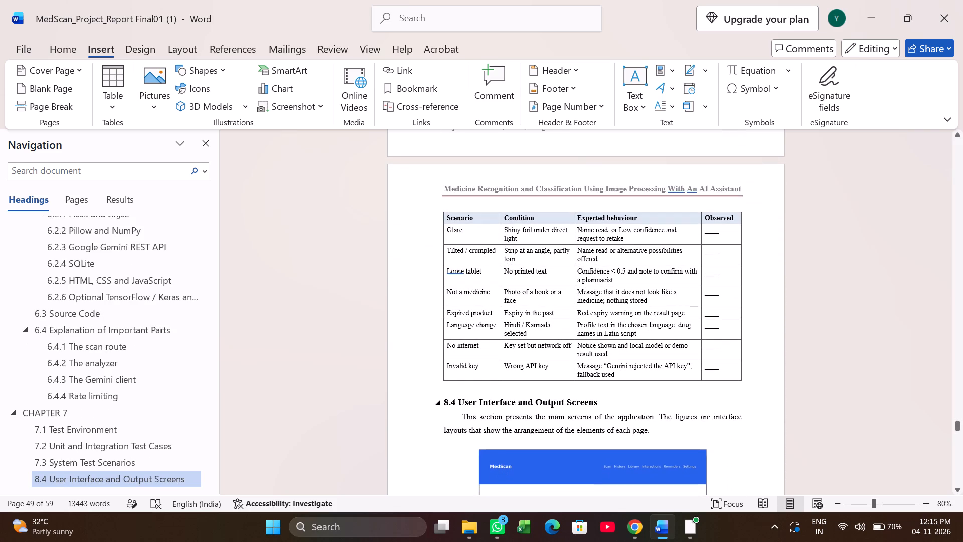
left_click(448, 402)
key("BackSpace")
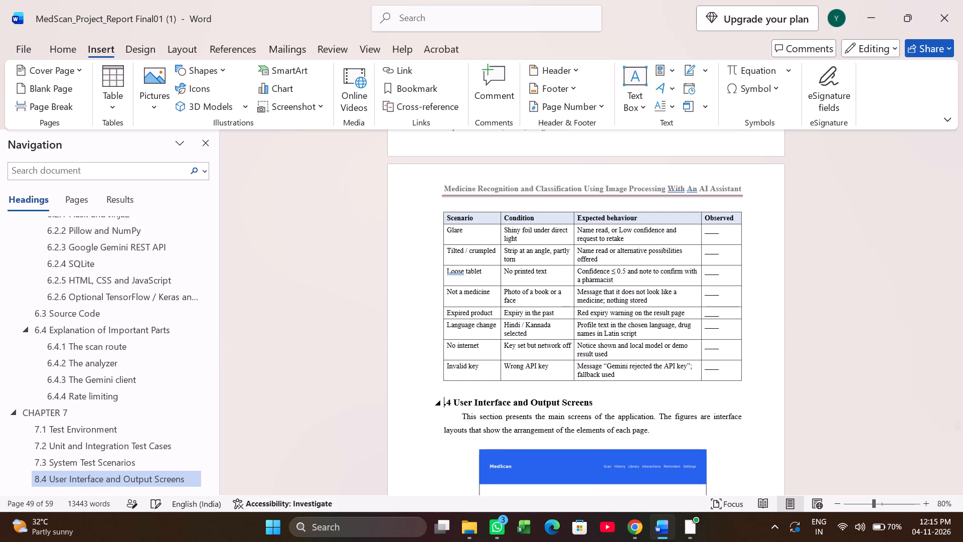
key("7")
Renumber the caption of the home page photo upload and scan figure as Fig 7.4.1.
scroll(448, 402, "down", 2)
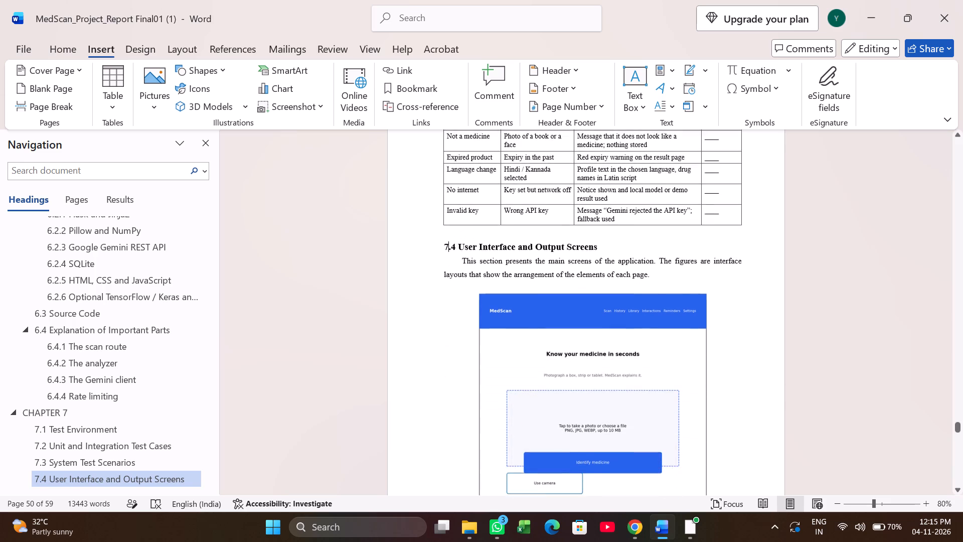
scroll(448, 402, "down", 2)
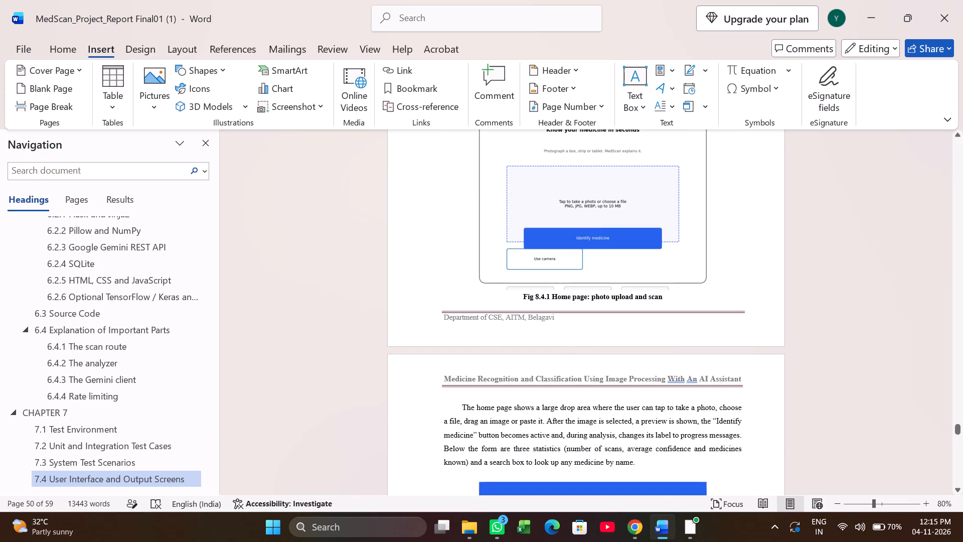
left_click(539, 293)
key("BackSpace")
key("7")
Renumber the caption of the result page identification and details figure as Fig 7.4.2.
scroll(539, 293, "down", 4)
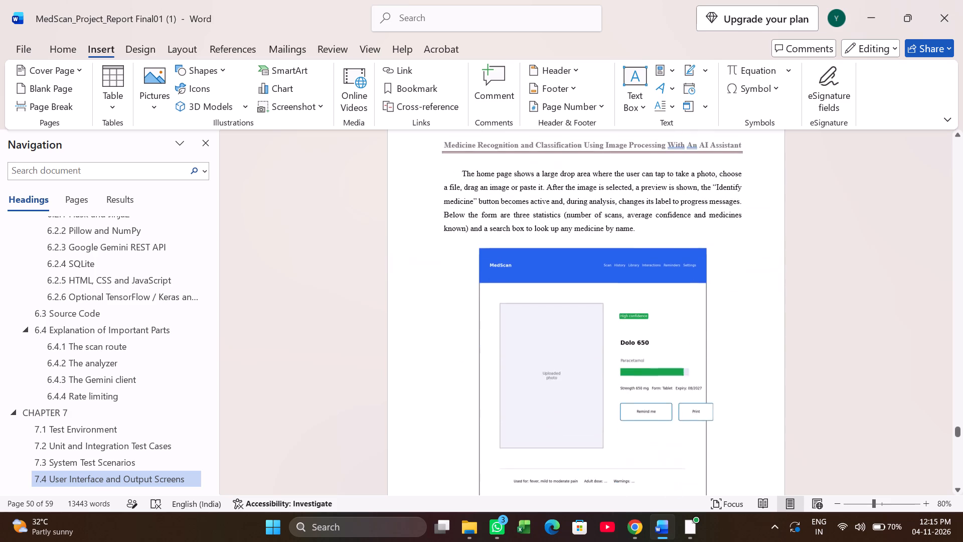
scroll(539, 293, "down", 3)
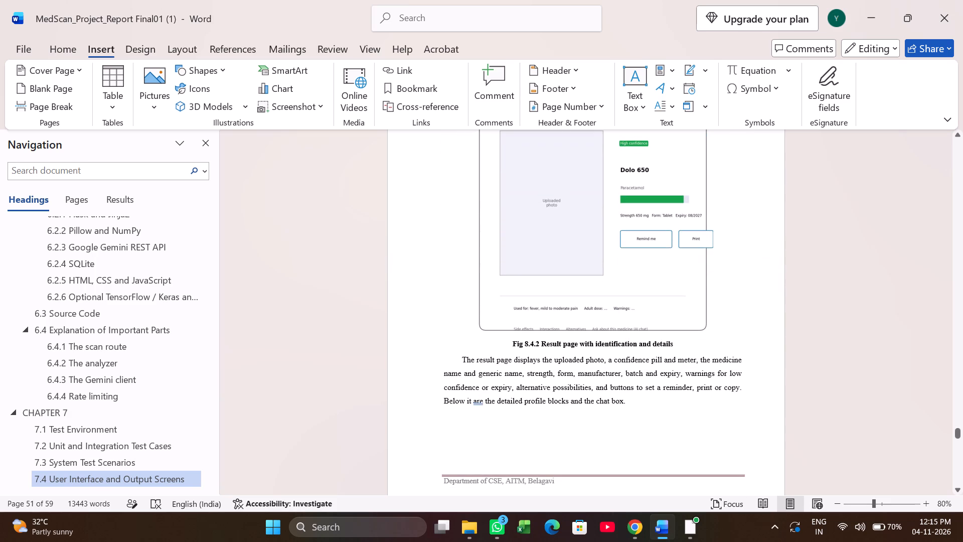
left_click(529, 342)
key("BackSpace")
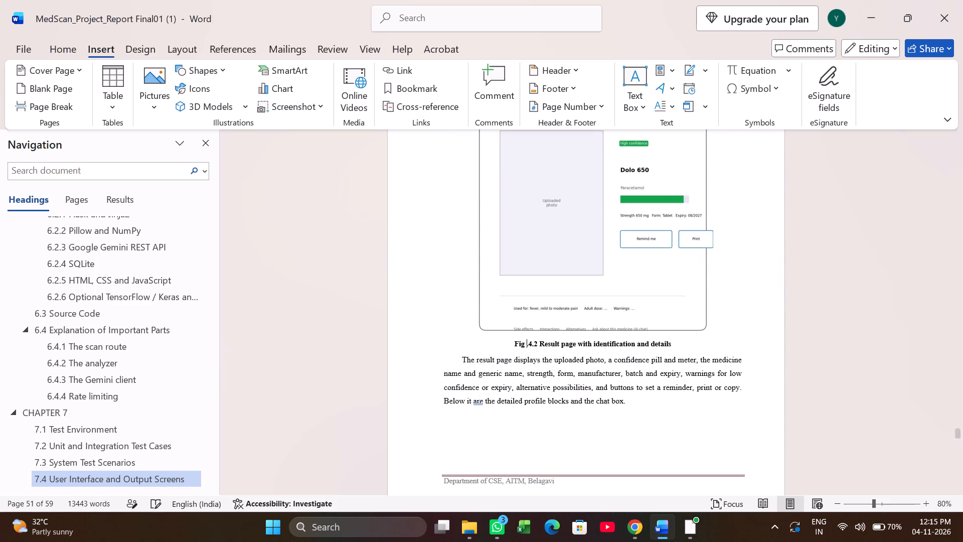
key("7")
Renumber the caption of the drug interaction checker figure as Fig 7.4.3.
scroll(529, 342, "down", 4)
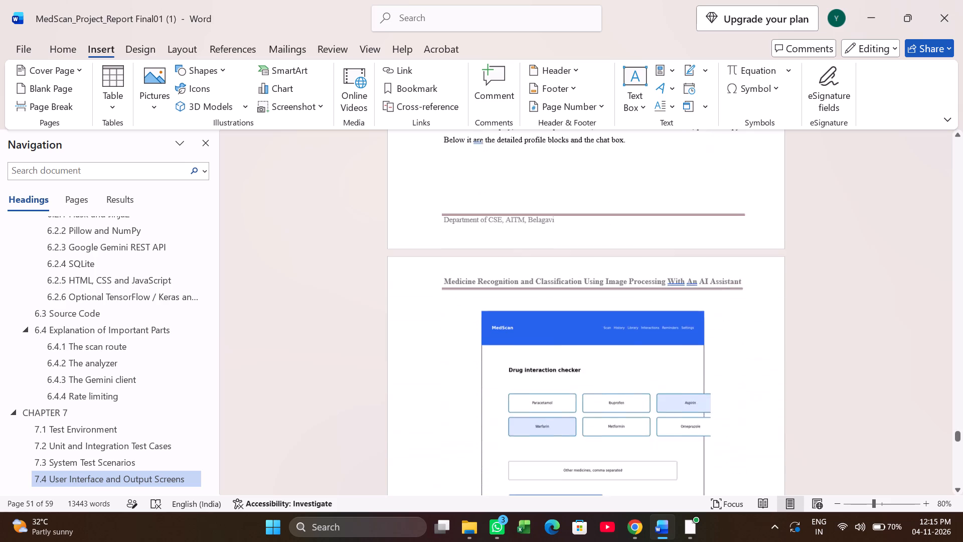
scroll(529, 342, "down", 2)
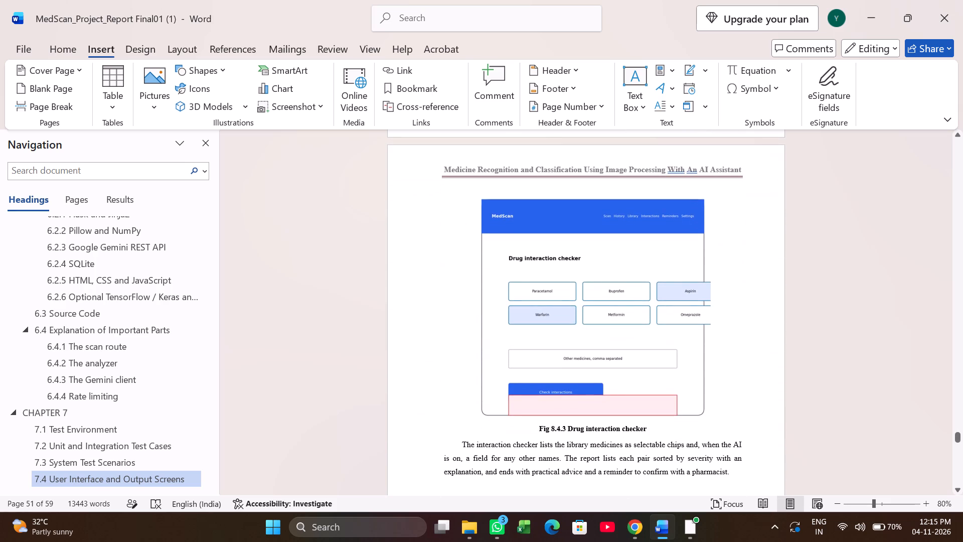
scroll(529, 342, "down", 1)
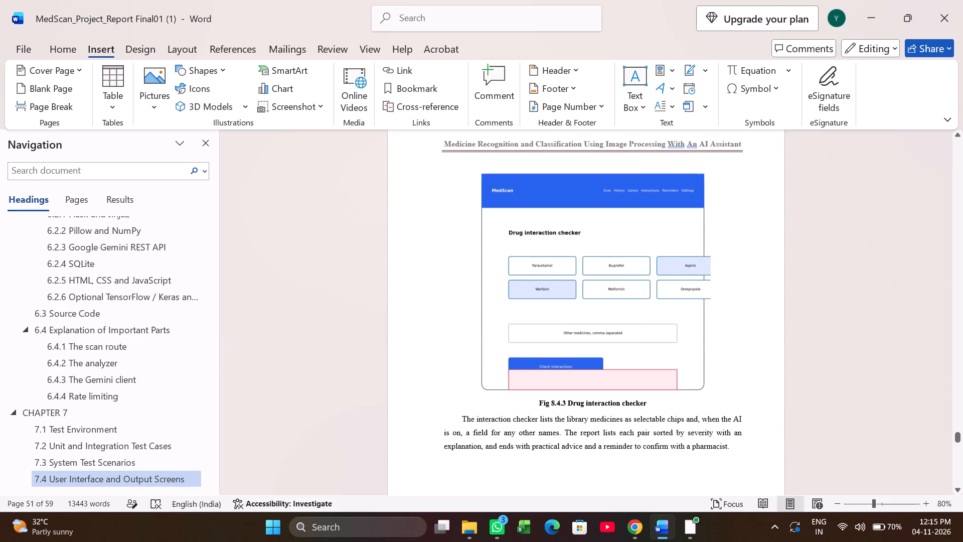
left_click(552, 403)
key("Right")
key("BackSpace")
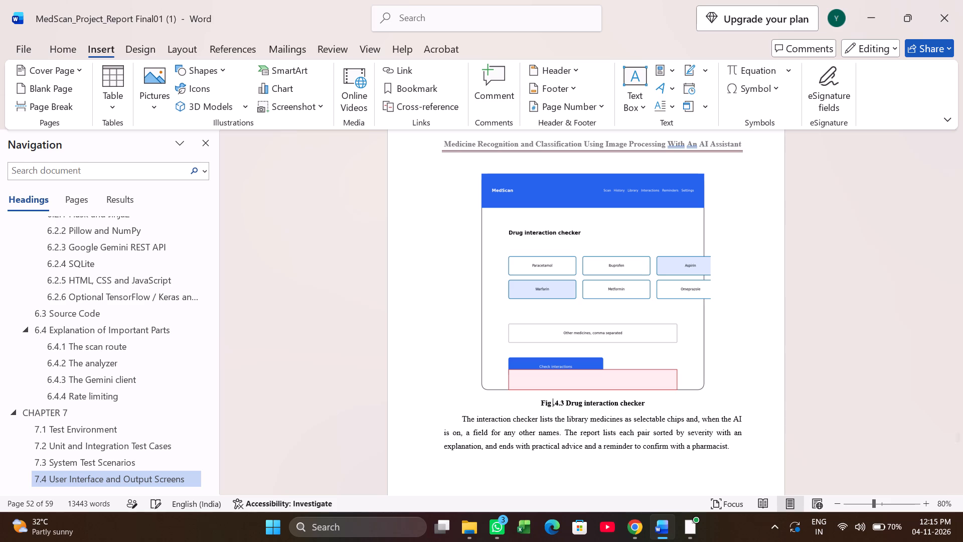
key("7")
Renumber the caption of the scan history figure as Fig 7.4.4.
scroll(552, 403, "up", 3)
scroll(552, 403, "down", 1)
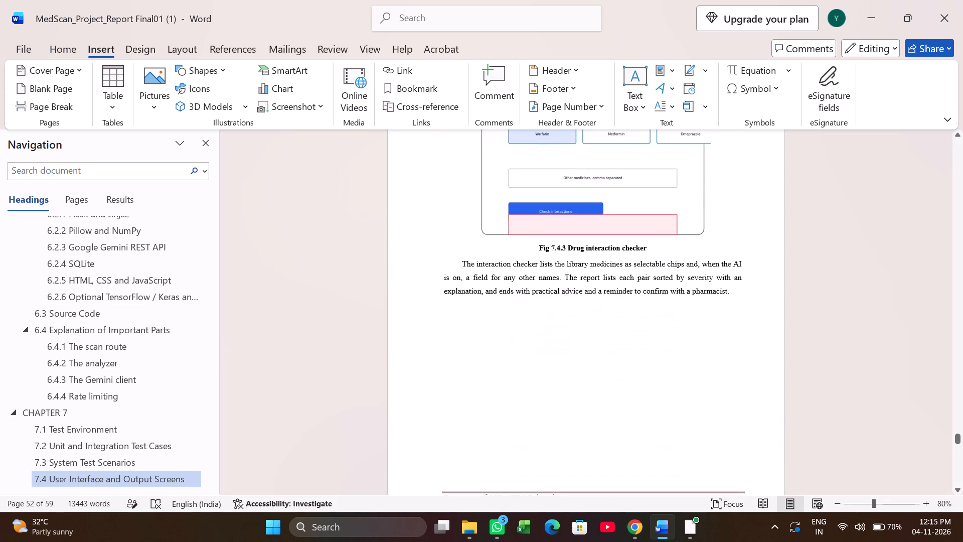
scroll(552, 403, "down", 5)
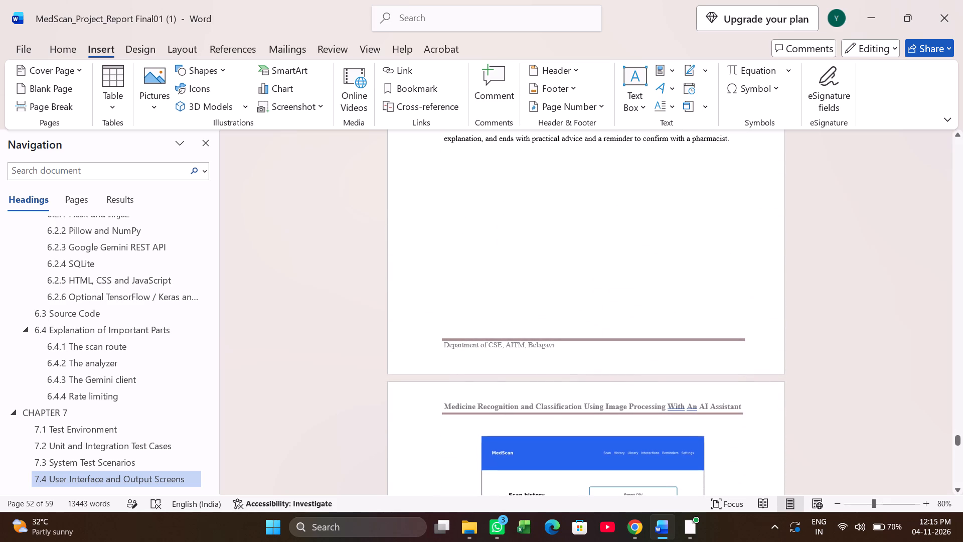
scroll(535, 328, "down", 4)
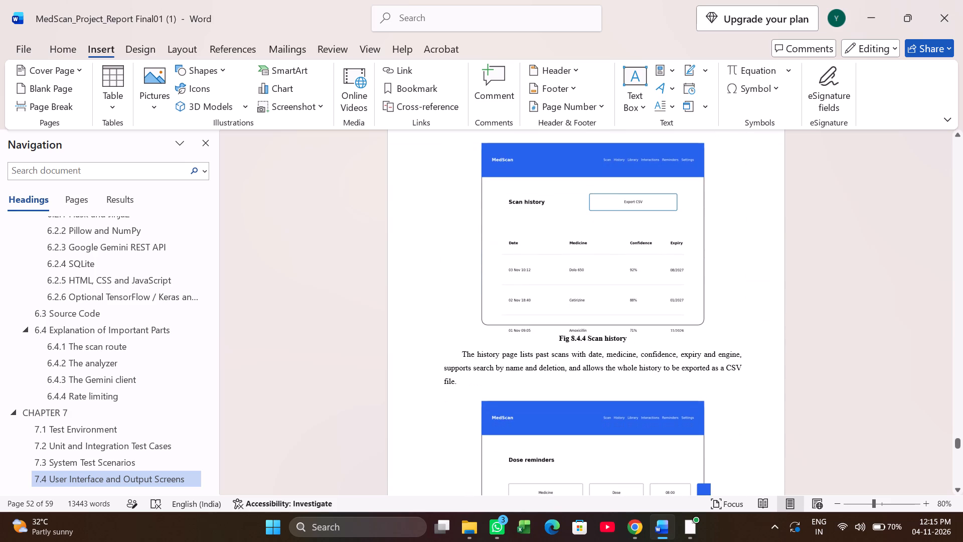
left_click(572, 341)
key("Right")
key("BackSpace")
key("7")
Renumber the caption of the dose reminders figure as Fig 7.4.5.
scroll(572, 341, "down", 2)
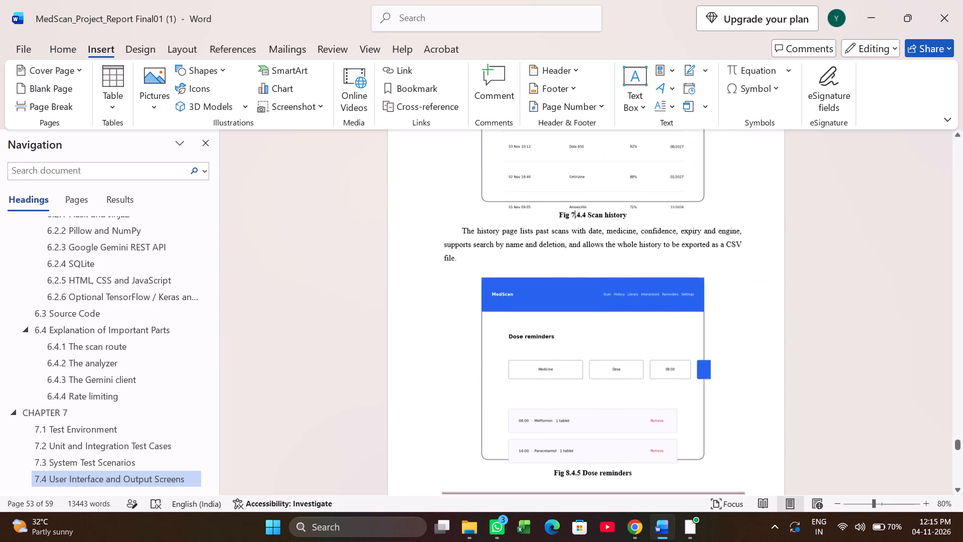
scroll(572, 341, "down", 1)
left_click(570, 409)
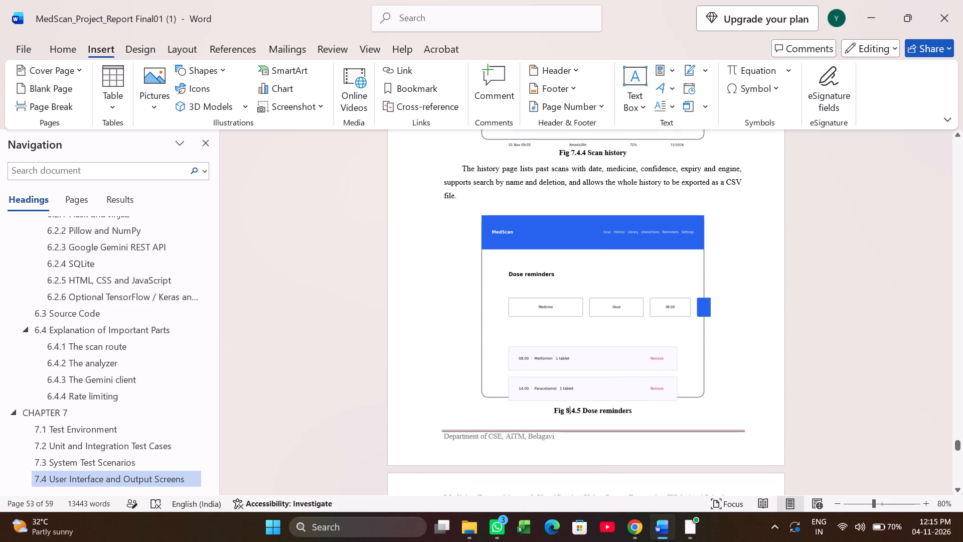
key("BackSpace")
key("7")
Renumber the caption of the settings page figure as Fig 7.4.6.
scroll(570, 409, "down", 5)
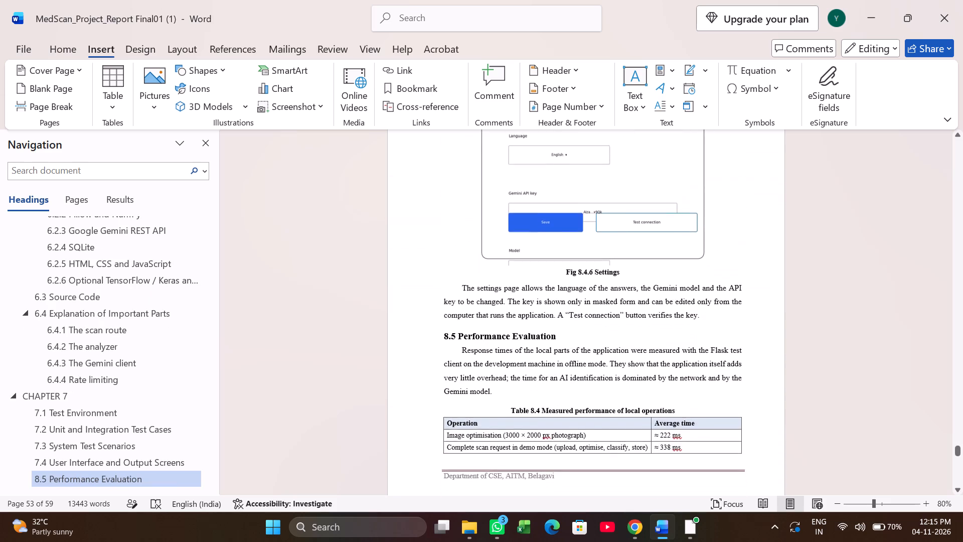
left_click(583, 272)
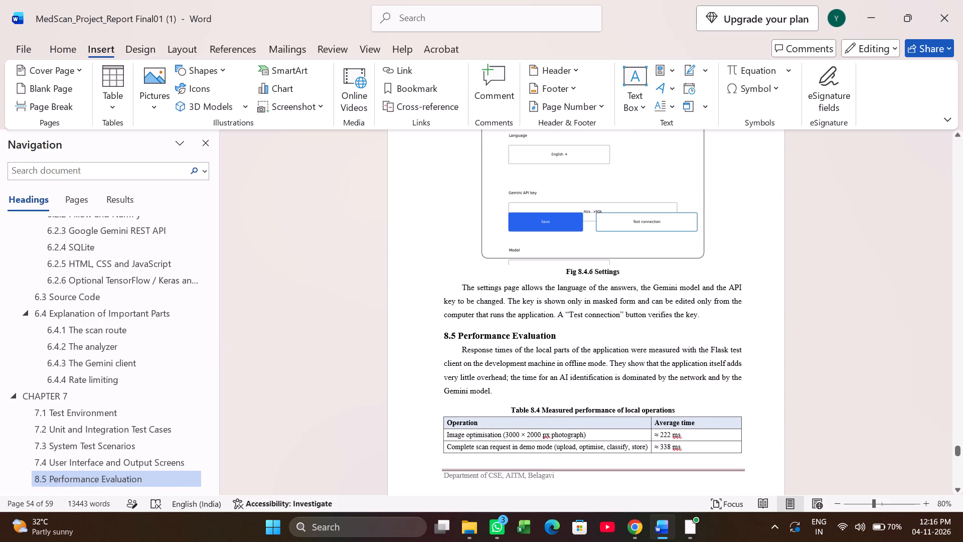
key("Left")
key("BackSpace")
key("7")
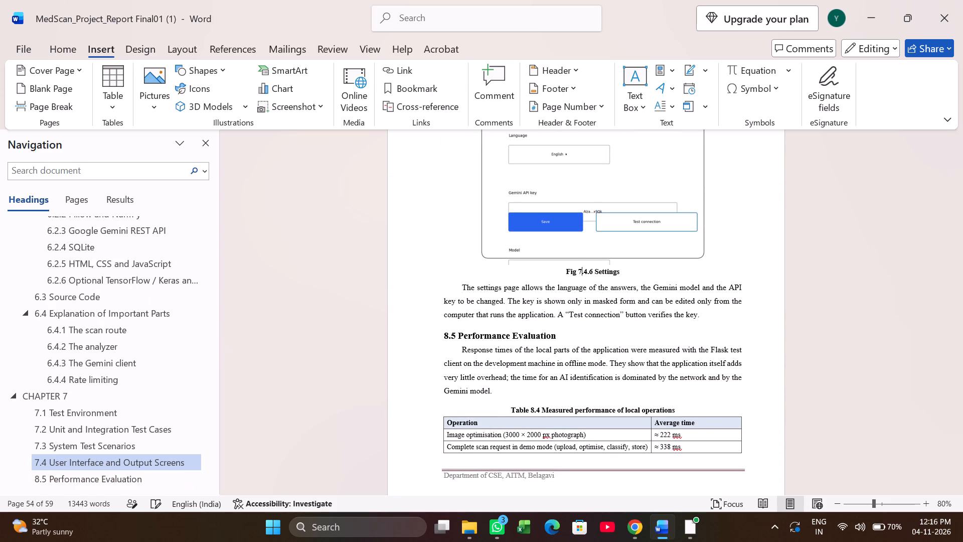
Renumber the Performance Evaluation heading as 7.5 and the caption of its measured performance table as Table 7.4.
scroll(583, 272, "down", 1)
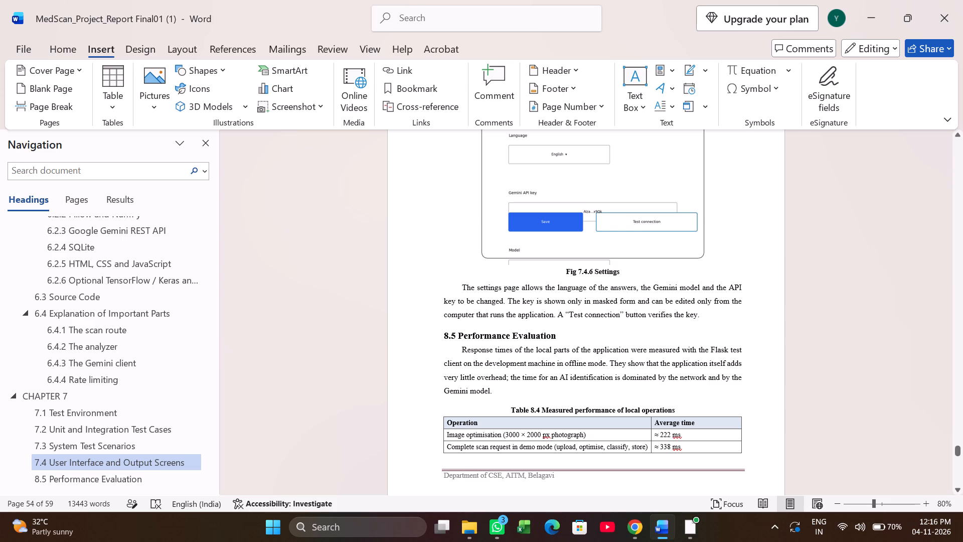
left_click(448, 332)
key("BackSpace")
key("7")
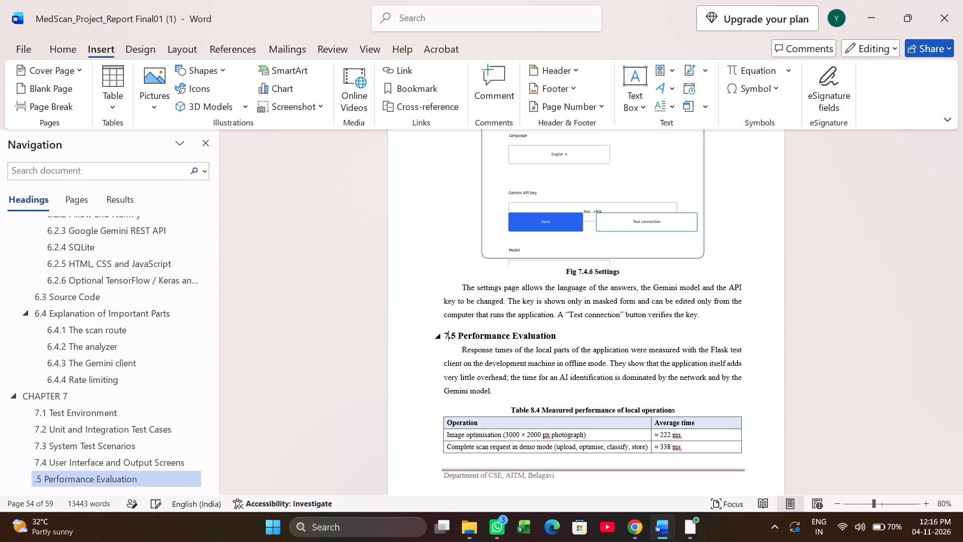
scroll(448, 332, "down", 1)
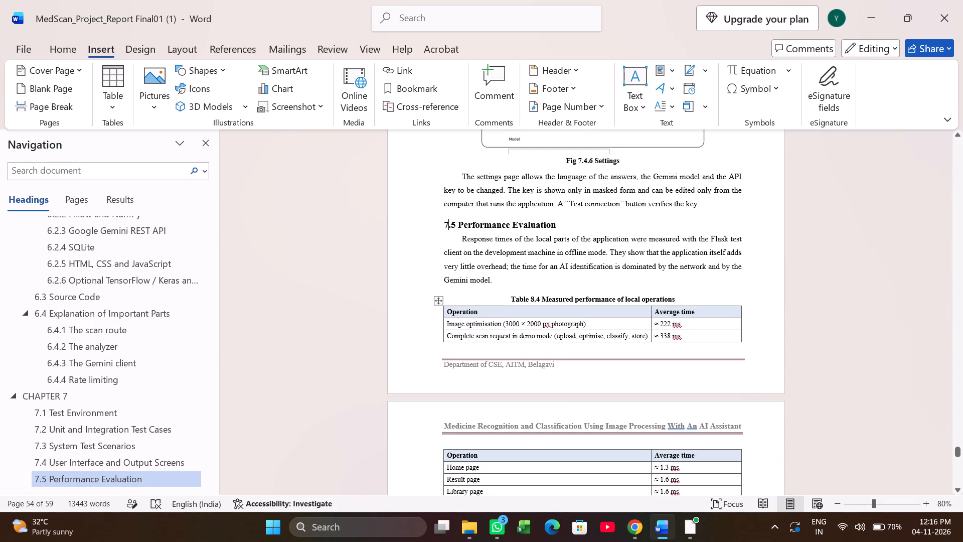
left_click(532, 299)
key("Right")
key("BackSpace")
key("7")
Renumber the Discussion heading as 7.6 and the Limitations heading as 7.7.
scroll(532, 299, "down", 2)
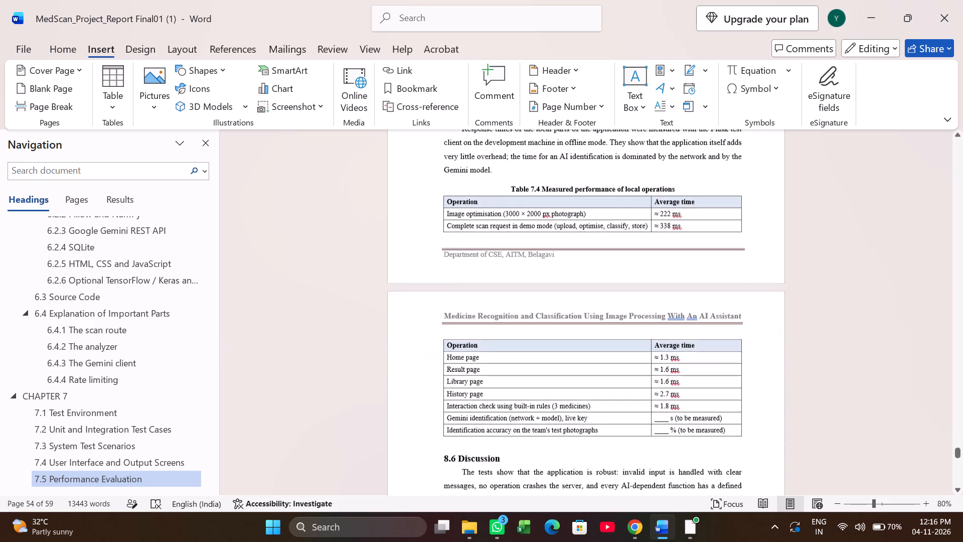
scroll(532, 299, "down", 1)
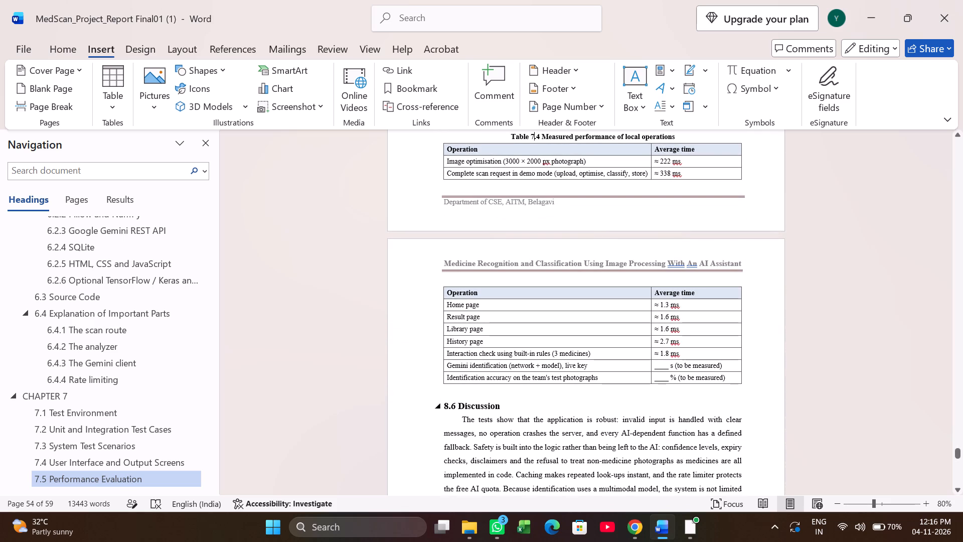
left_click(449, 409)
key("BackSpace")
key("7")
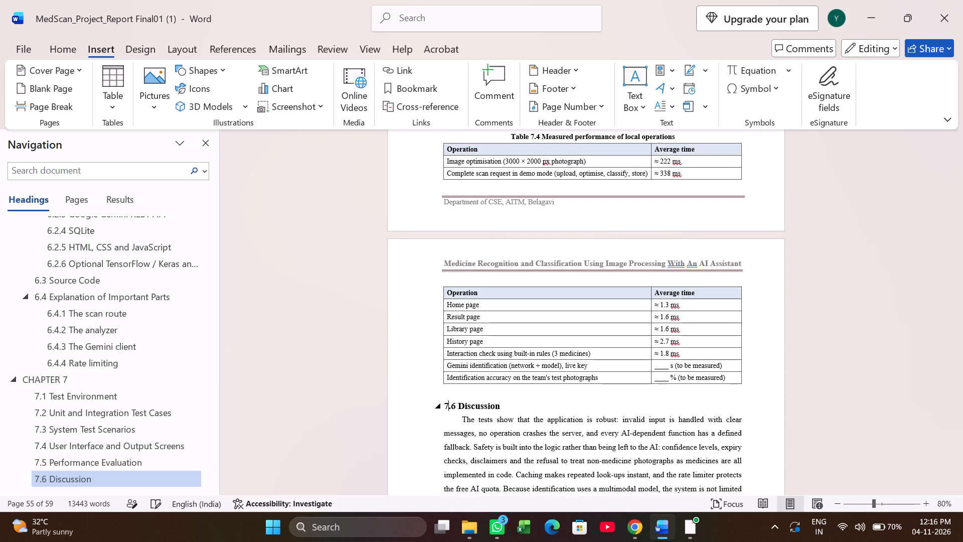
scroll(449, 409, "down", 3)
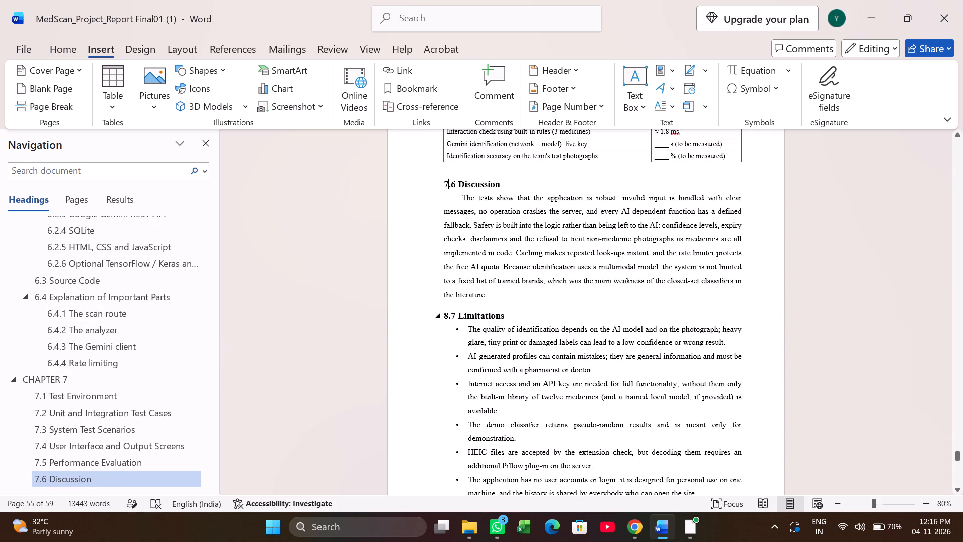
left_click(447, 314)
key("BackSpace")
key("7")
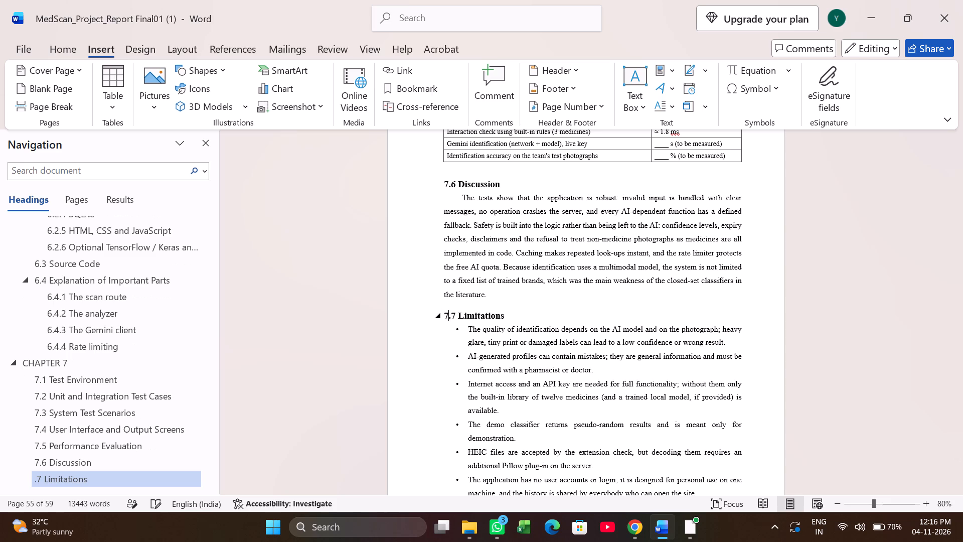
Renumber the Comparison with Existing Approaches heading as 7.8 and the caption of its comparison table as Table 7.5.
scroll(447, 314, "down", 4)
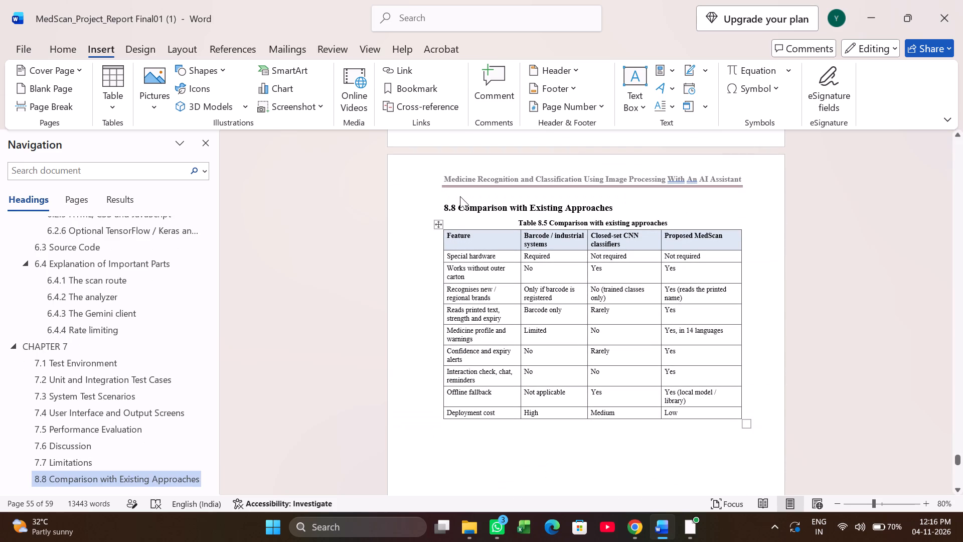
left_click(446, 207)
key("Down")
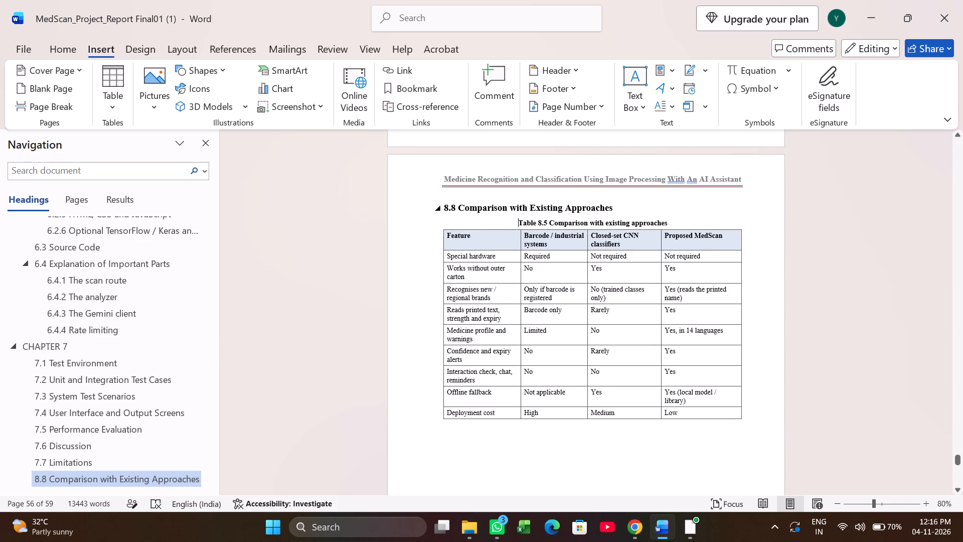
left_click(446, 207)
key("Right")
key("BackSpace")
key("7")
scroll(446, 207, "right", 1)
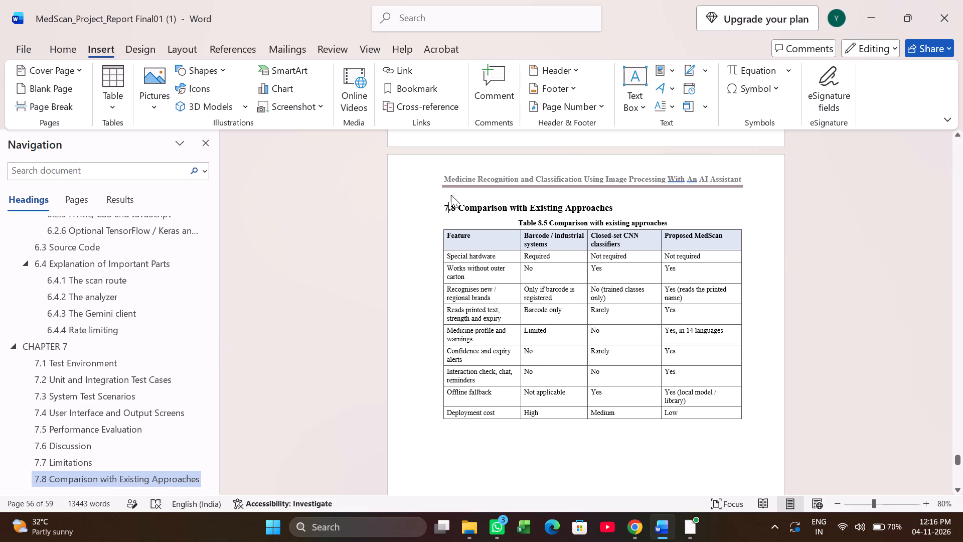
scroll(451, 195, "right", 1)
left_click(542, 220)
key("BackSpace")
key("7")
Delete the 7.8 Comparison with Existing Approaches section, including its heading, Table 7.5 caption and comparison table.
scroll(542, 220, "down", 1)
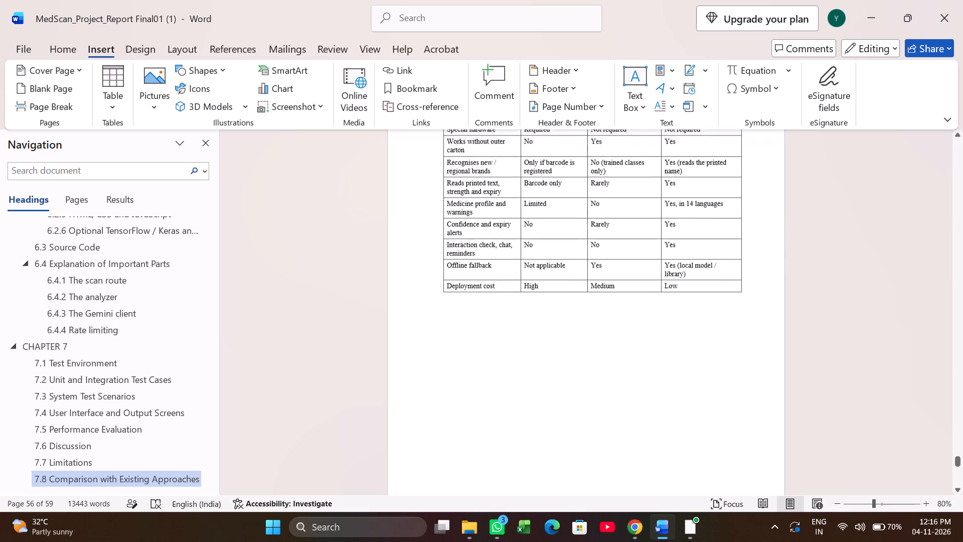
scroll(542, 220, "up", 2)
scroll(544, 223, "down", 2)
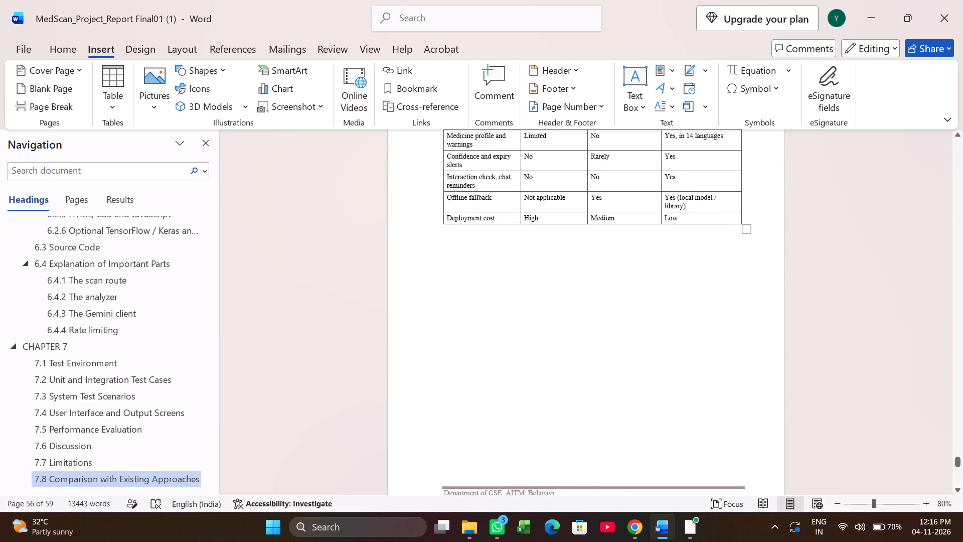
scroll(544, 223, "down", 1)
scroll(544, 223, "up", 5)
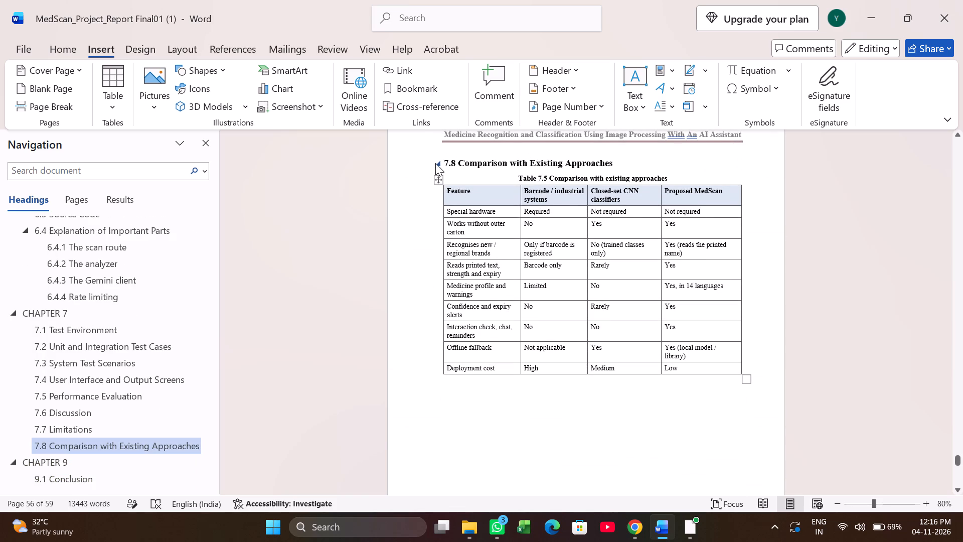
left_click_drag(442, 161, 533, 257)
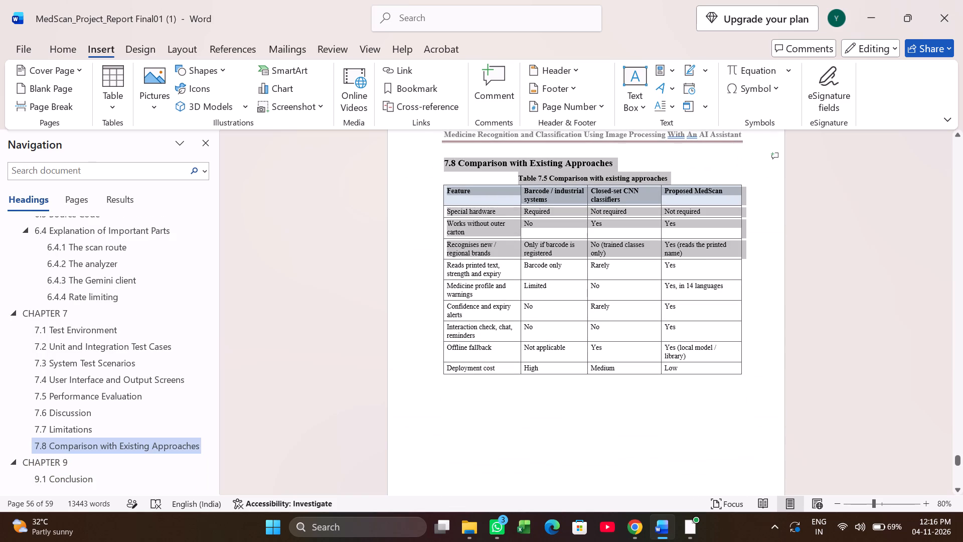
left_click_drag(533, 257, 749, 362)
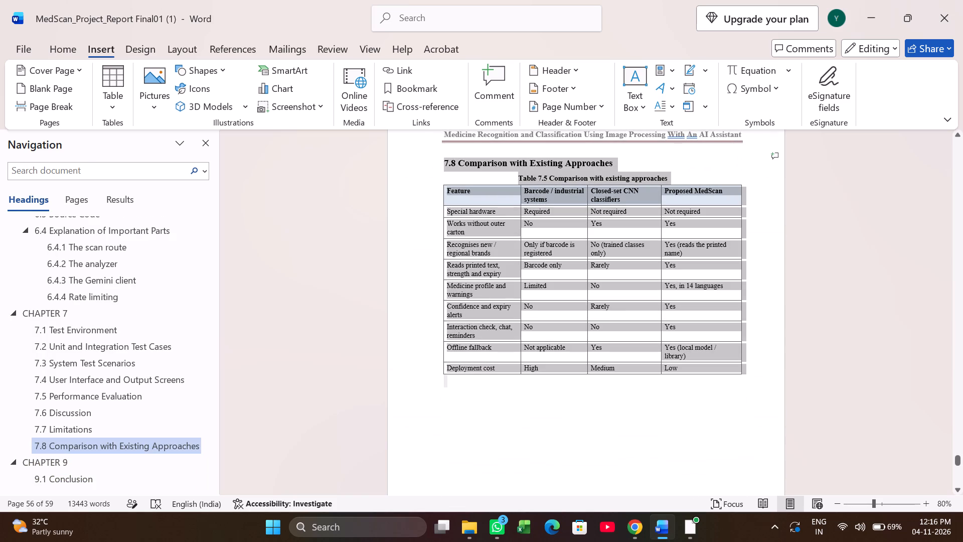
left_click_drag(749, 362, 745, 370)
key("BackSpace")
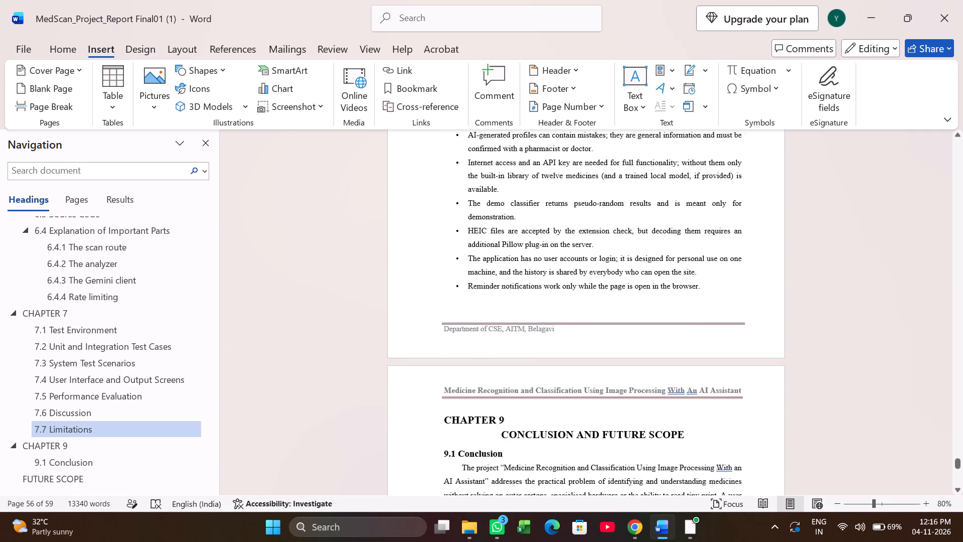
Review the end of Chapter 7 and the Conclusion and Future Scope chapter, including the Future Scope bullet list.
scroll(745, 370, "down", 1)
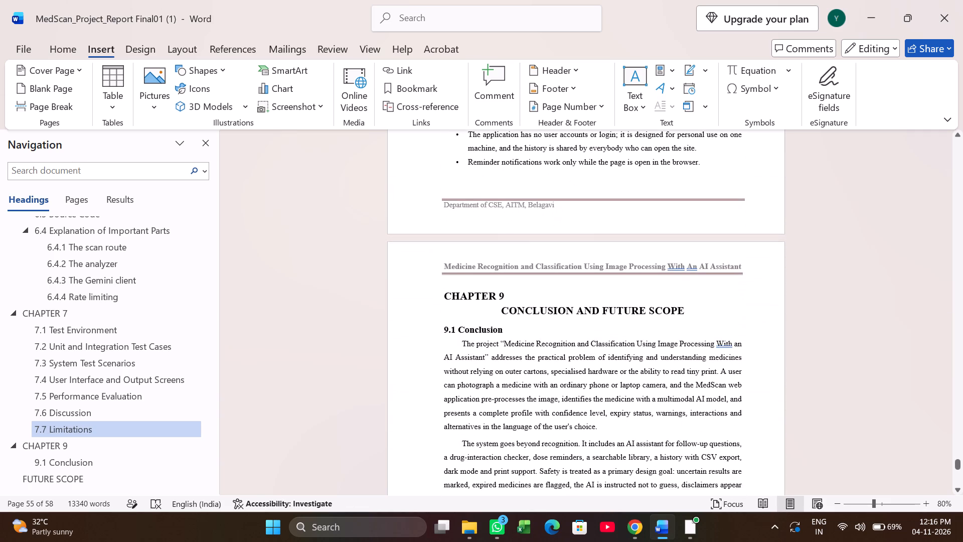
scroll(745, 370, "down", 1)
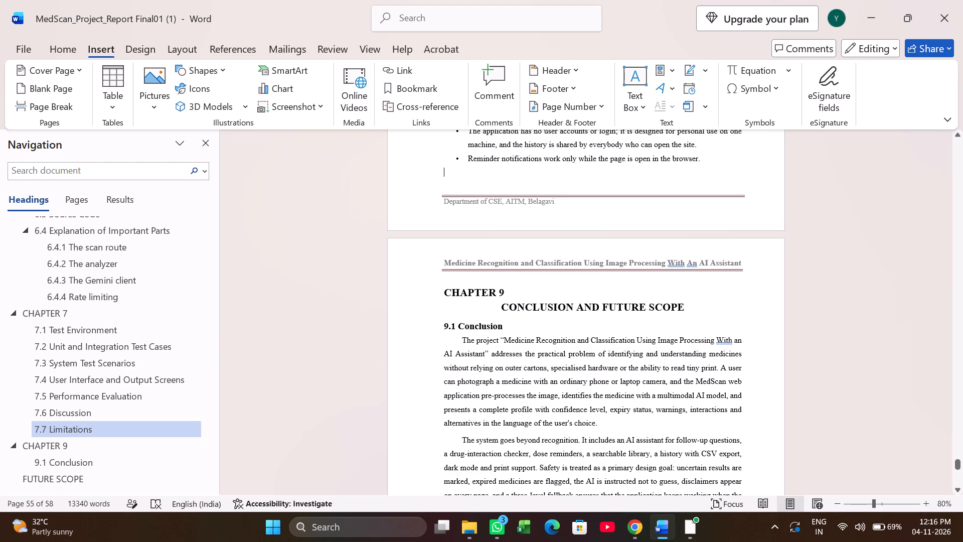
scroll(745, 370, "up", 3)
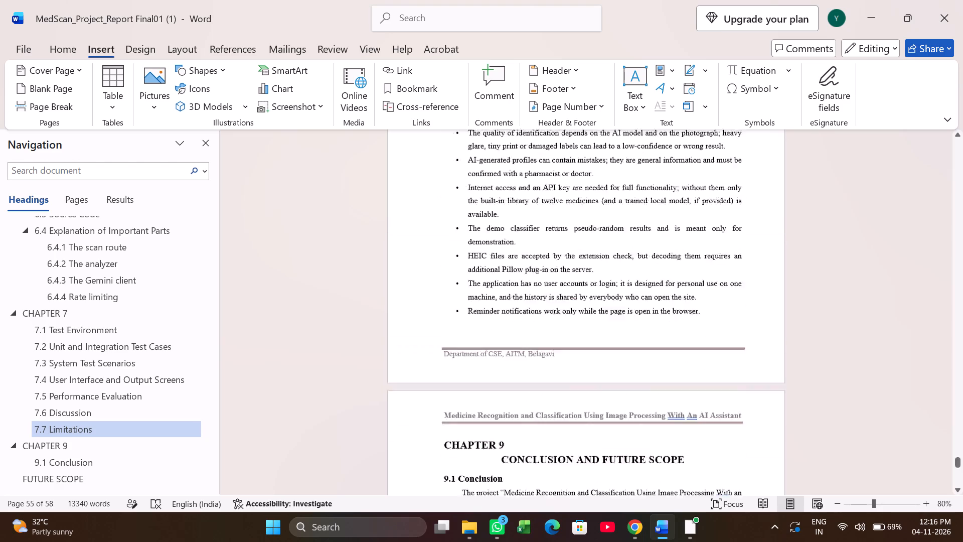
scroll(745, 370, "up", 1)
scroll(745, 370, "down", 1)
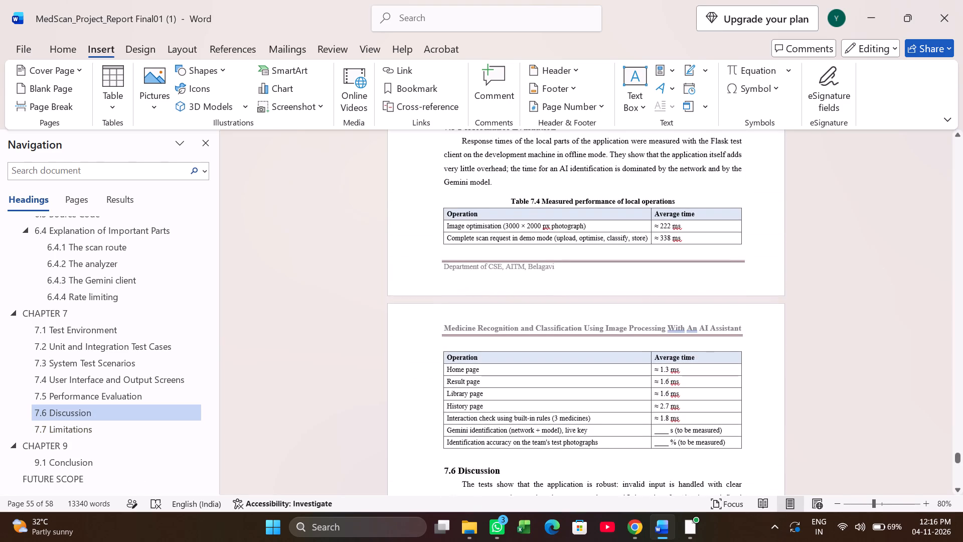
scroll(745, 370, "down", 2)
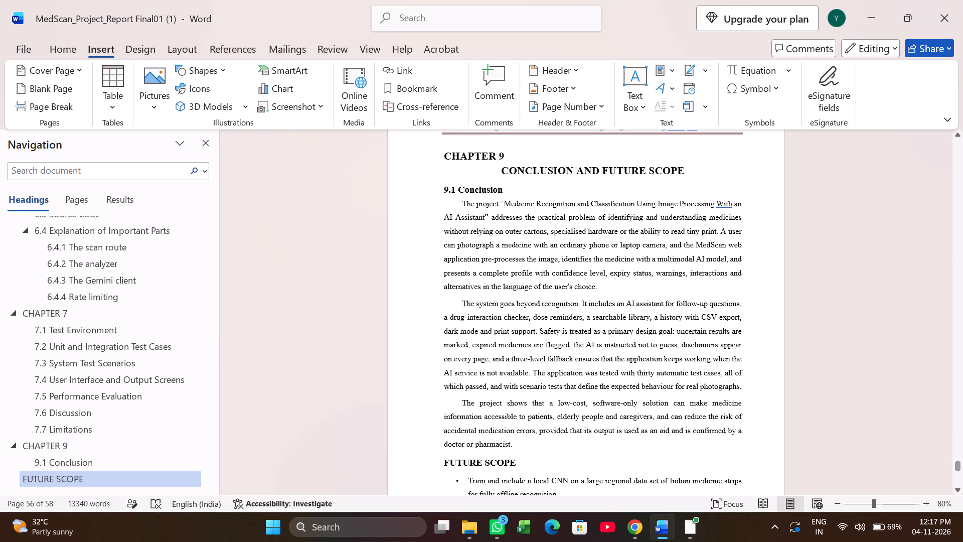
scroll(552, 422, "down", 2)
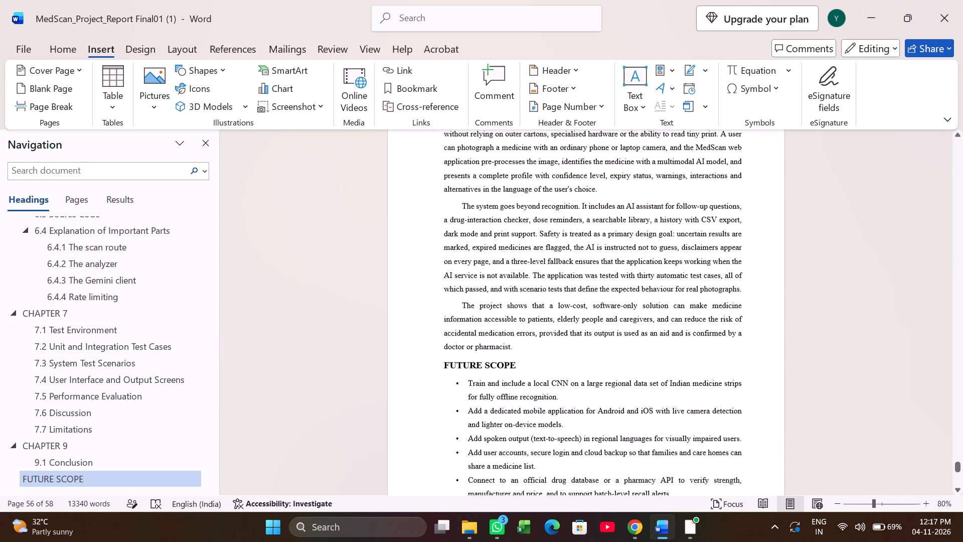
scroll(552, 422, "down", 2)
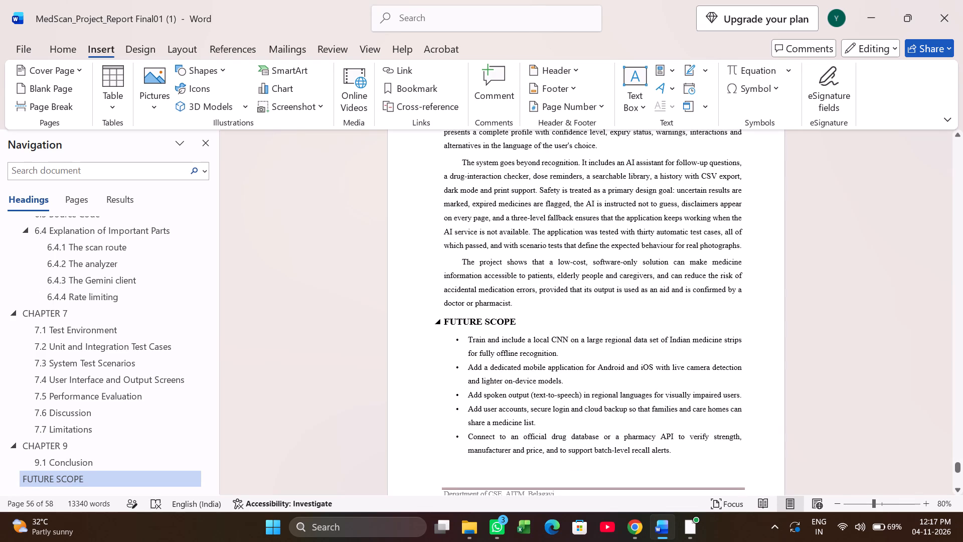
left_click_drag(442, 321, 480, 363)
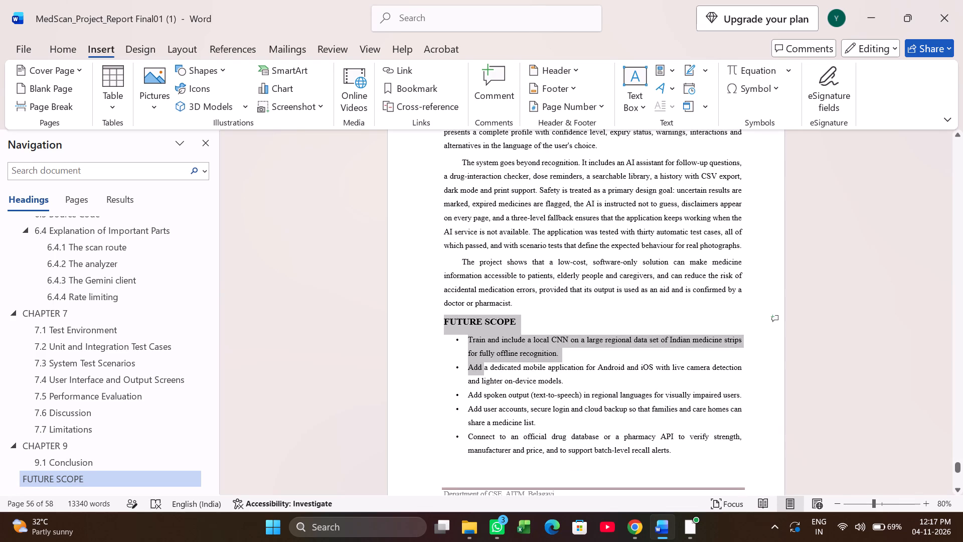
left_click_drag(480, 363, 451, 371)
left_click(451, 371)
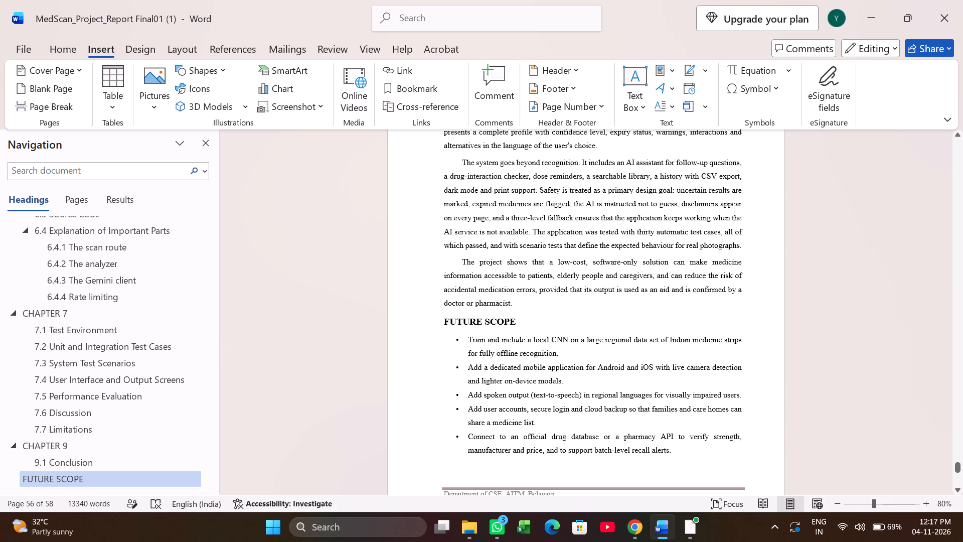
scroll(488, 370, "down", 3)
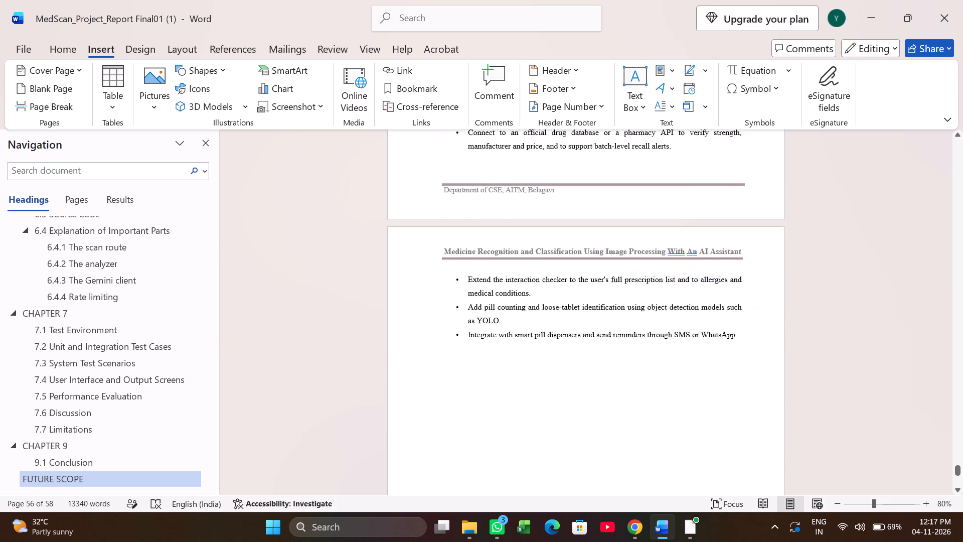
scroll(488, 370, "up", 6)
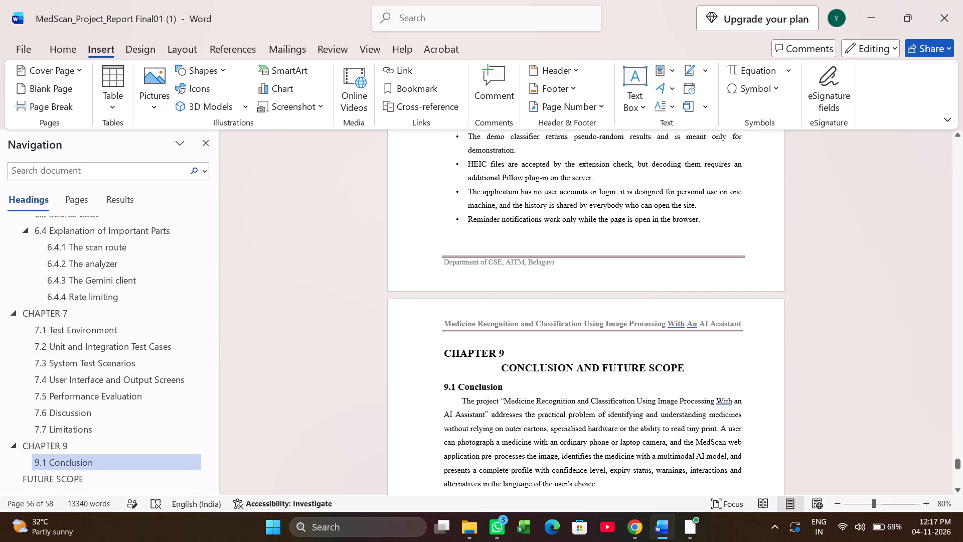
Renumber the Conclusion and Future Scope chapter heading as CHAPTER 8.
left_click(505, 352)
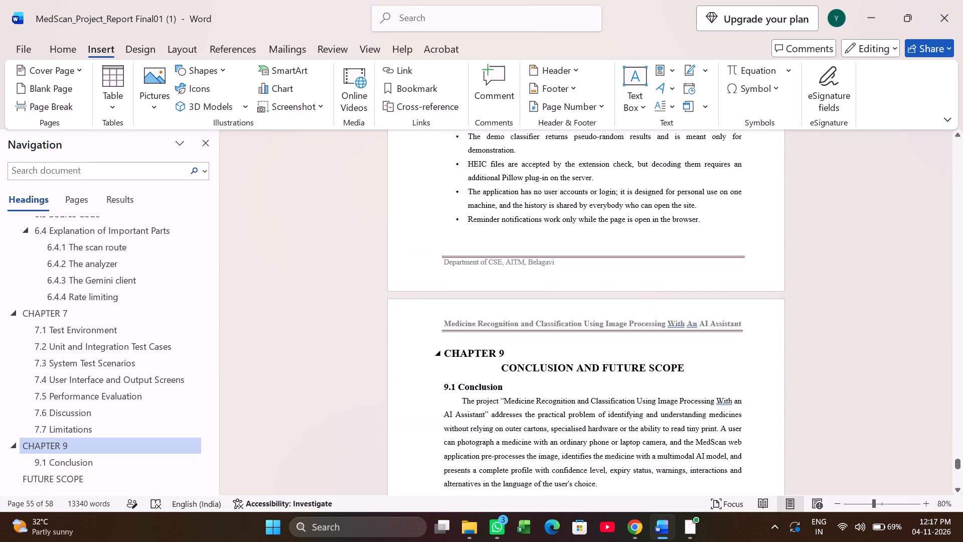
key("BackSpace")
key("8")
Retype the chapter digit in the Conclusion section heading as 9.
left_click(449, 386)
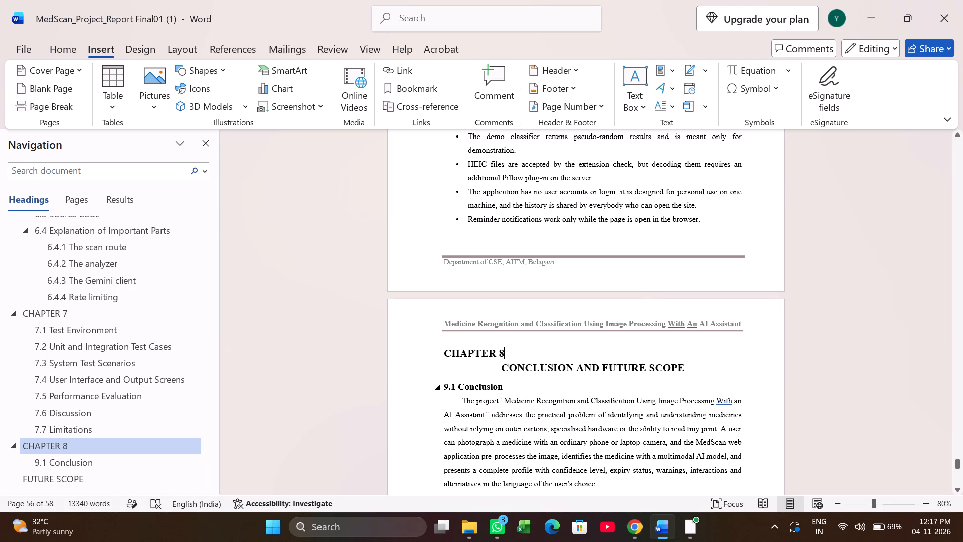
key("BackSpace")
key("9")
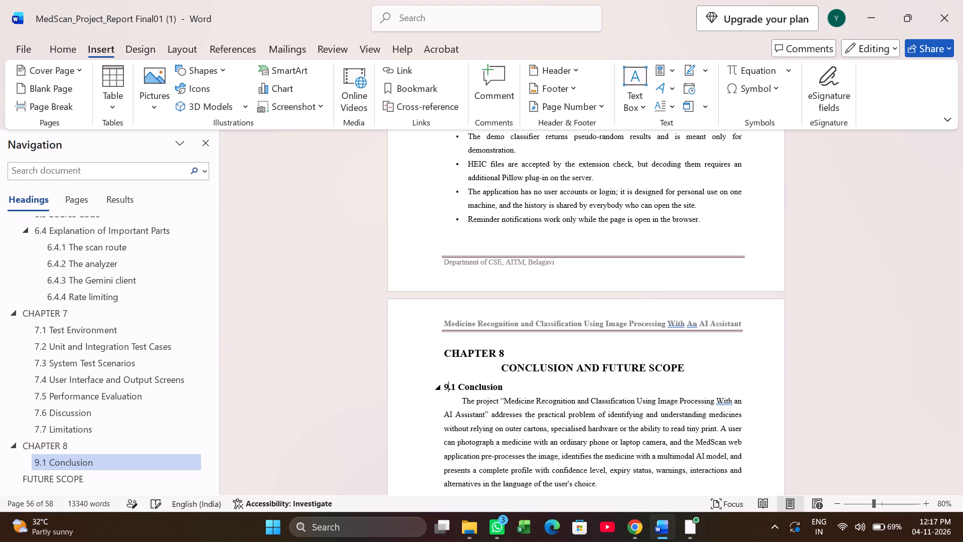
Read through the conclusion text and the Future Scope bullets up to the References page.
scroll(449, 386, "down", 4)
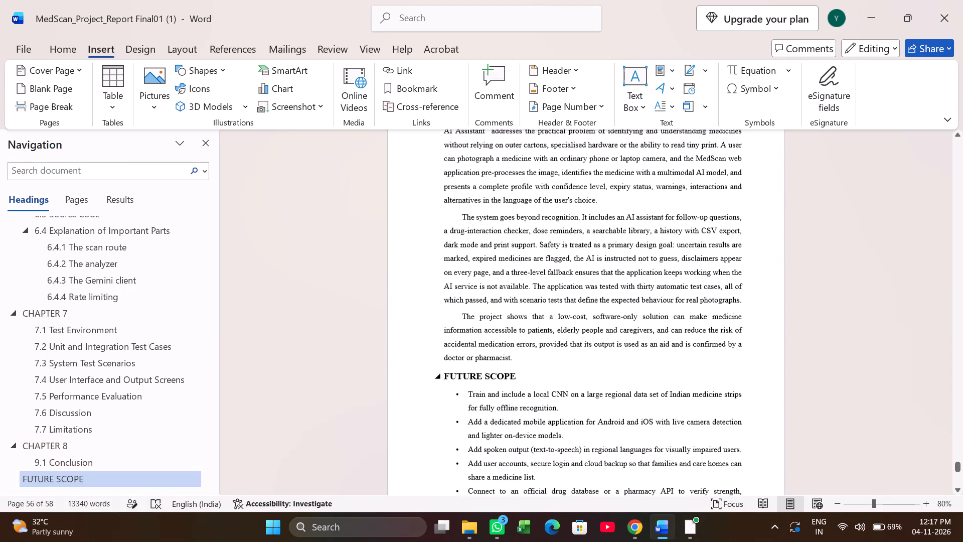
scroll(484, 434, "down", 2)
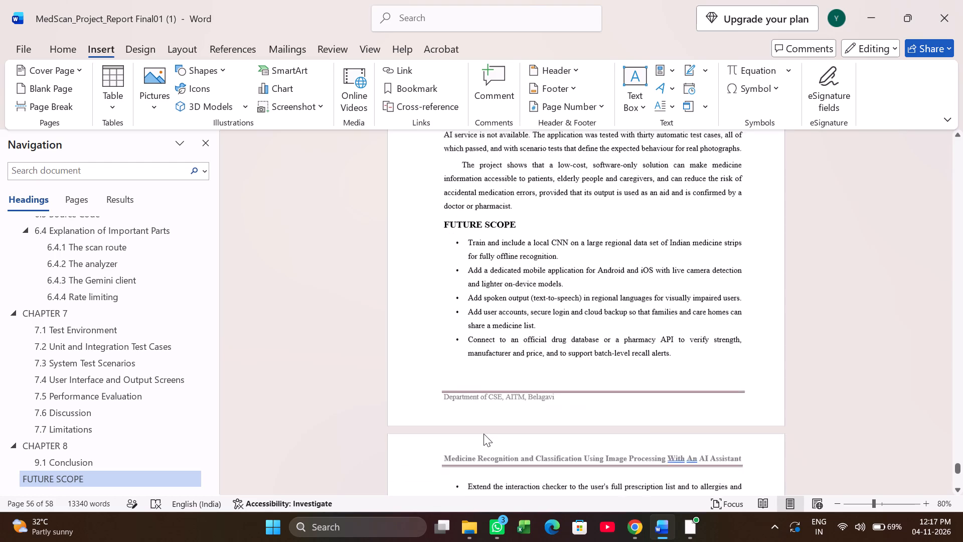
scroll(484, 434, "down", 3)
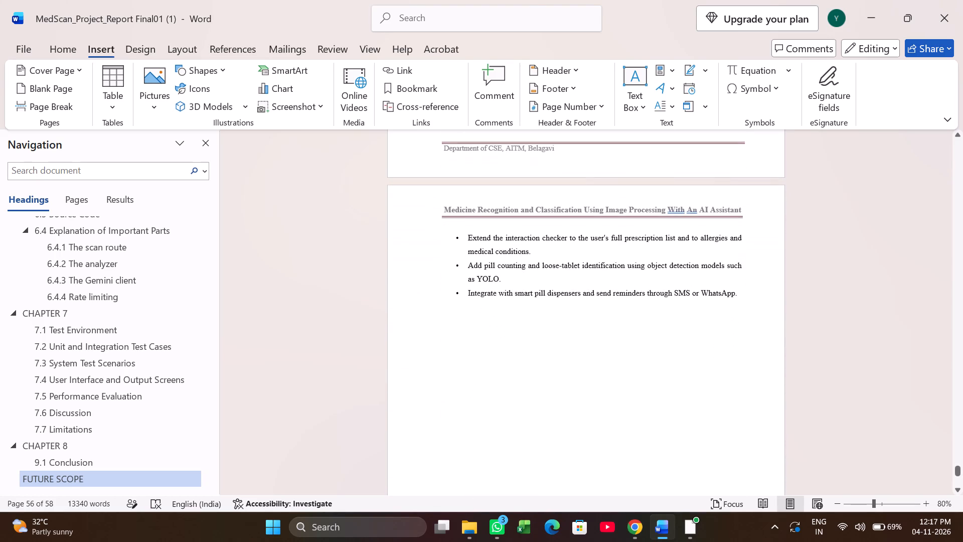
scroll(484, 434, "down", 6)
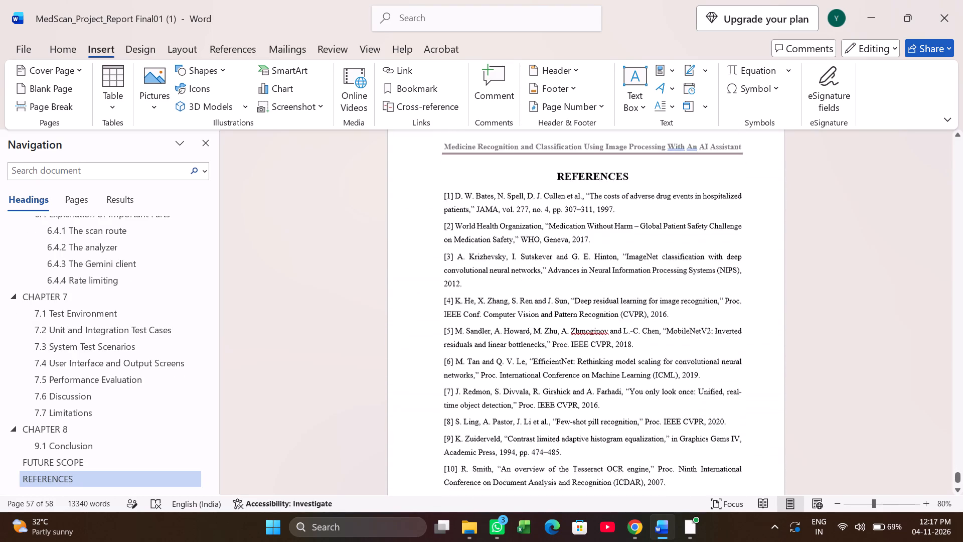
Ignore the spelling flag on the author surname in reference [5].
scroll(484, 434, "down", 1)
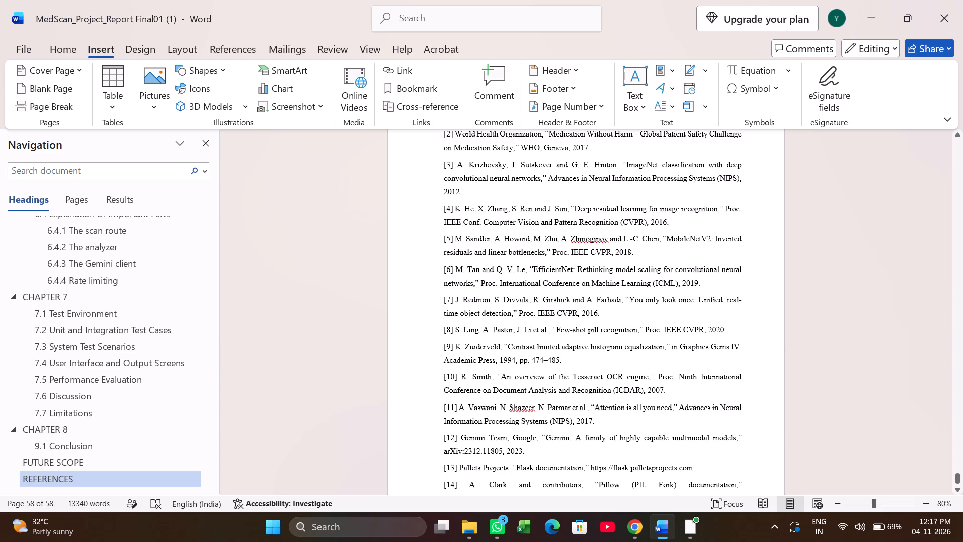
right_click(585, 242)
left_click(487, 262)
Check the remaining entries of the reference list down to the end of the document.
scroll(542, 284, "down", 2)
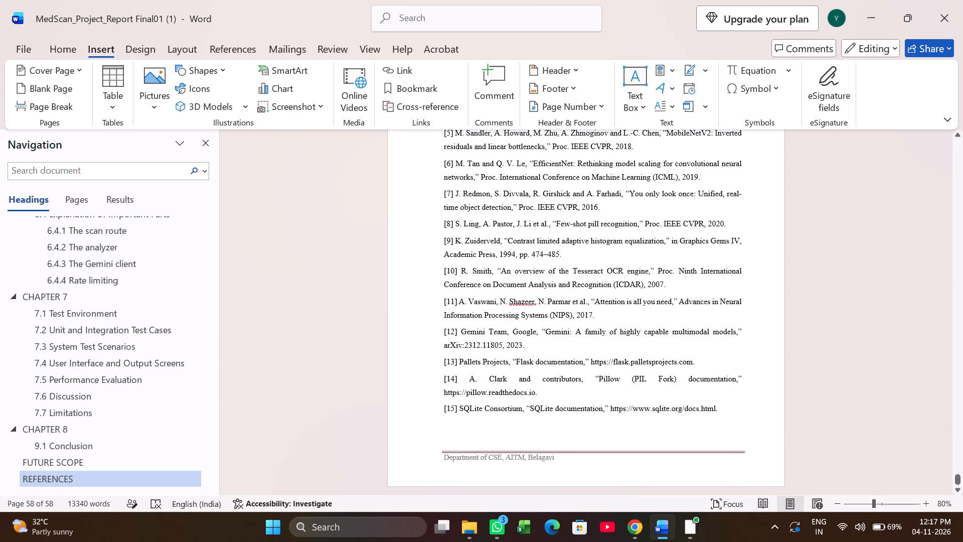
scroll(542, 284, "up", 1)
scroll(542, 284, "down", 5)
Return from the References page to the List of Figures and List of Tables at the start of the report.
scroll(542, 284, "up", 8)
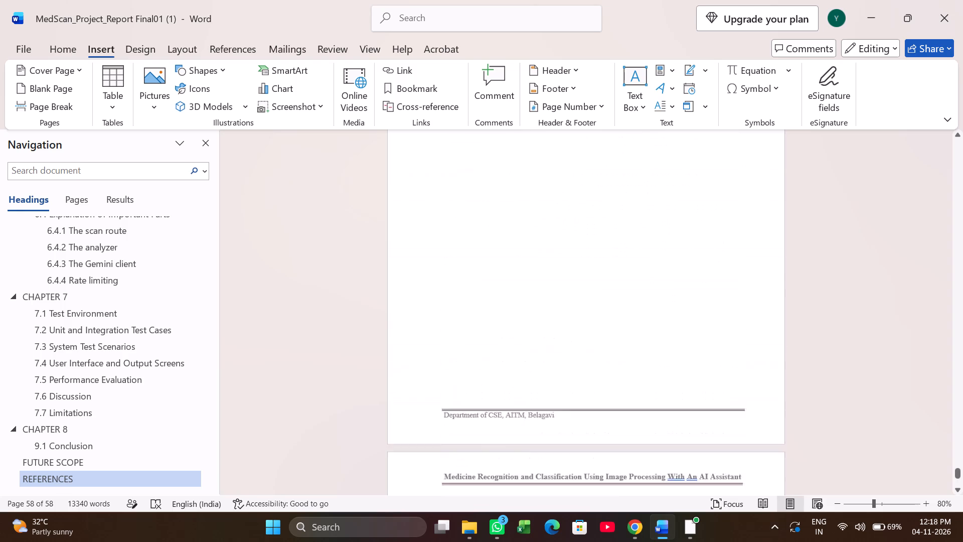
scroll(542, 284, "up", 11)
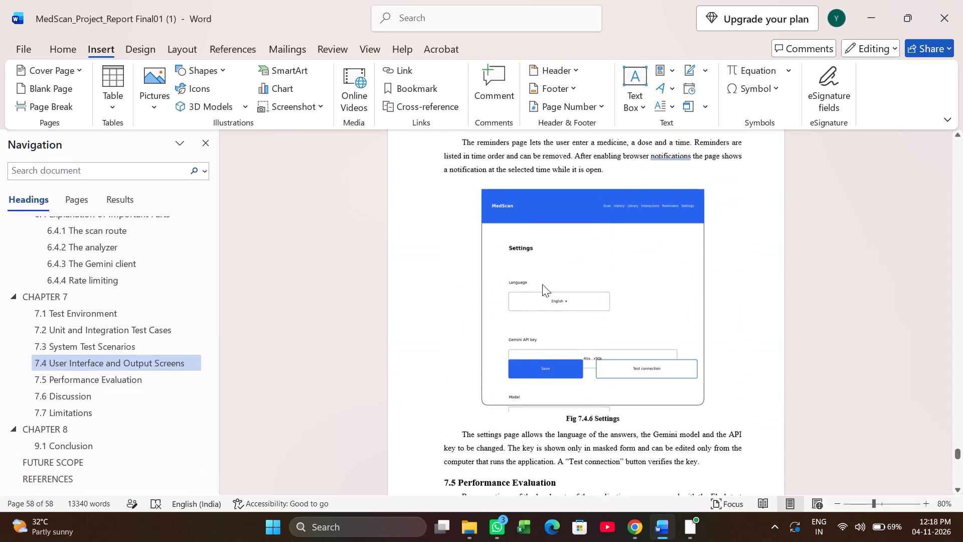
scroll(542, 284, "up", 6)
scroll(542, 284, "up", 20)
scroll(542, 284, "up", 20)
scroll(542, 284, "up", 1)
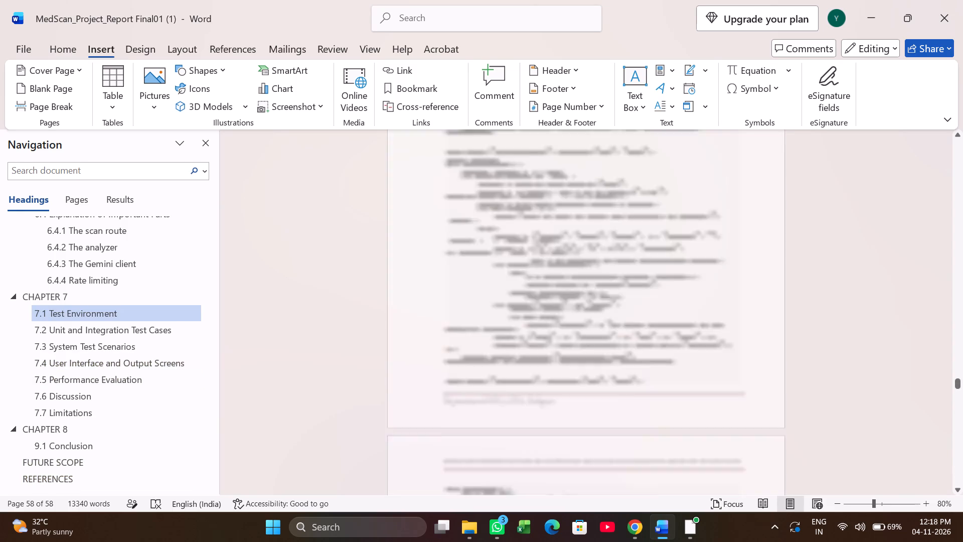
scroll(542, 284, "up", 8)
scroll(542, 284, "up", 20)
scroll(542, 284, "up", 20)
scroll(542, 284, "up", 20)
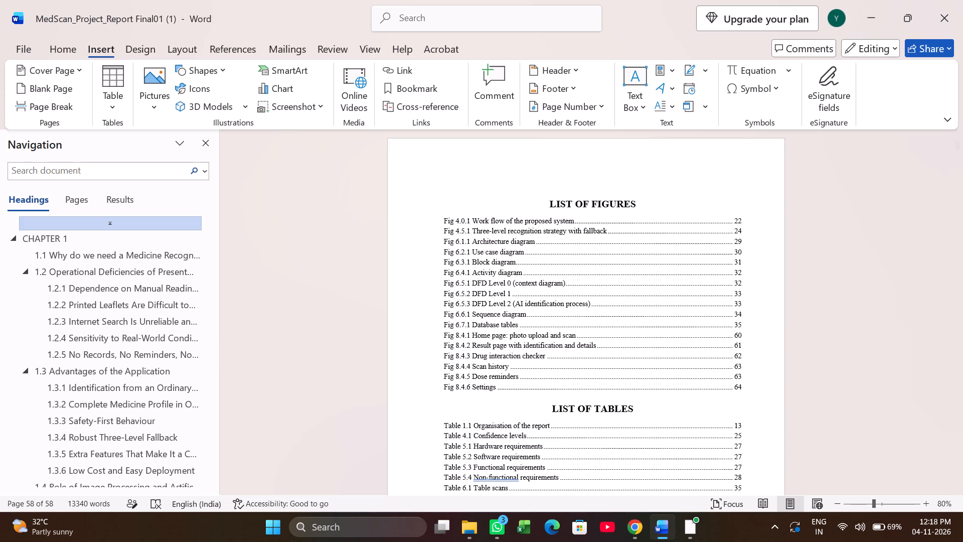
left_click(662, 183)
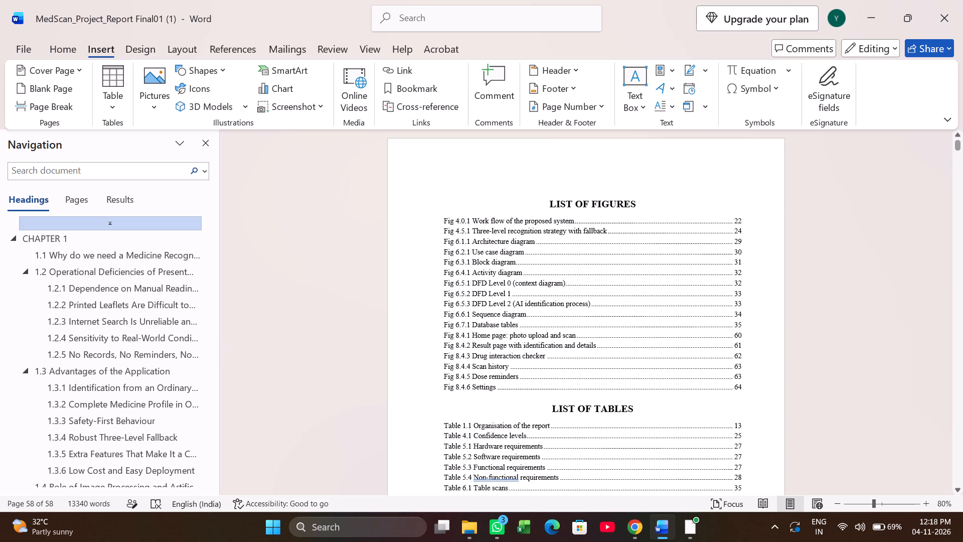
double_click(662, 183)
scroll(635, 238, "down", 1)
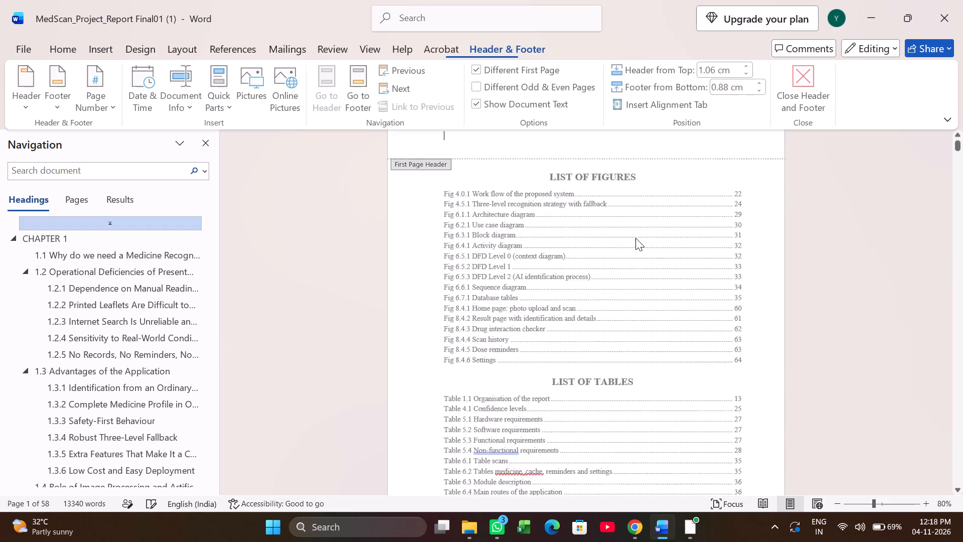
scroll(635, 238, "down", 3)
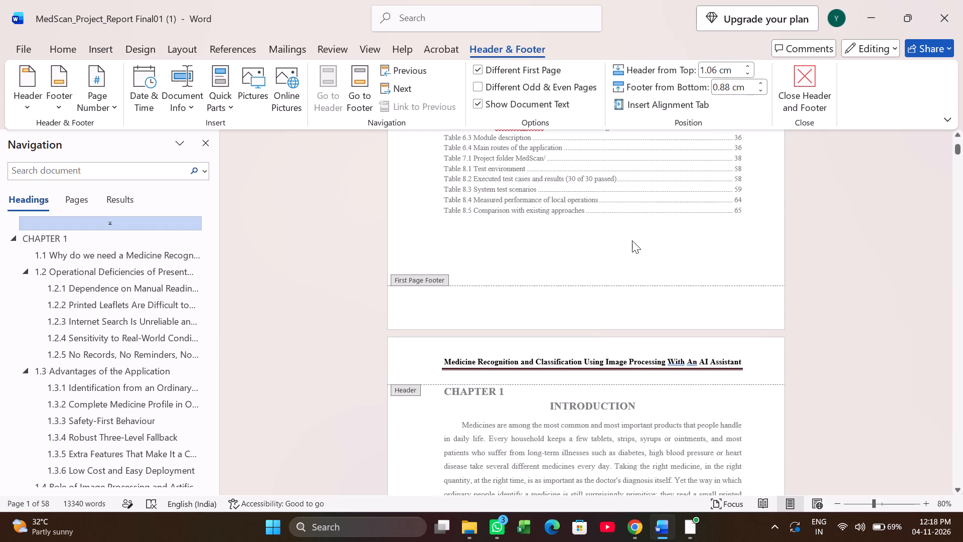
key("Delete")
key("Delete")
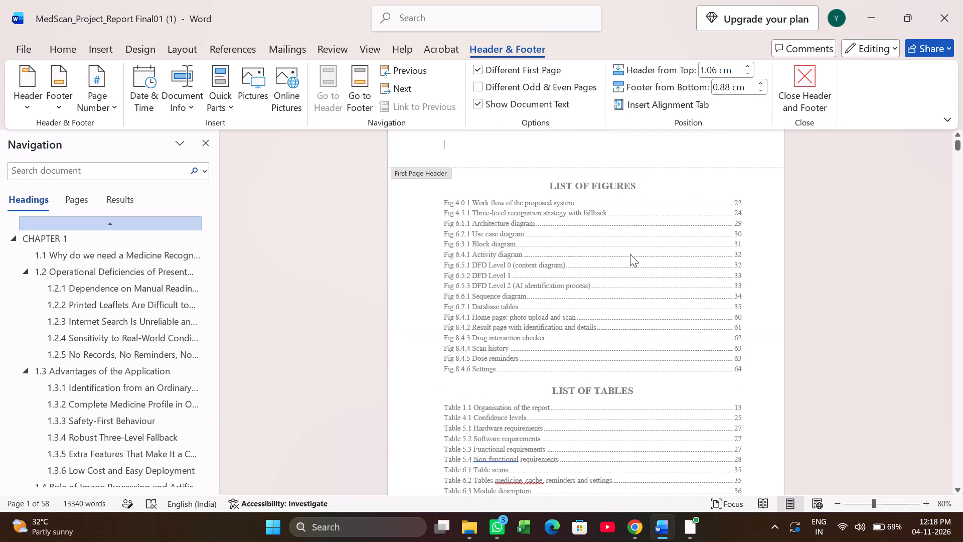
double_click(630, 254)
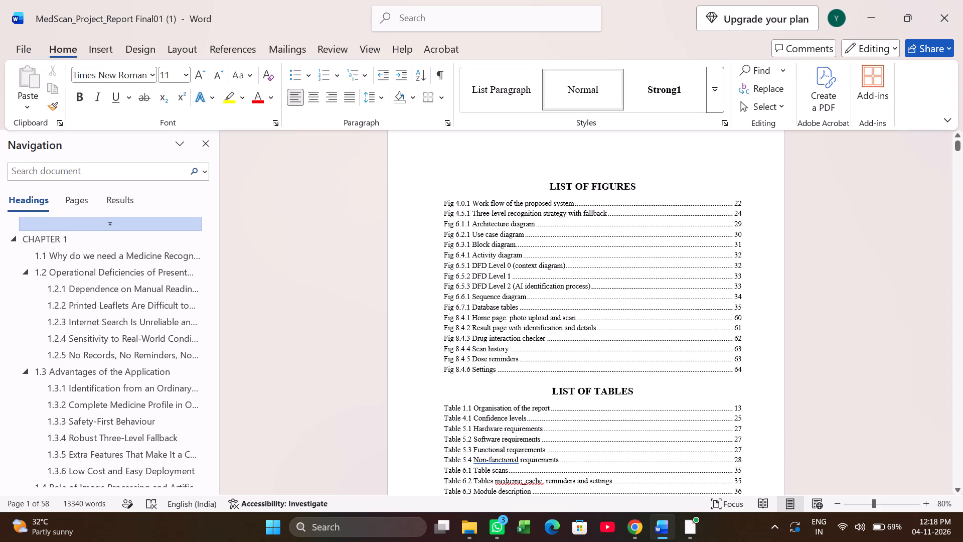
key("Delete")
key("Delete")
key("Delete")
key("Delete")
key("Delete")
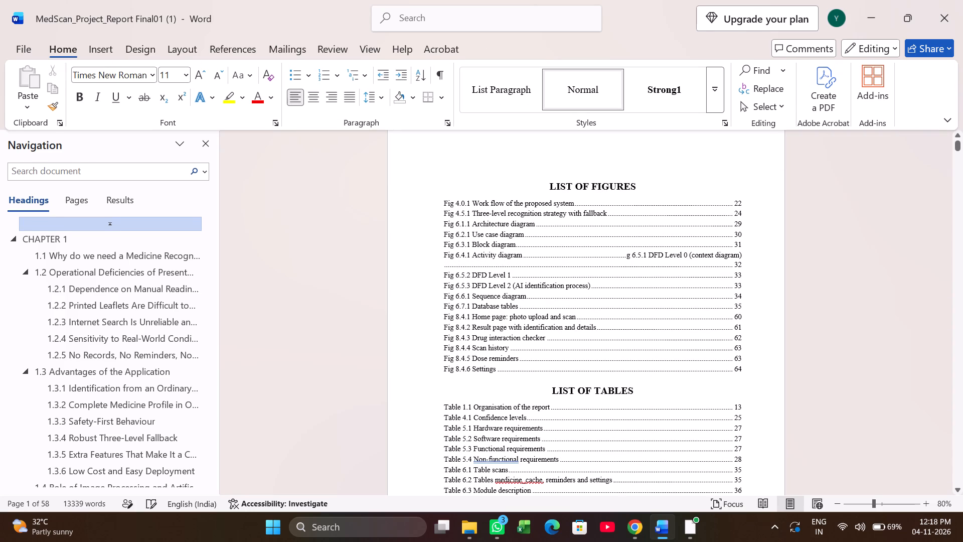
Delete the whole List of Figures and List of Tables, including both headings, from the first page.
scroll(736, 427, "down", 2)
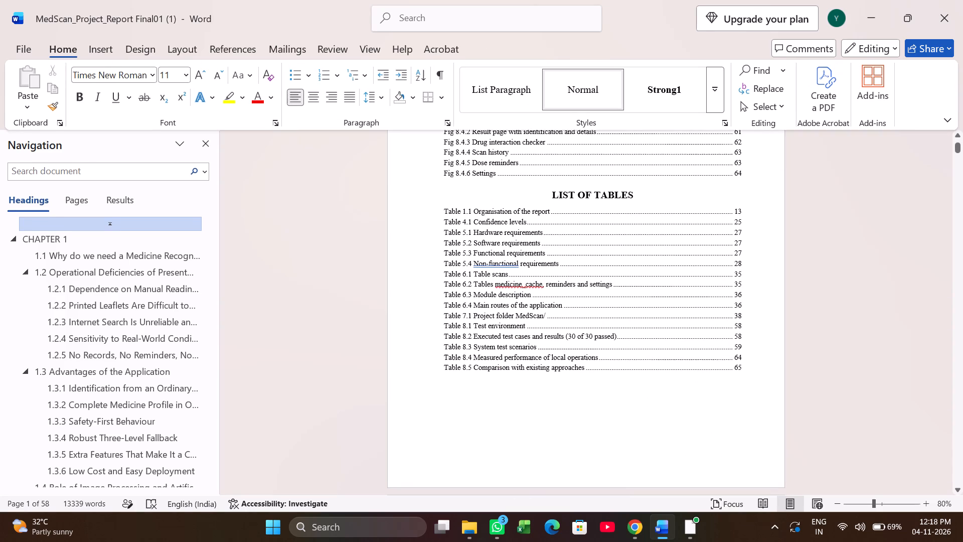
left_click_drag(738, 371, 429, 126)
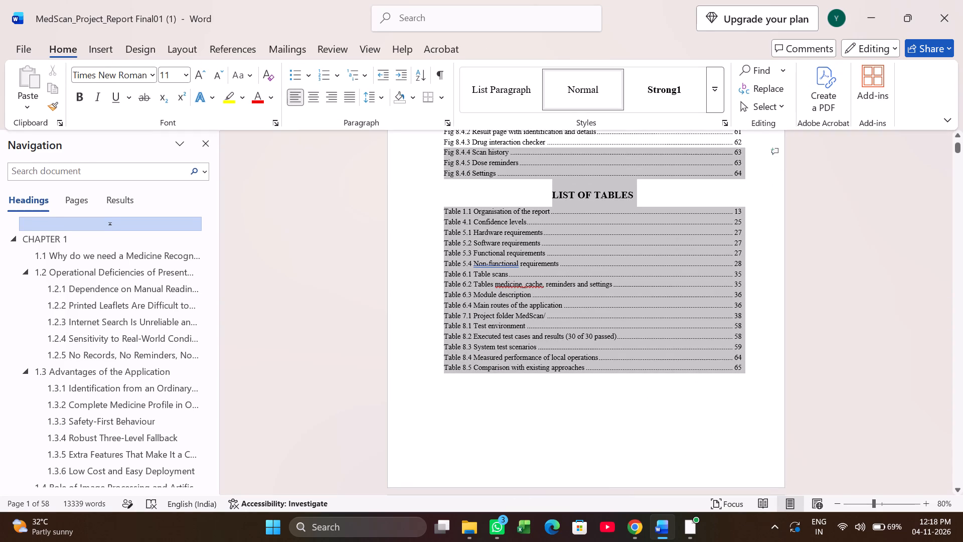
left_click_drag(429, 126, 439, 207)
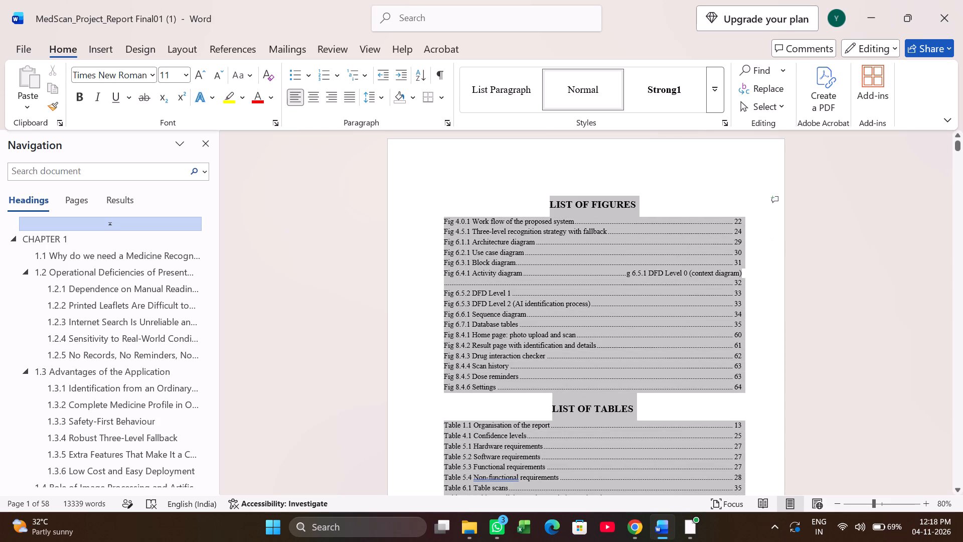
left_click_drag(439, 207, 440, 209)
key("Delete")
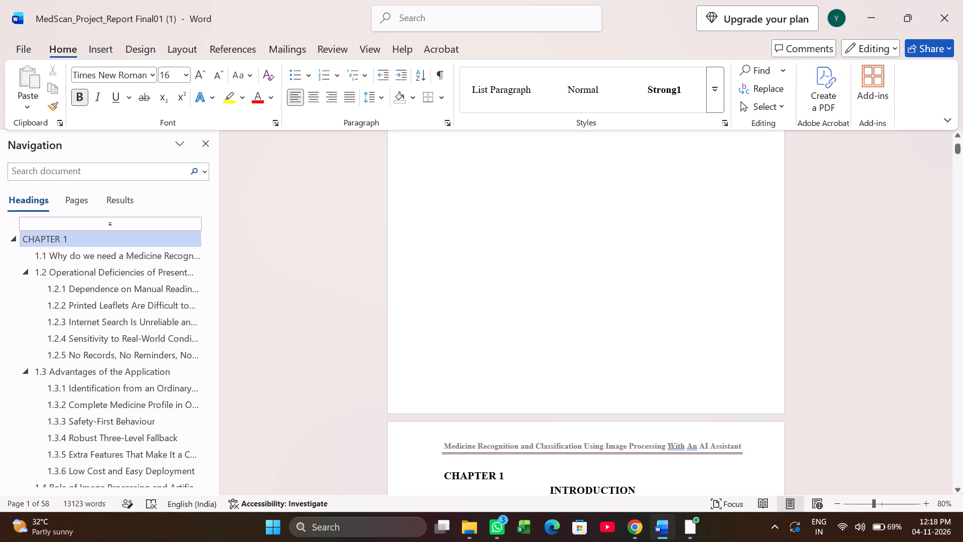
Remove the blank page before Chapter 1 so the report begins with the Introduction.
scroll(440, 209, "up", 4)
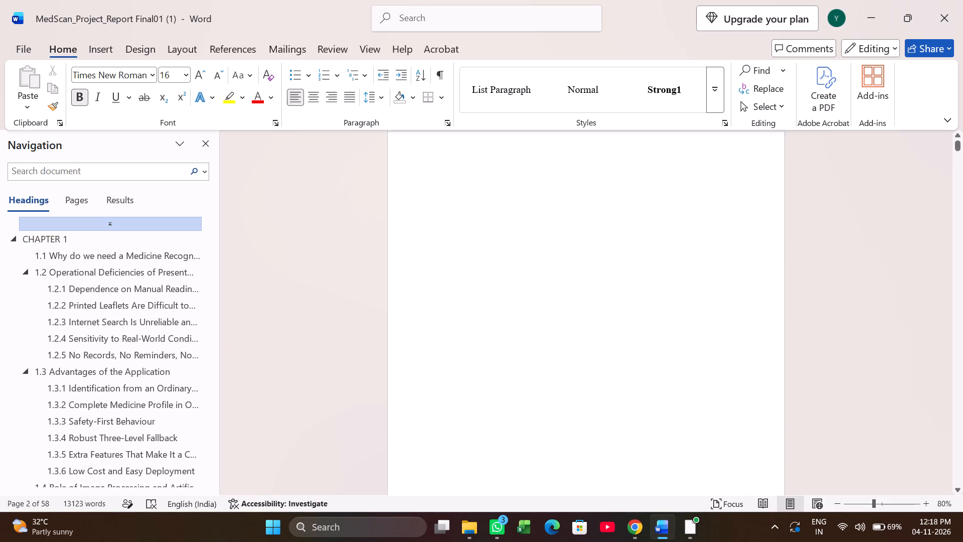
left_click(512, 228)
key("Delete")
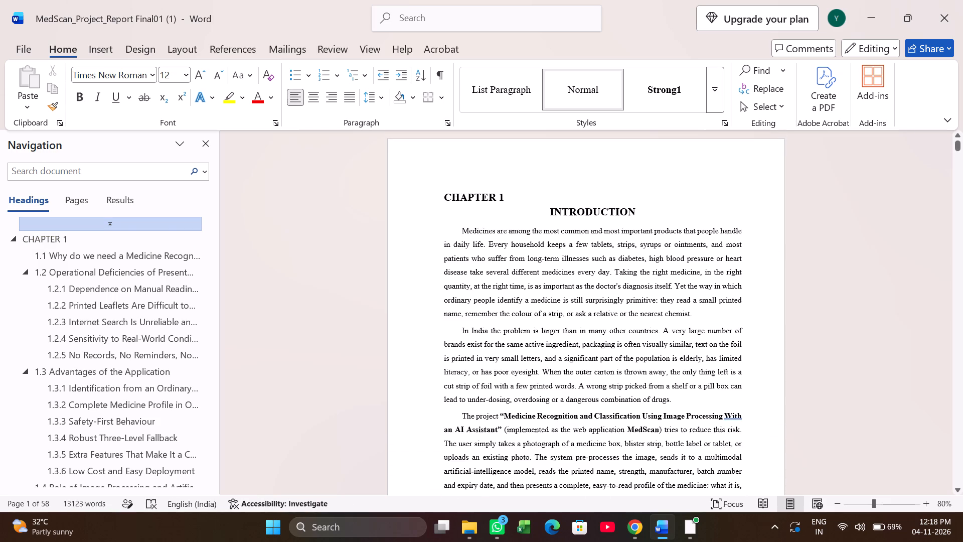
scroll(574, 198, "up", 1)
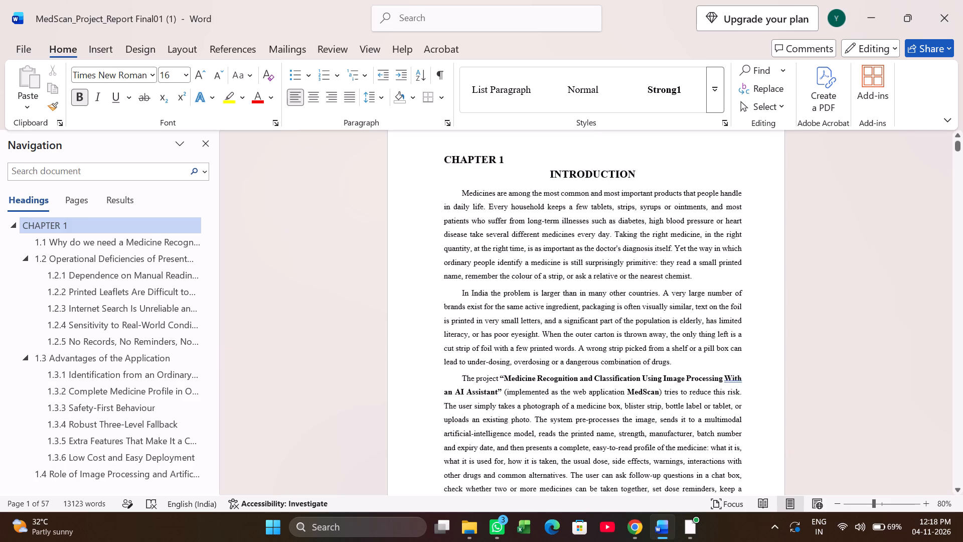
scroll(574, 198, "up", 1)
Copy the running header title together with its rule line from page 2, keeping the page setup as is.
scroll(574, 198, "down", 3)
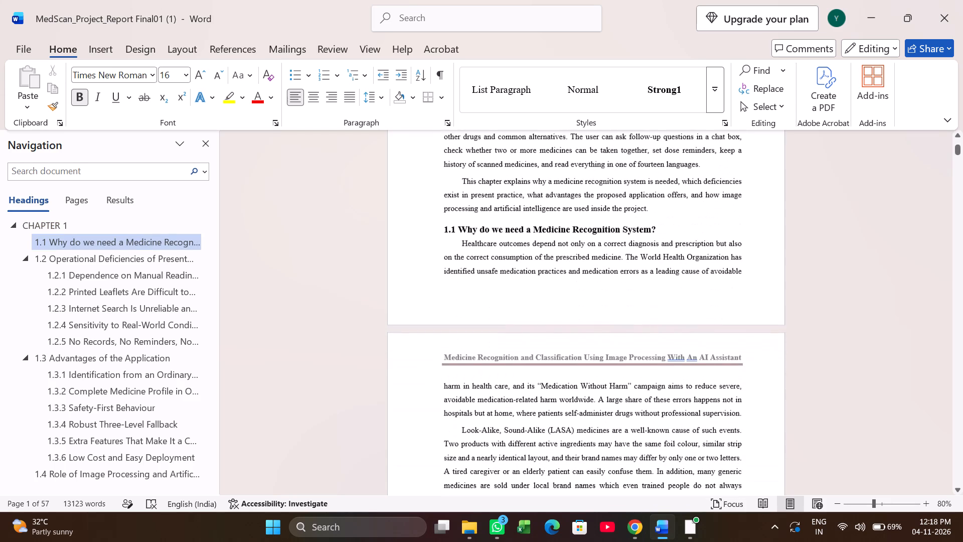
double_click(534, 351)
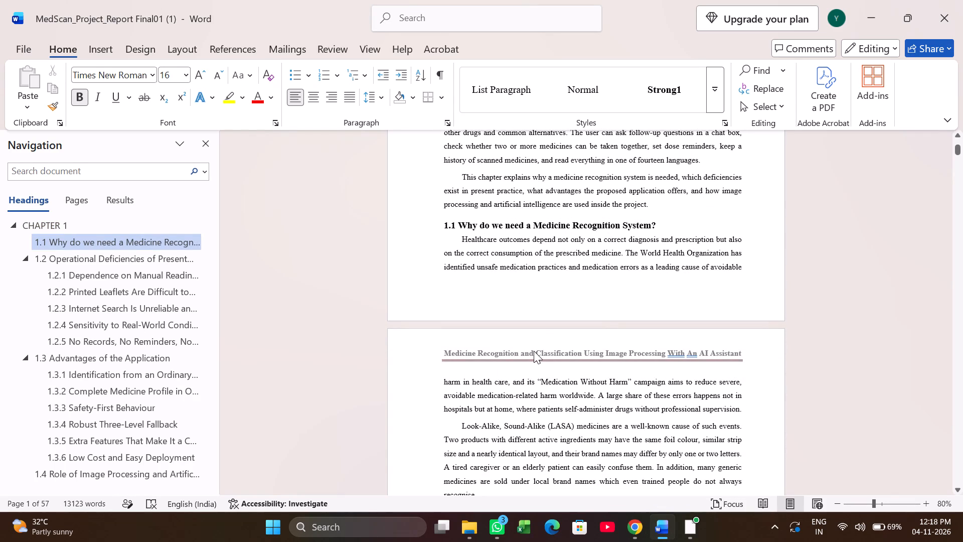
triple_click(534, 351)
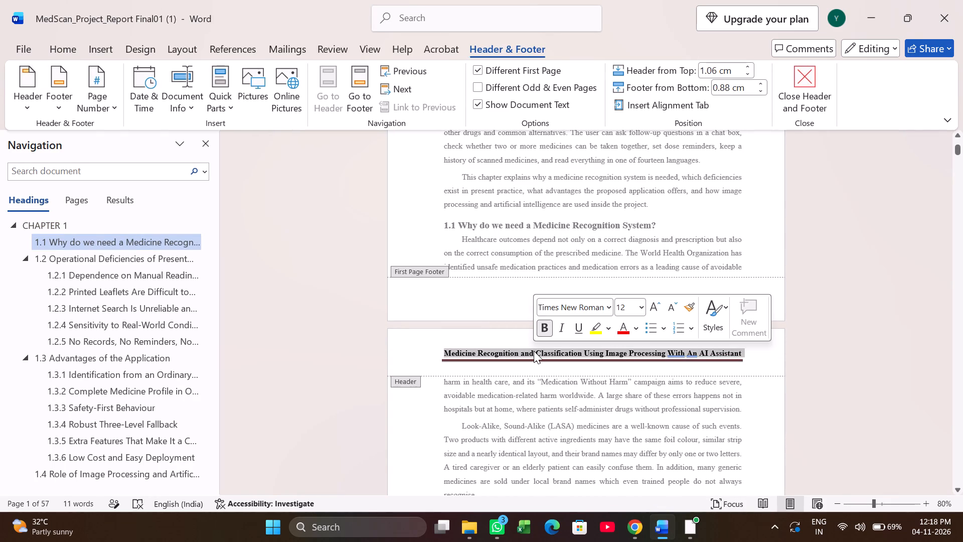
triple_click(534, 351)
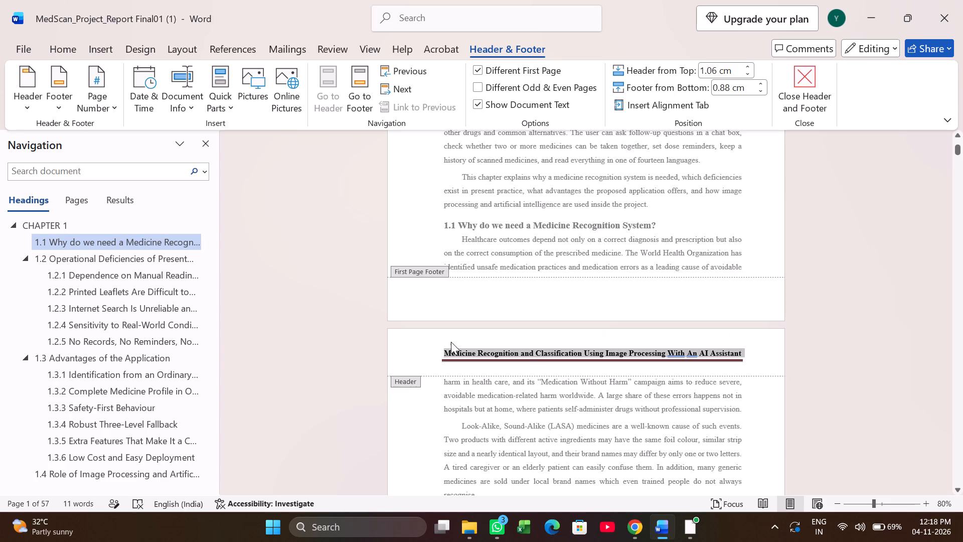
double_click(441, 348)
left_click_drag(441, 348, 460, 363)
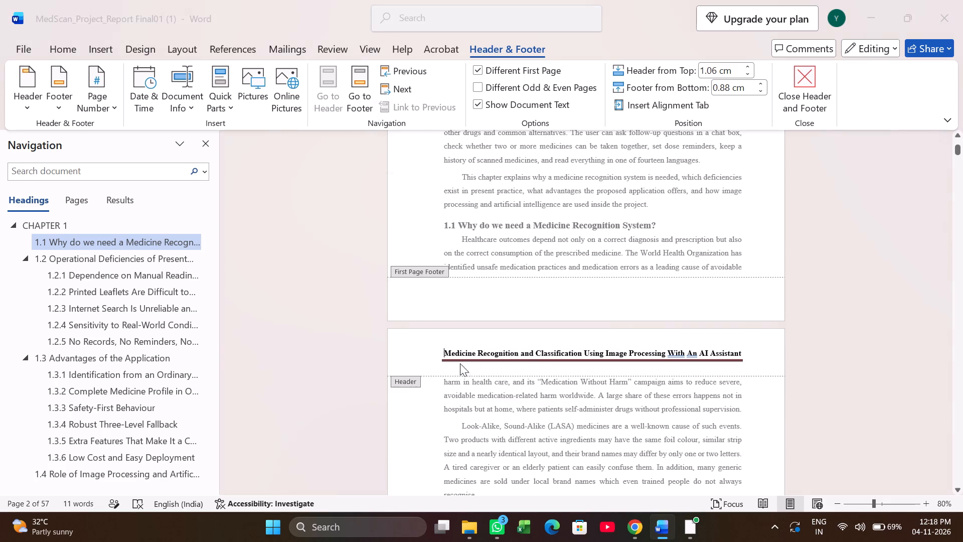
left_click_drag(460, 363, 576, 394)
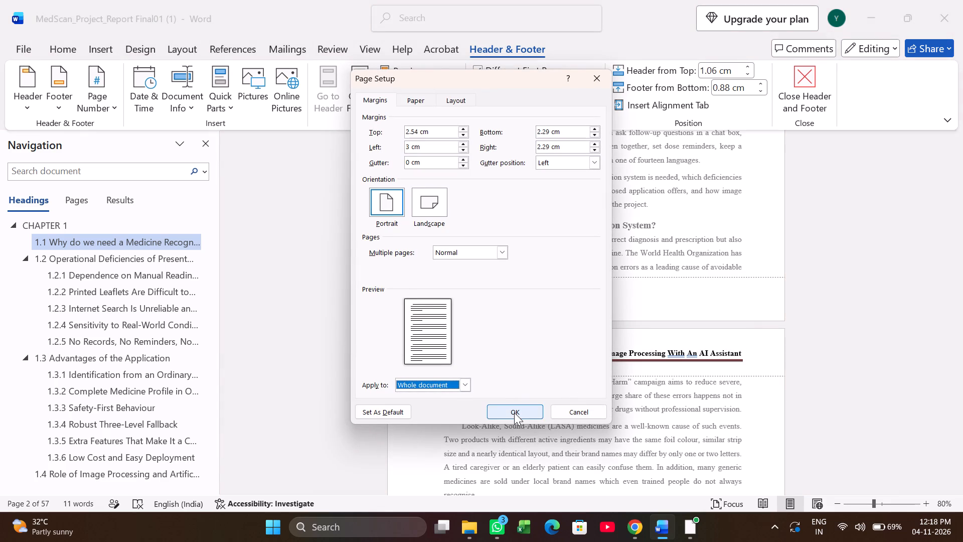
left_click(512, 419)
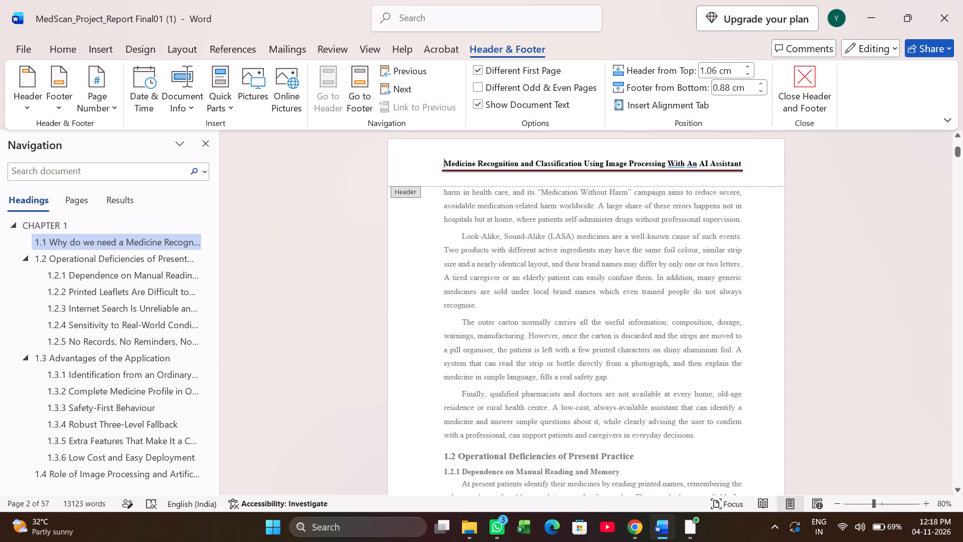
left_click_drag(441, 164, 516, 179)
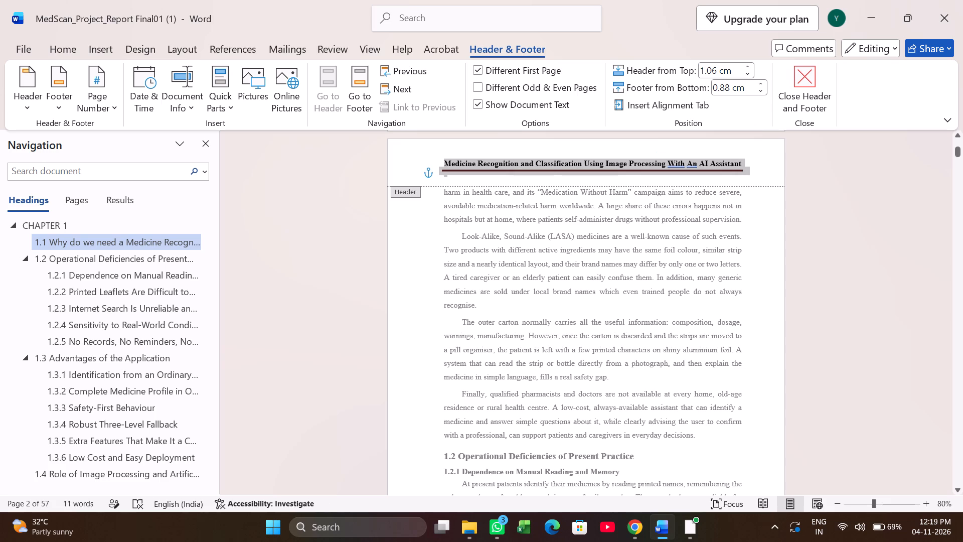
key("ctrl+c")
left_click(810, 272)
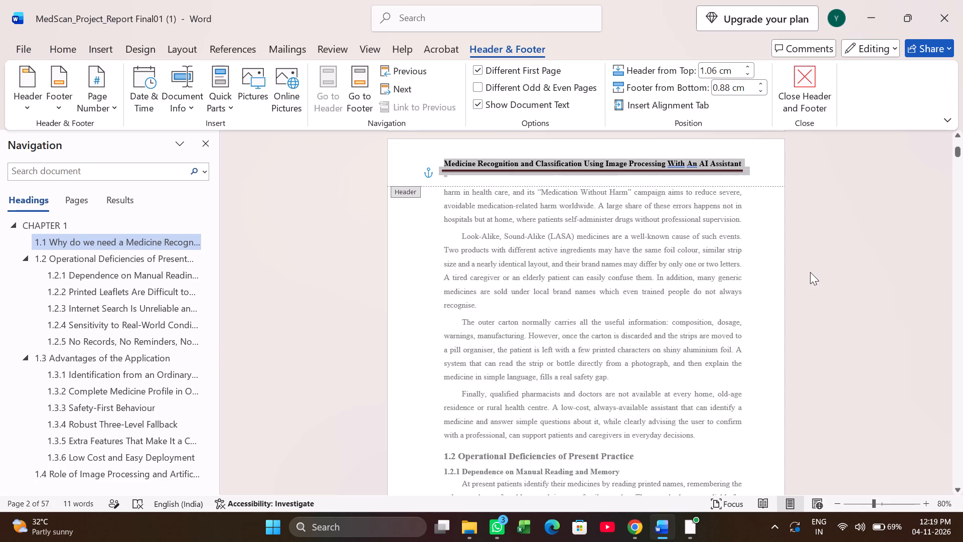
left_click(810, 272)
double_click(810, 272)
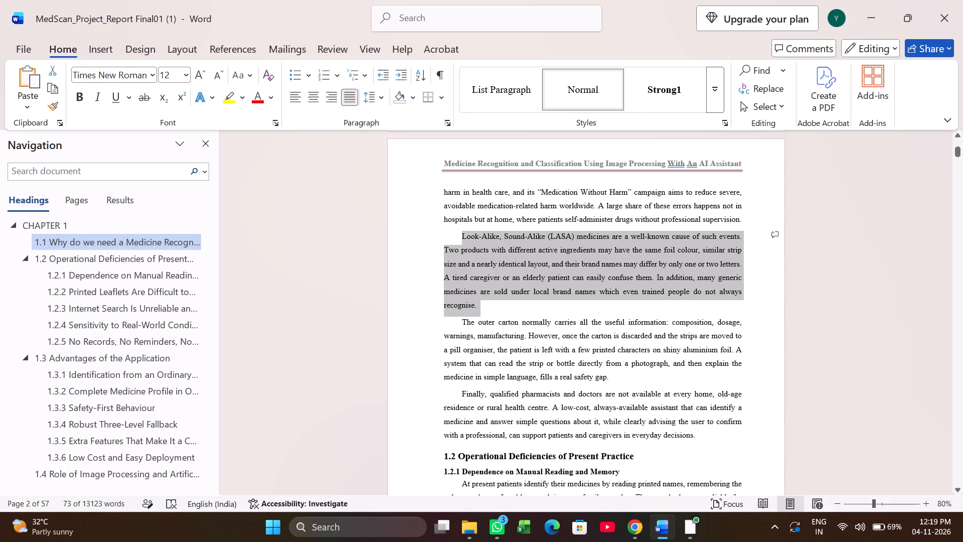
Paste the copied title and rule line into the first-page header above the Chapter 1 heading.
left_click(379, 367)
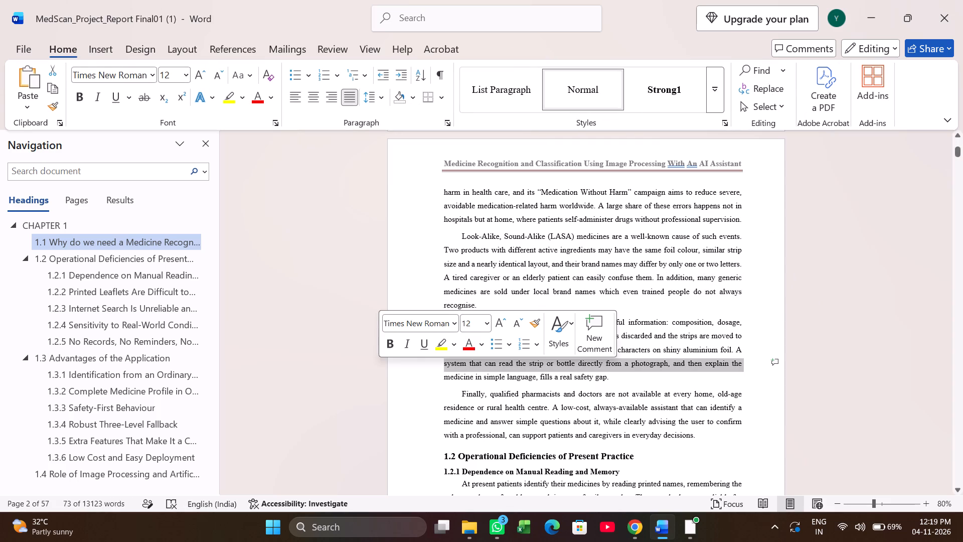
left_click(392, 395)
left_click(424, 441)
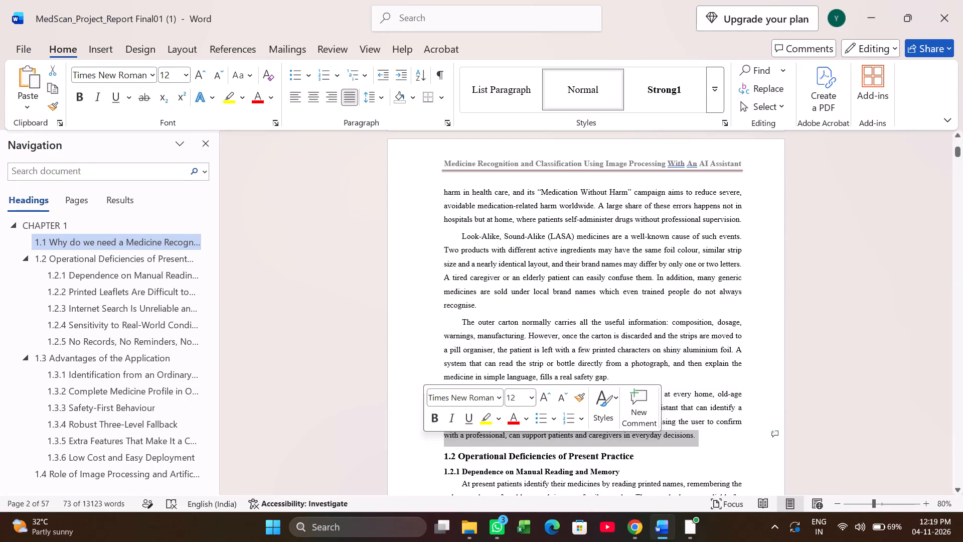
scroll(424, 441, "up", 8)
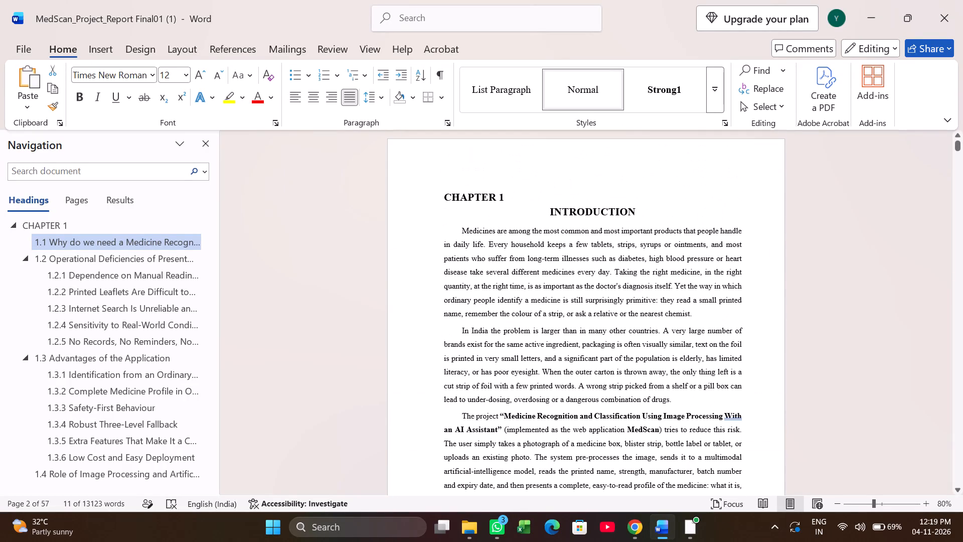
scroll(424, 441, "up", 1)
triple_click(466, 174)
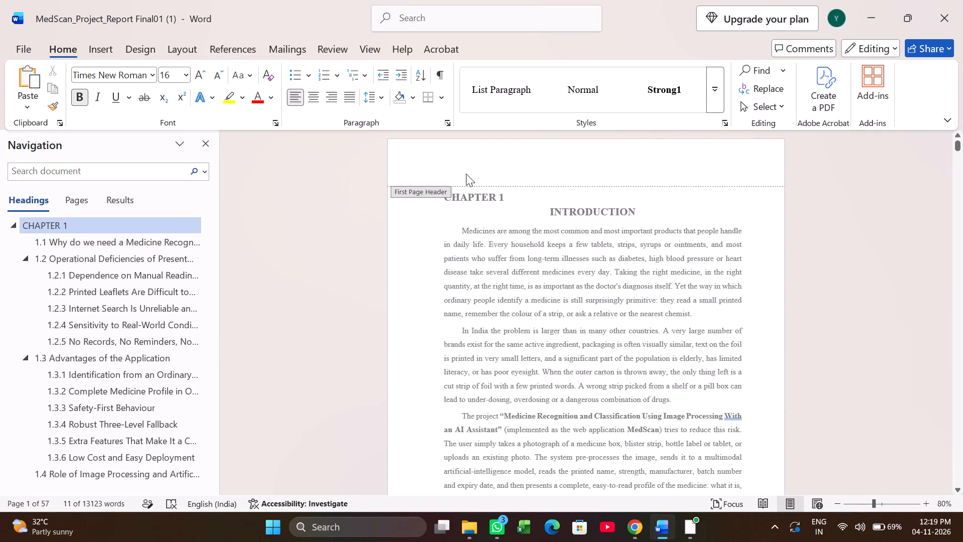
key("ctrl+v")
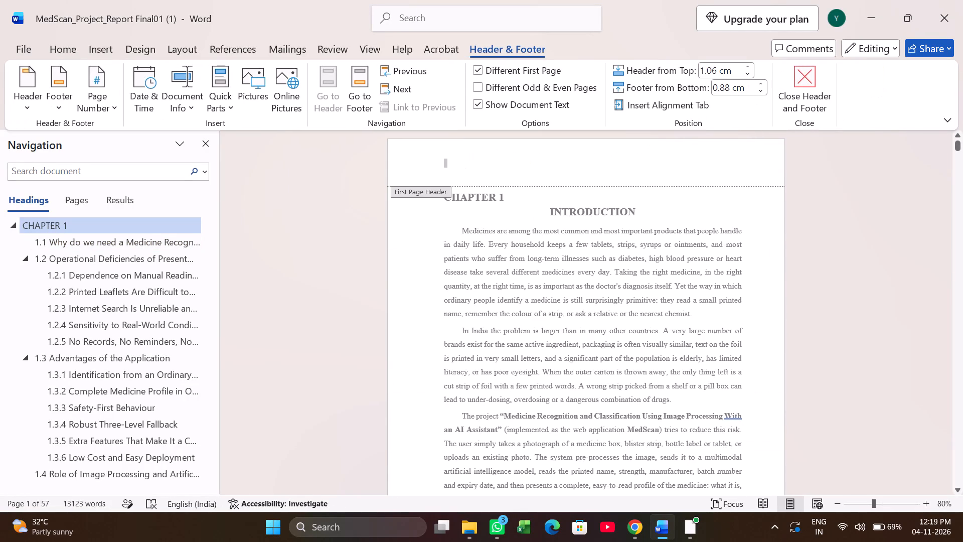
double_click(870, 231)
Insert a bottom-of-page number in the right-aligned "1 | Page" accent-bar style in Chapter 1's first-page footer.
scroll(809, 261, "down", 1)
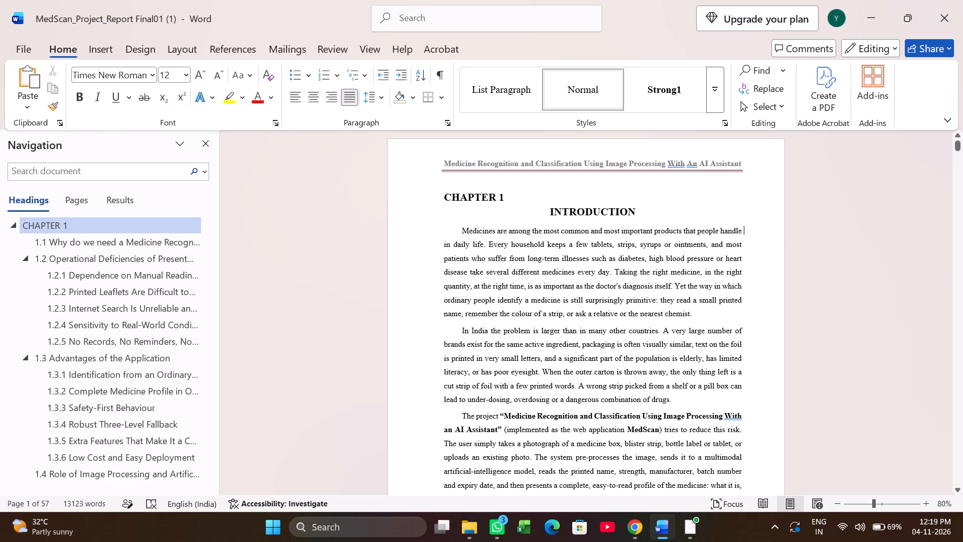
scroll(739, 230, "down", 3)
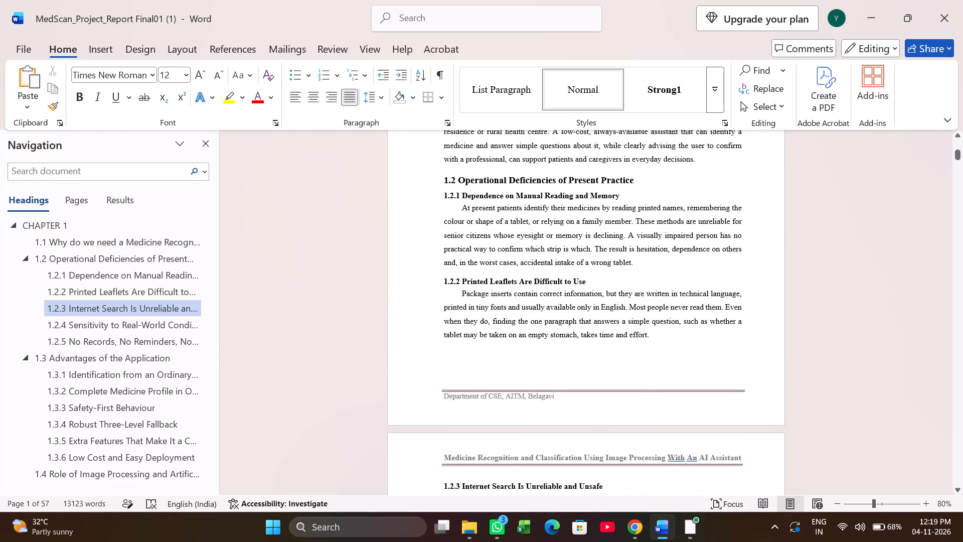
scroll(739, 230, "down", 1)
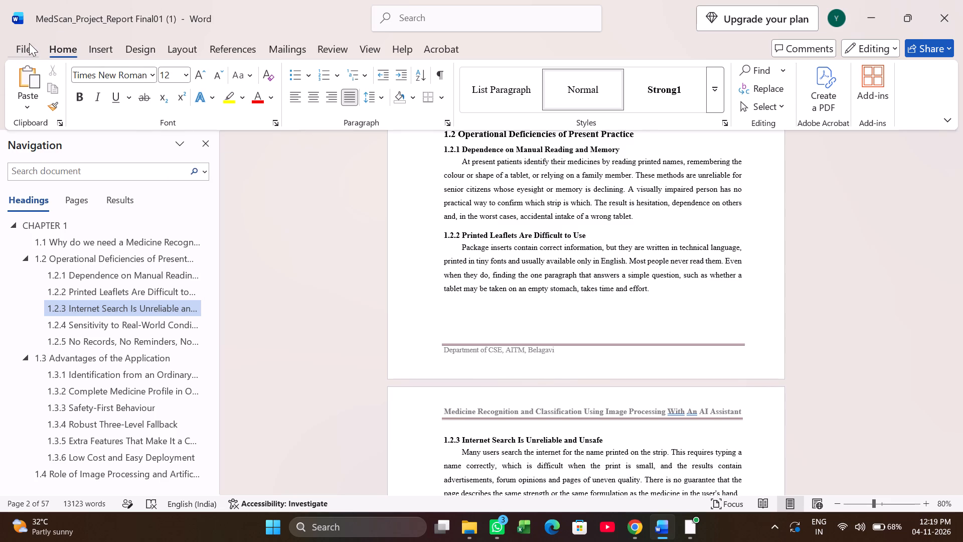
left_click(101, 45)
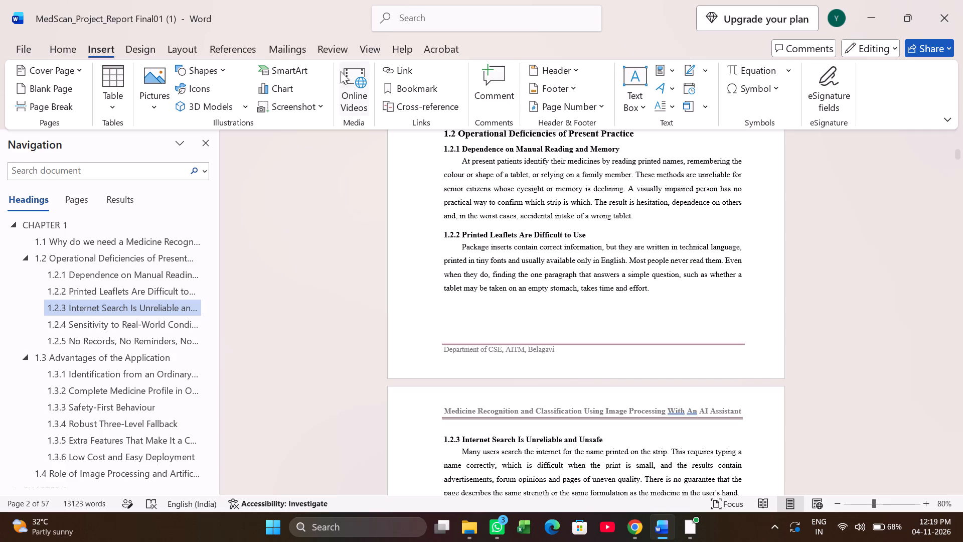
left_click(60, 47)
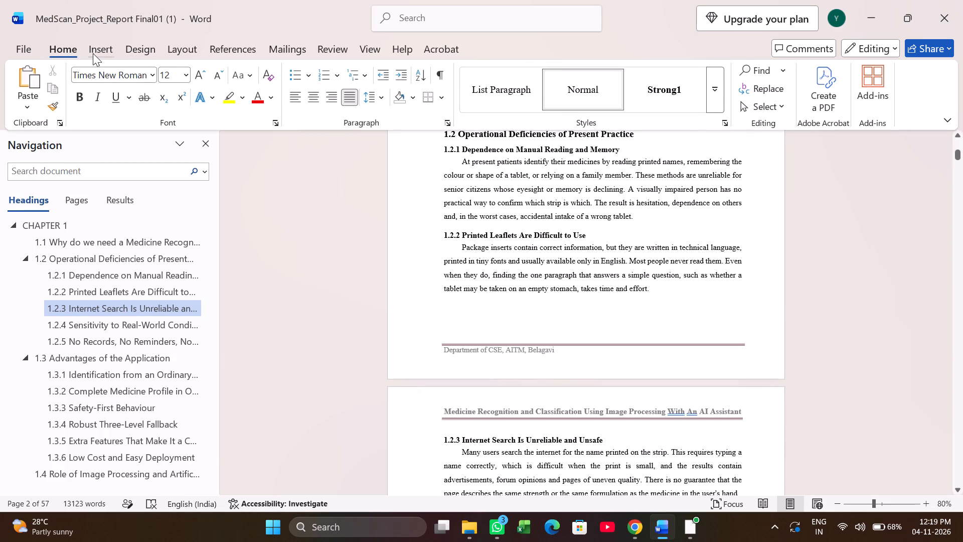
left_click(93, 53)
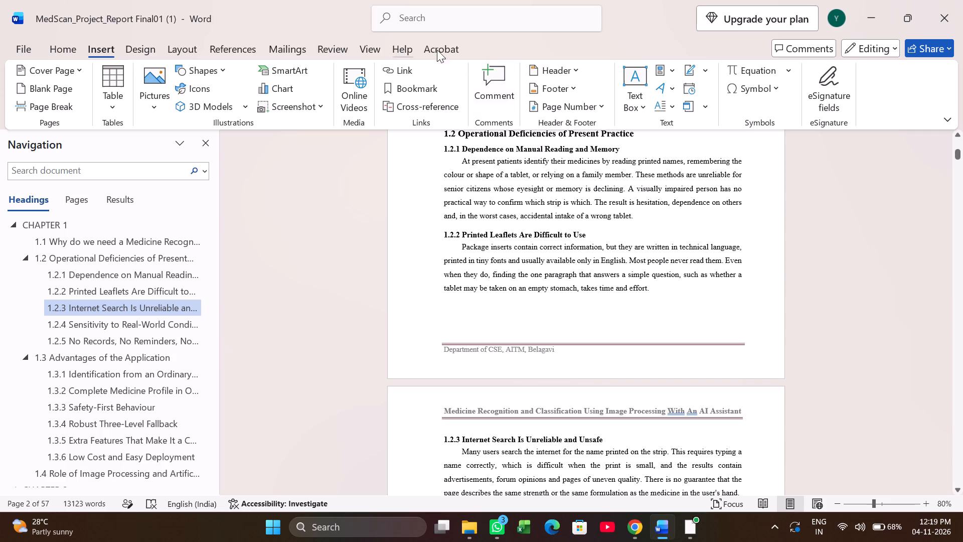
left_click(568, 107)
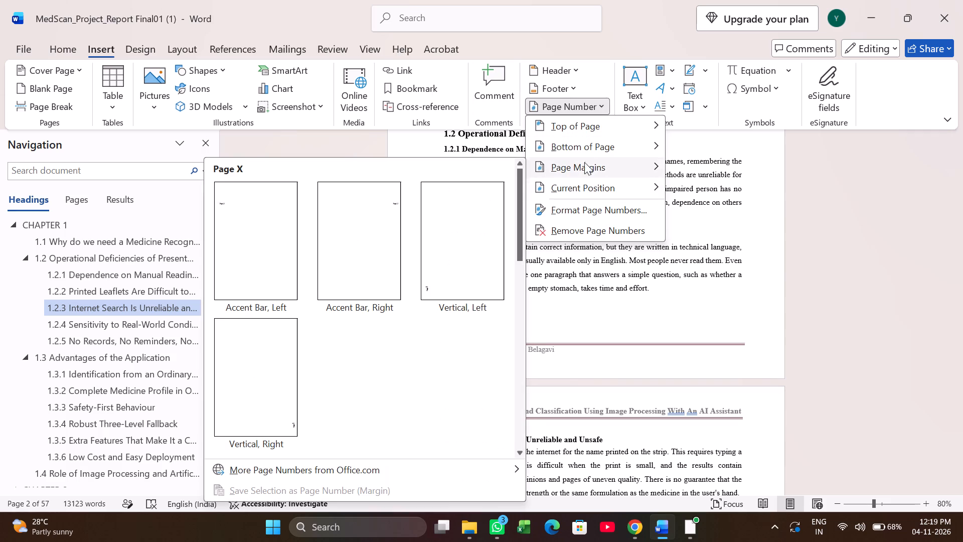
left_click(578, 144)
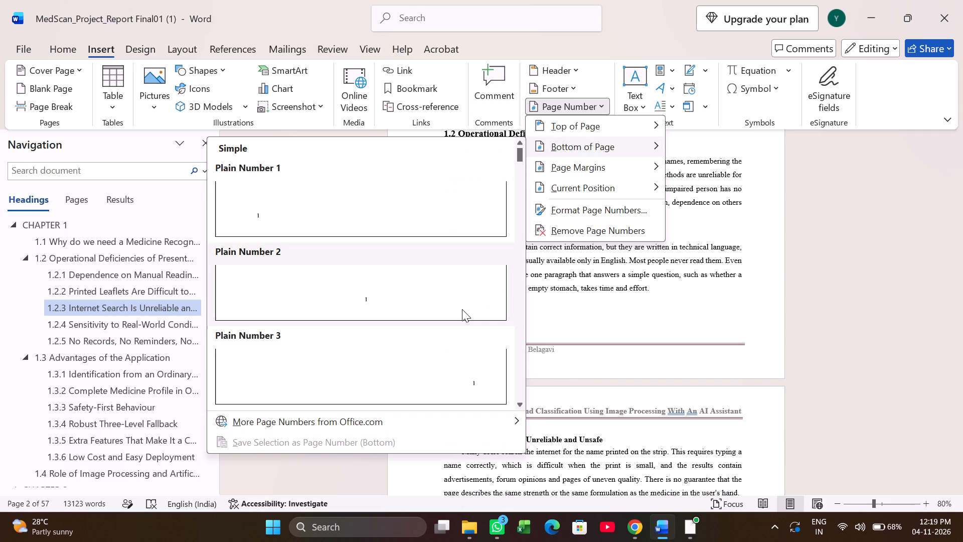
scroll(440, 372, "down", 1)
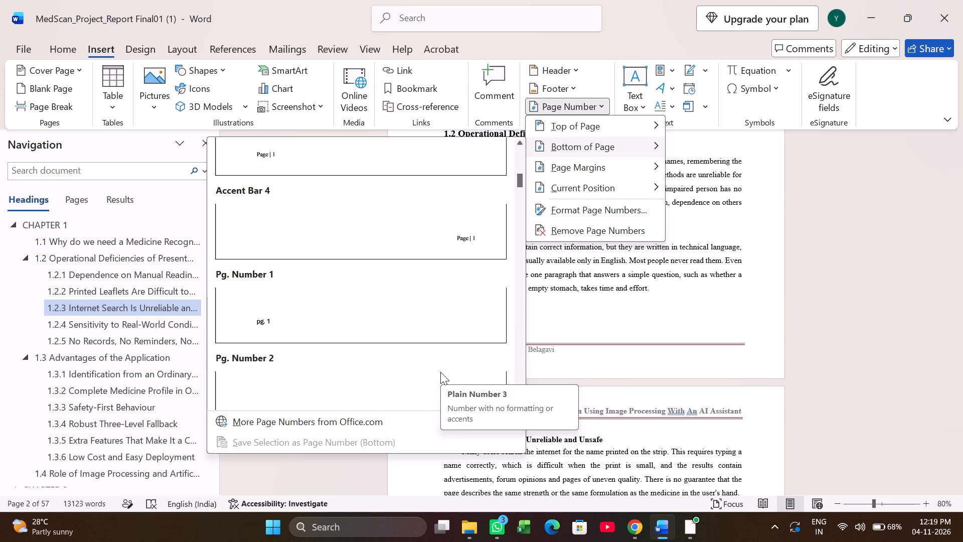
scroll(440, 372, "down", 2)
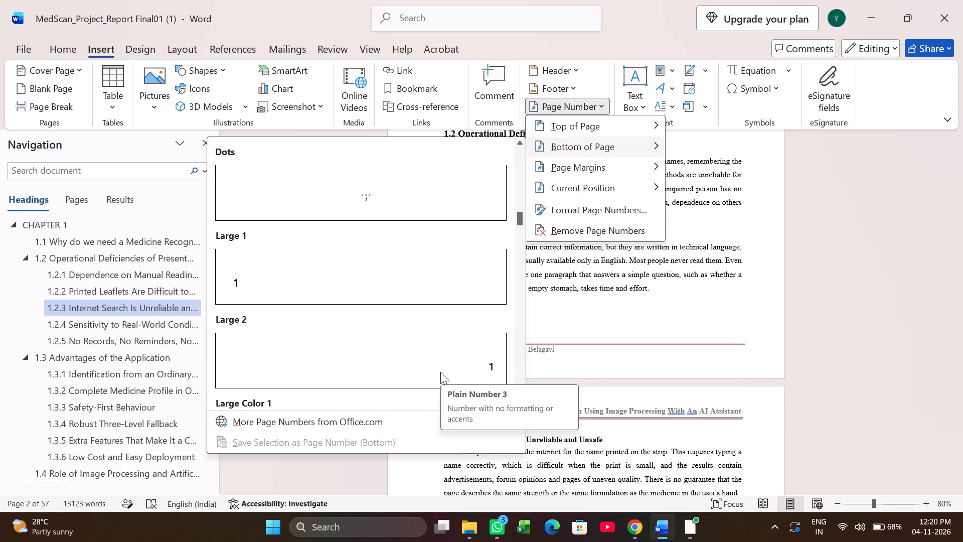
scroll(440, 372, "down", 3)
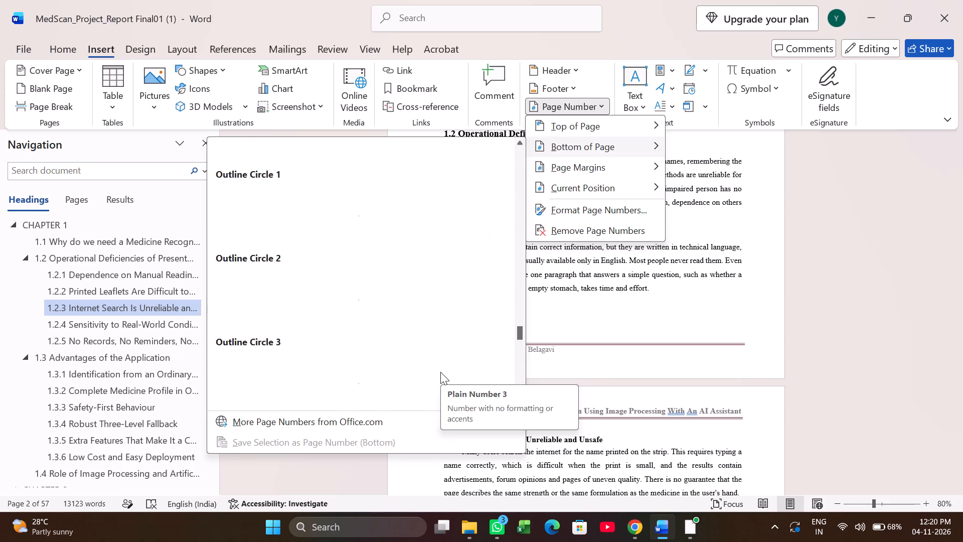
scroll(440, 372, "down", 2)
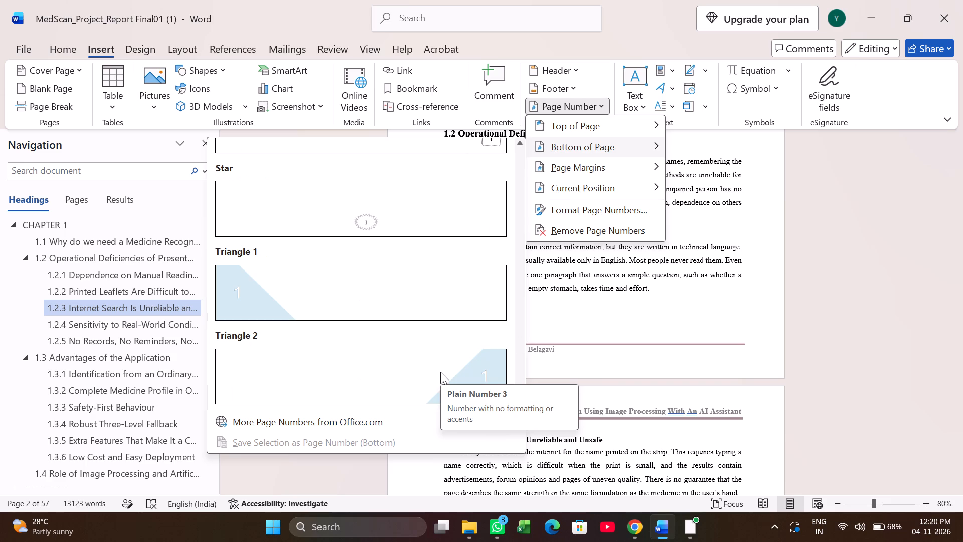
scroll(440, 372, "down", 2)
scroll(440, 372, "up", 2)
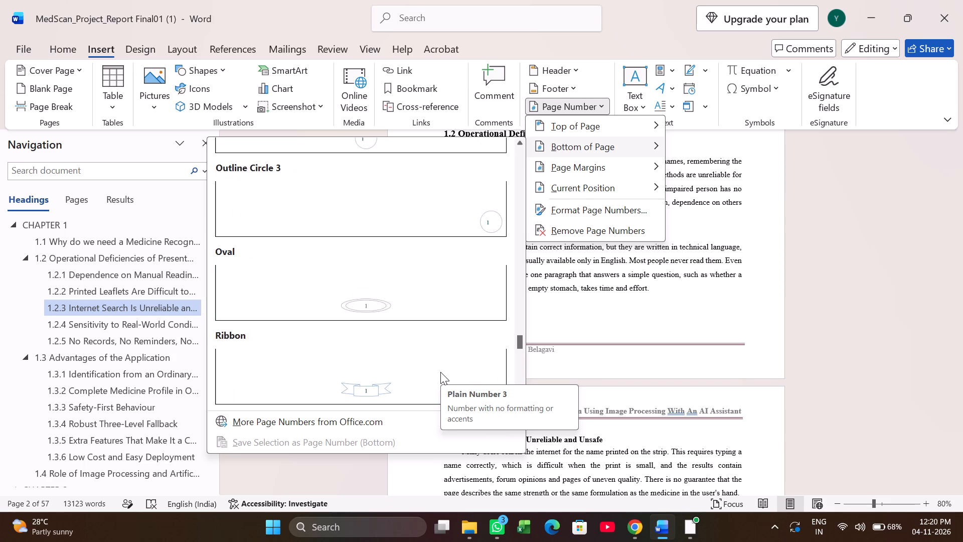
scroll(440, 372, "up", 2)
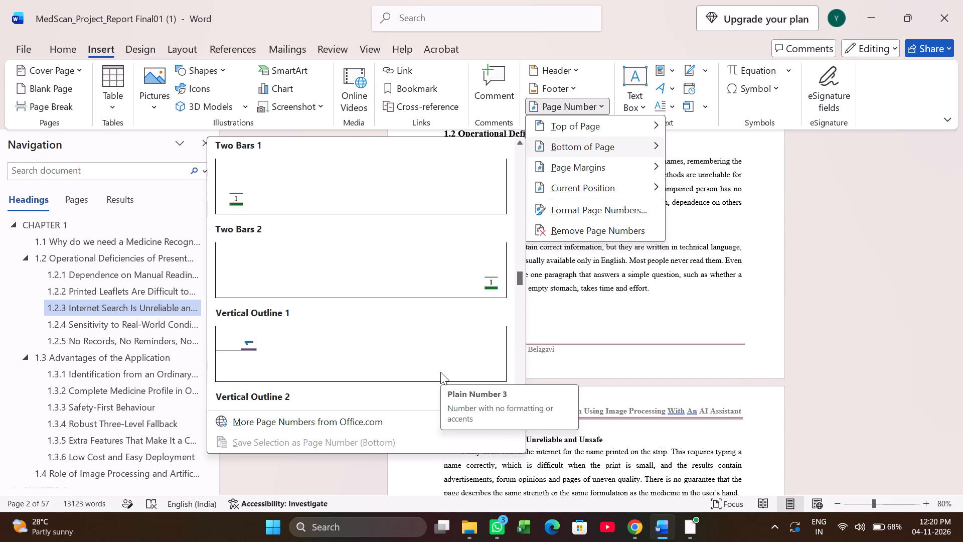
scroll(440, 372, "up", 2)
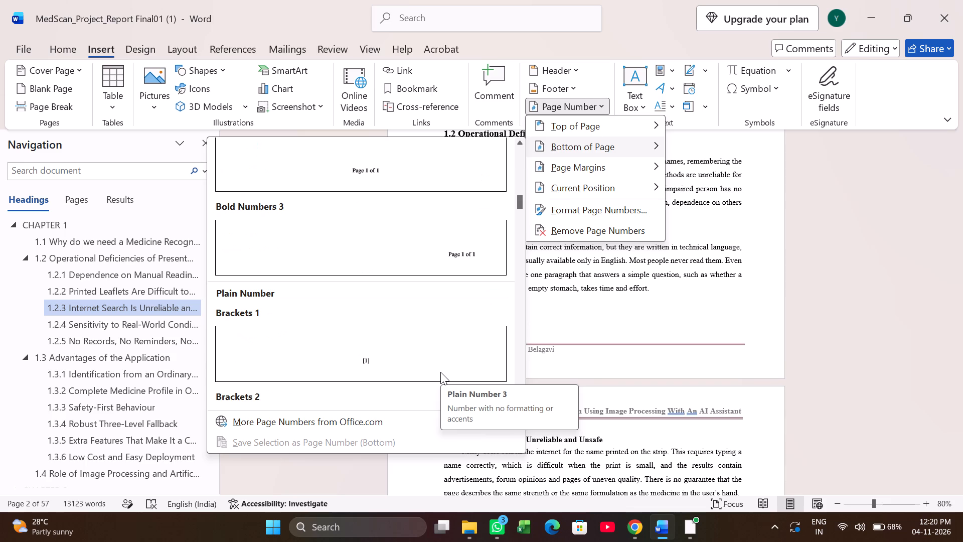
scroll(440, 372, "up", 2)
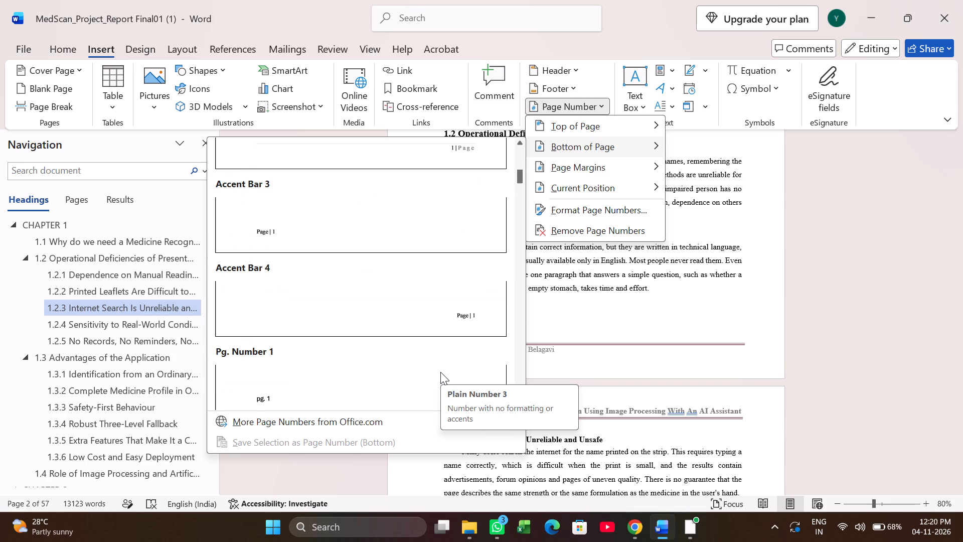
scroll(440, 372, "up", 1)
left_click(417, 154)
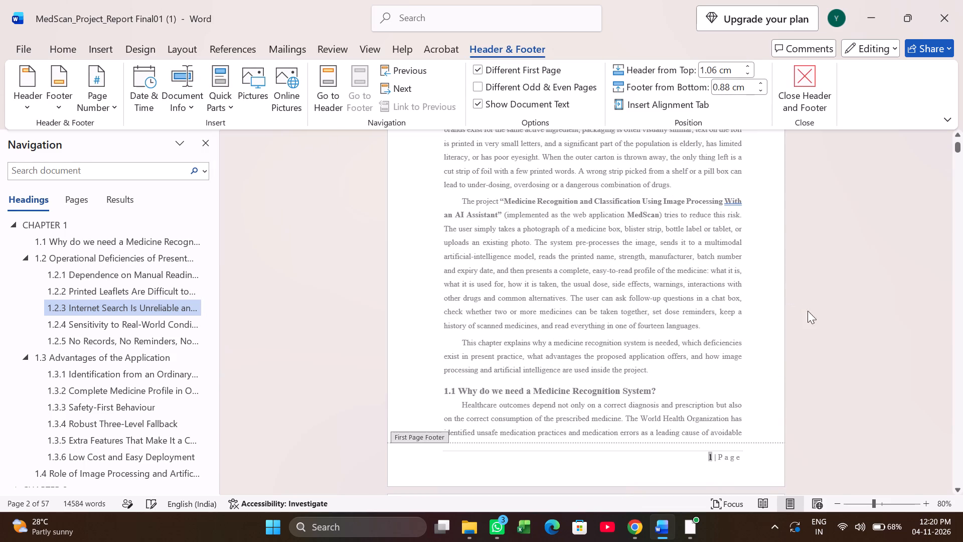
double_click(828, 323)
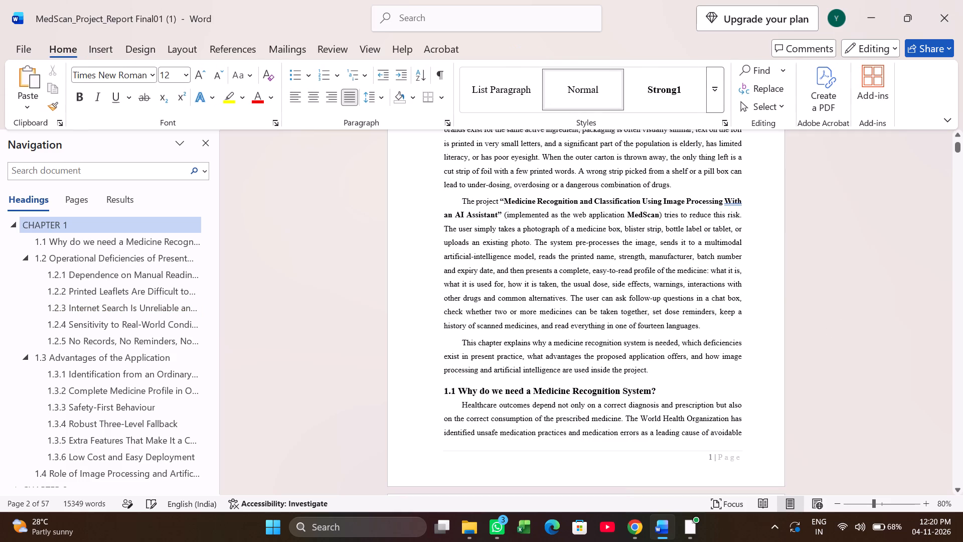
double_click(850, 359)
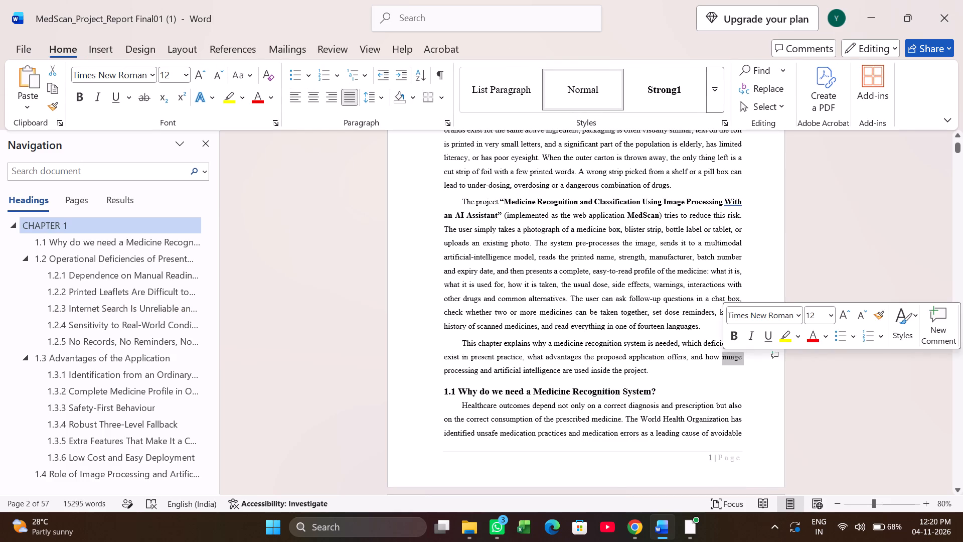
left_click(868, 411)
Copy the "Department of CSE, AITM, Belagavi" footer text together with its rule line from page 2.
scroll(868, 411, "down", 1)
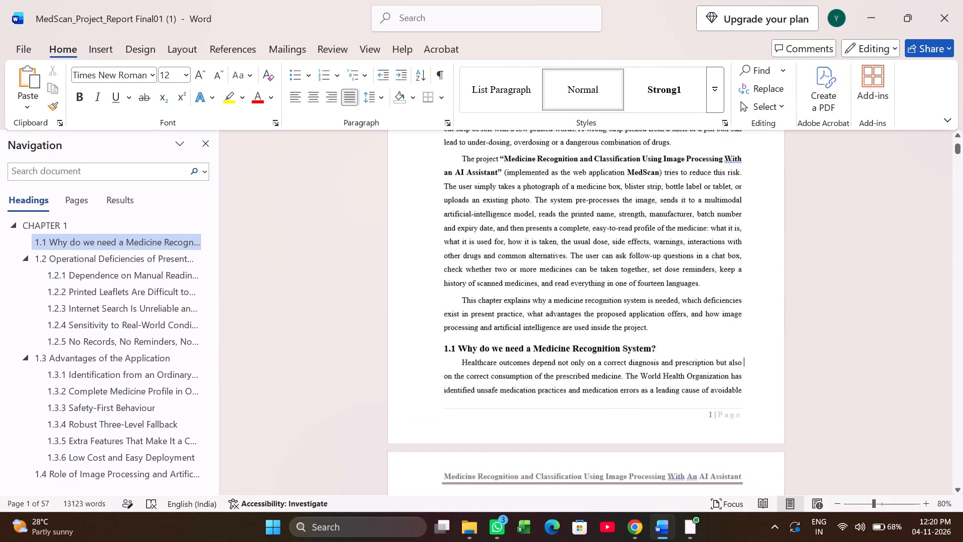
scroll(868, 411, "down", 4)
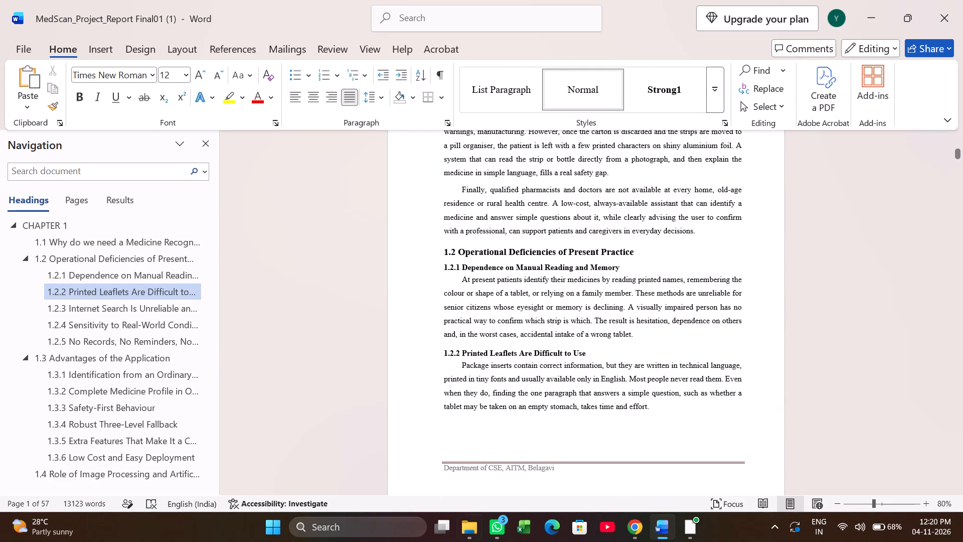
double_click(517, 471)
triple_click(517, 471)
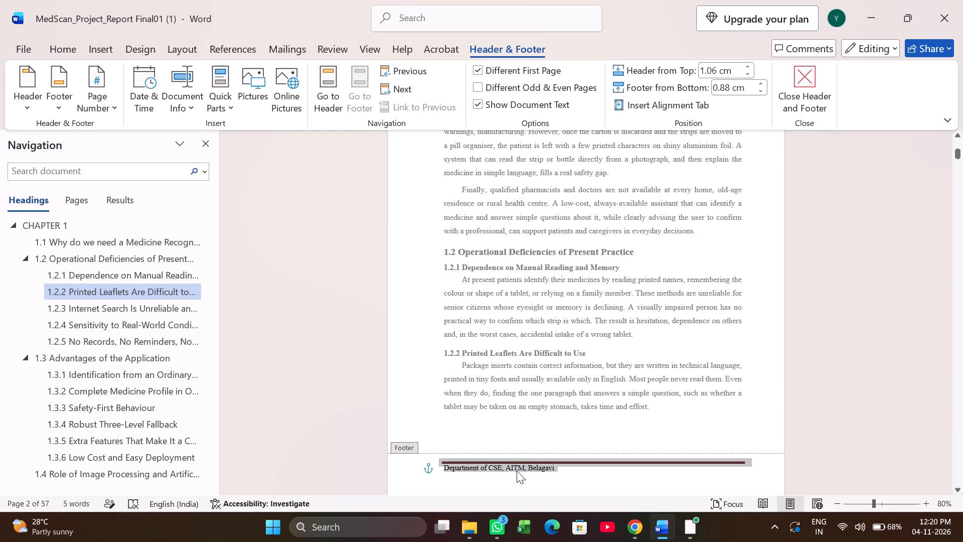
key("ctrl+c")
Paste the copied department text and rule line into the first-page footer beside the page number, keeping the page setup as is.
scroll(679, 327, "up", 3)
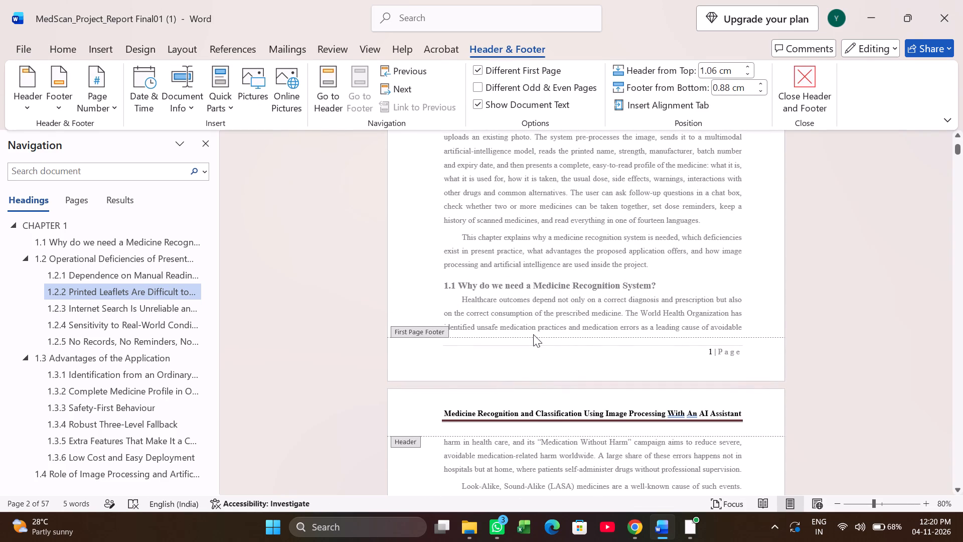
left_click(529, 344)
scroll(529, 344, "up", 2)
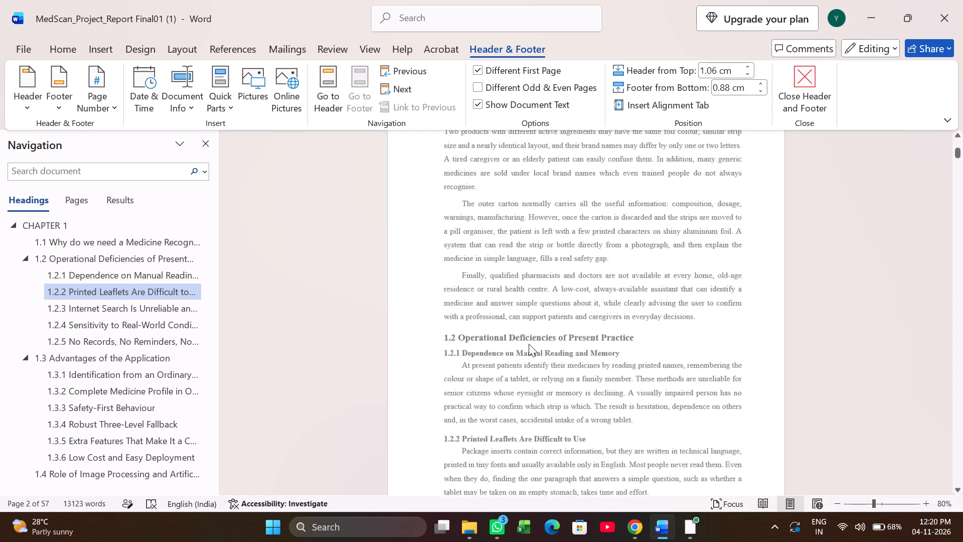
scroll(529, 344, "up", 3)
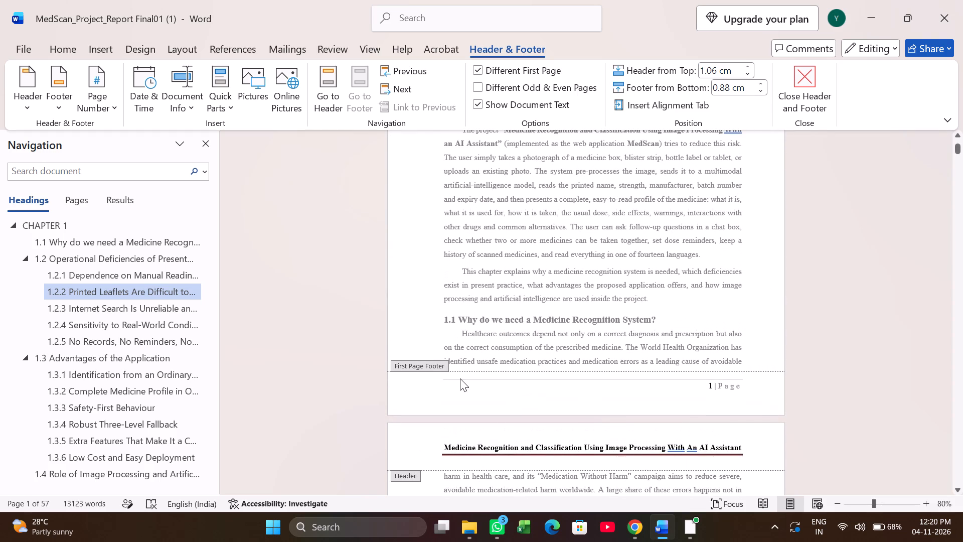
left_click(460, 378)
left_click(459, 384)
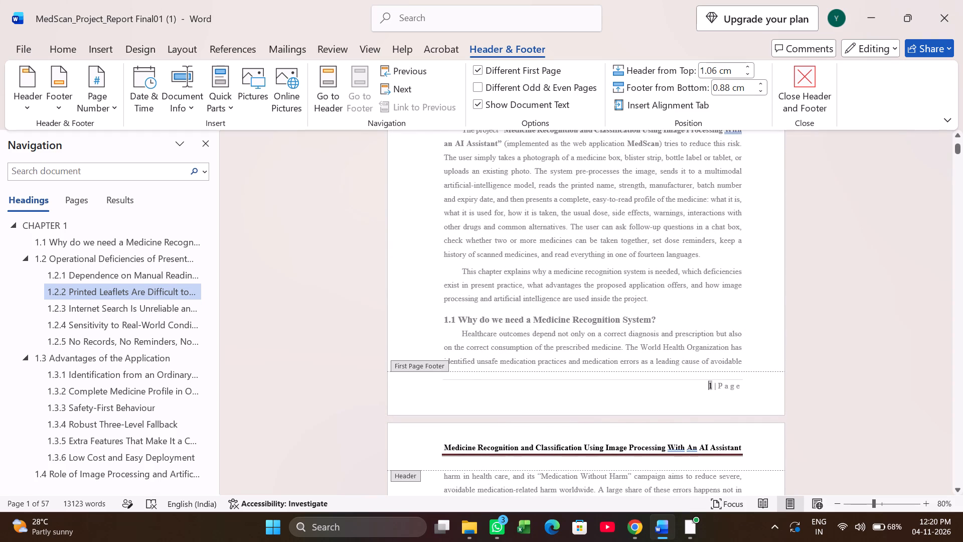
left_click(459, 382)
left_click(456, 375)
key("ctrl+v")
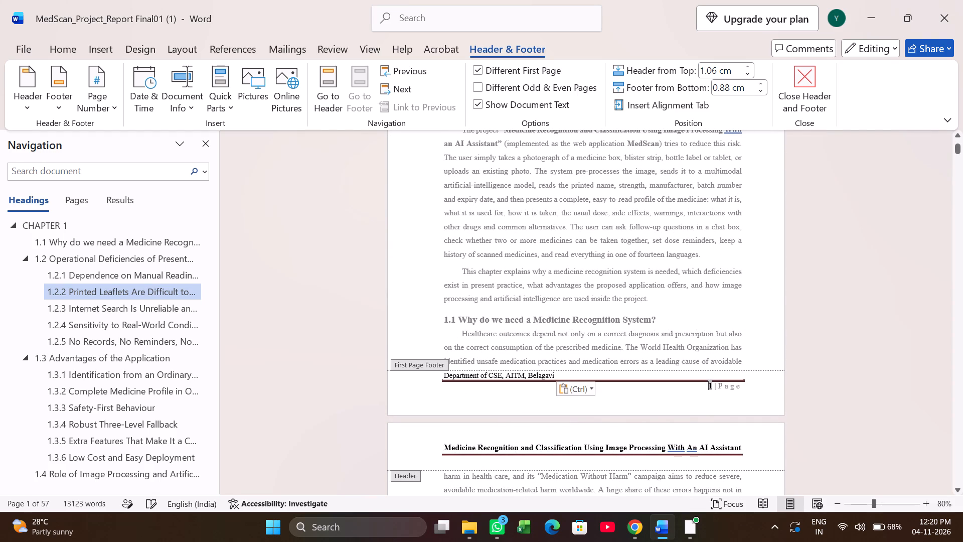
left_click(830, 383)
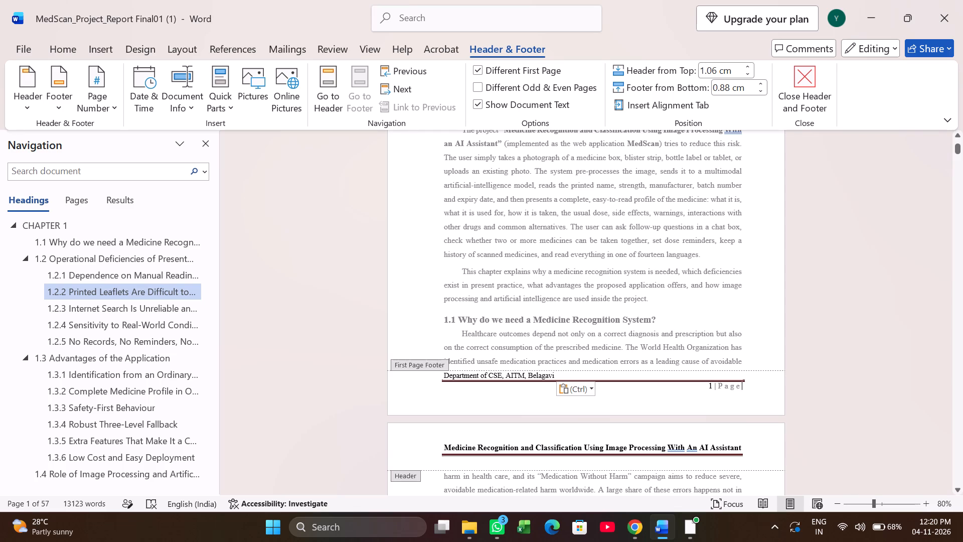
double_click(830, 383)
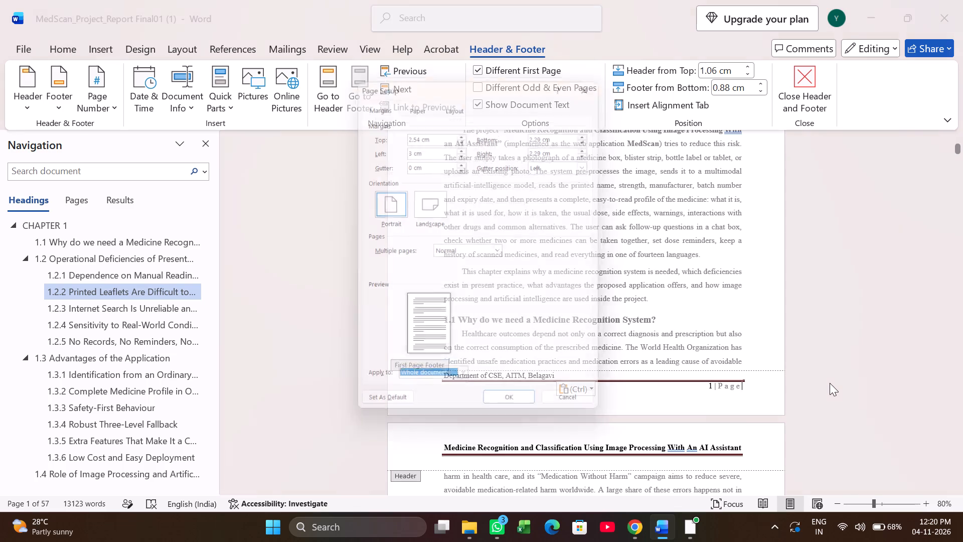
left_click(830, 383)
left_click(511, 415)
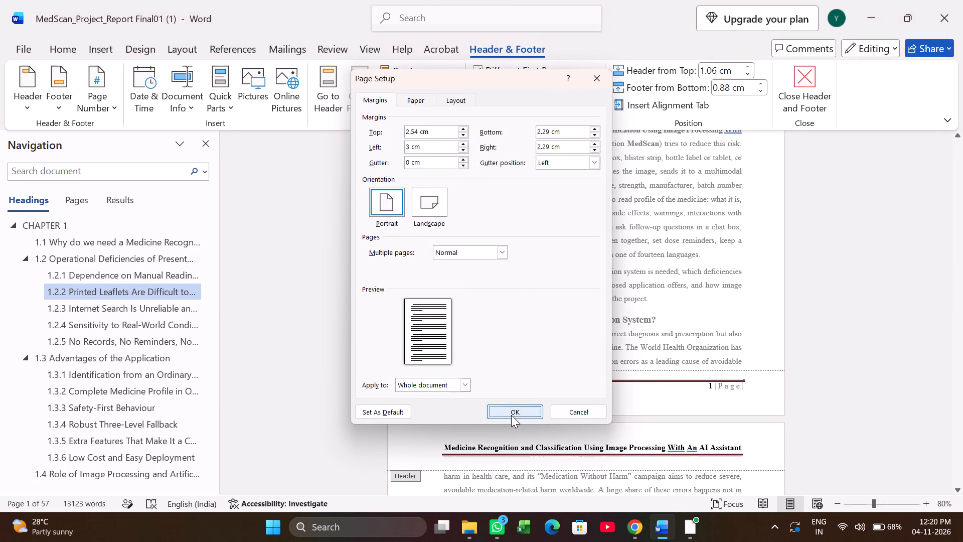
double_click(911, 369)
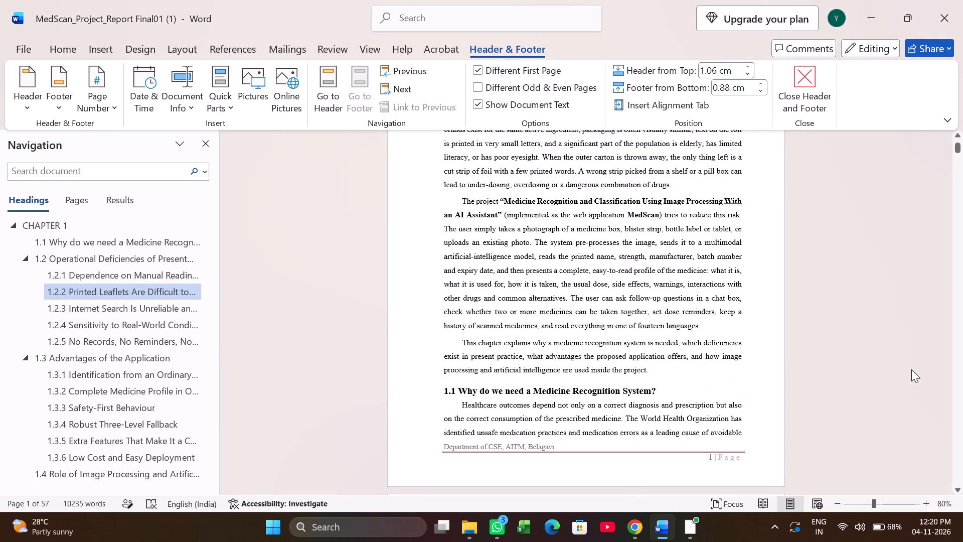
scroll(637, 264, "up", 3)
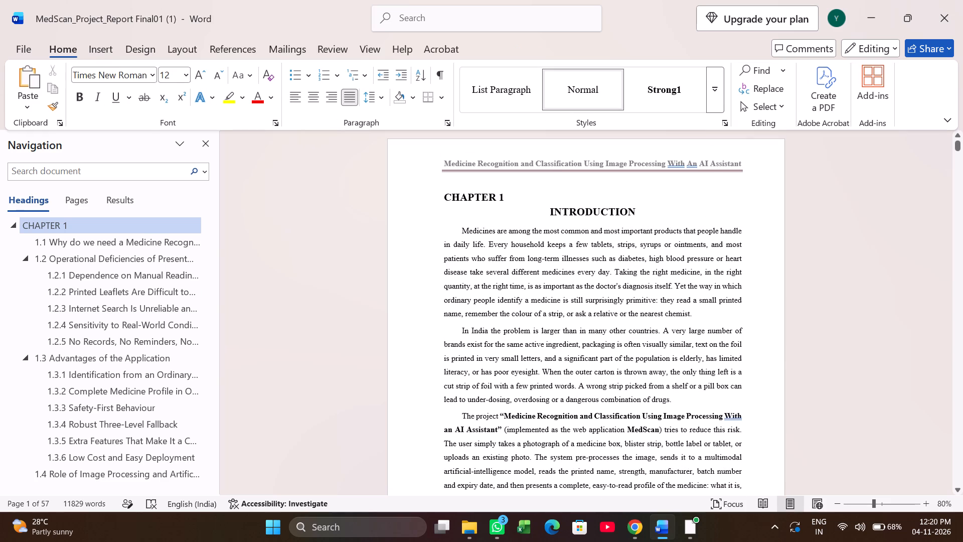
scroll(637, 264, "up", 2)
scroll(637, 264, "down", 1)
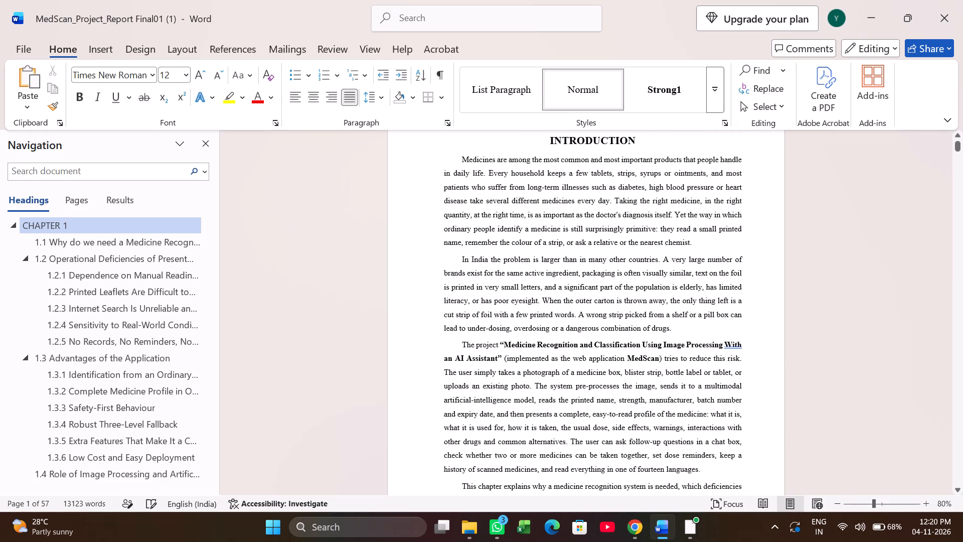
Save the MedScan project report with its completed first-page header and footer changes.
left_click_drag(959, 150, 956, 337)
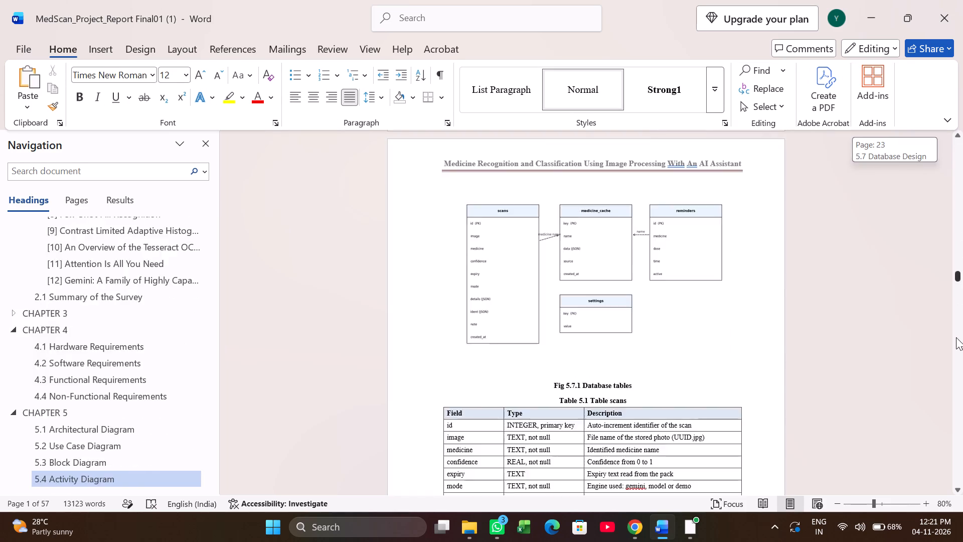
left_click_drag(956, 337, 943, 451)
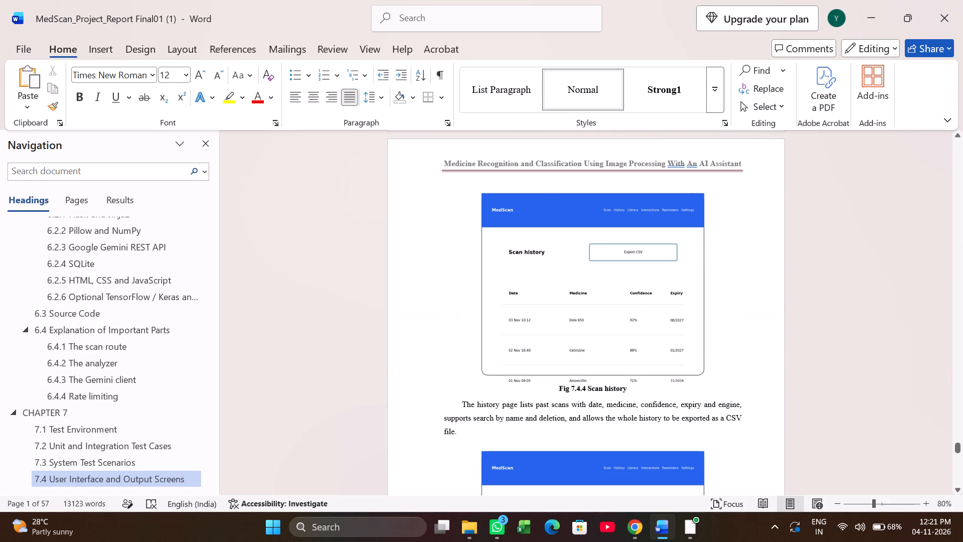
left_click_drag(954, 451, 951, 502)
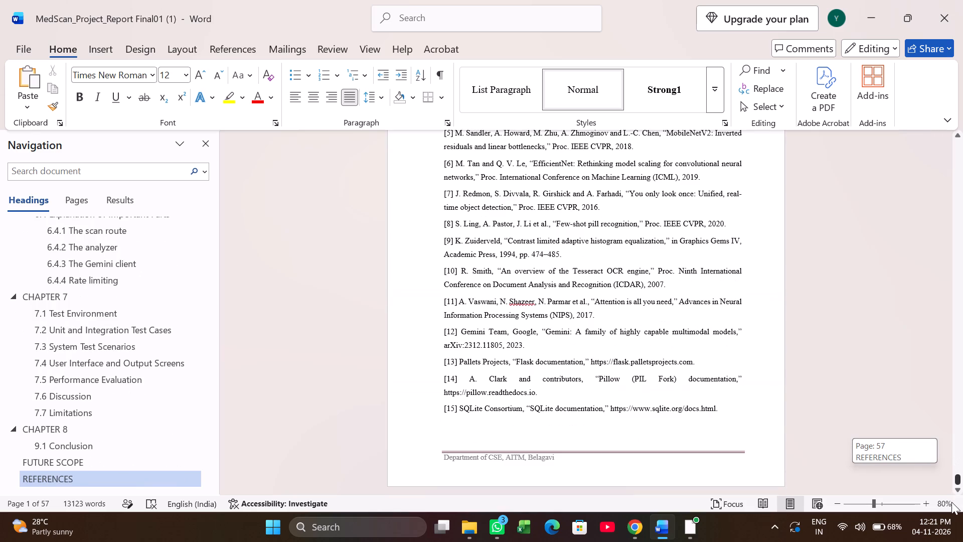
left_click_drag(951, 502, 948, 508)
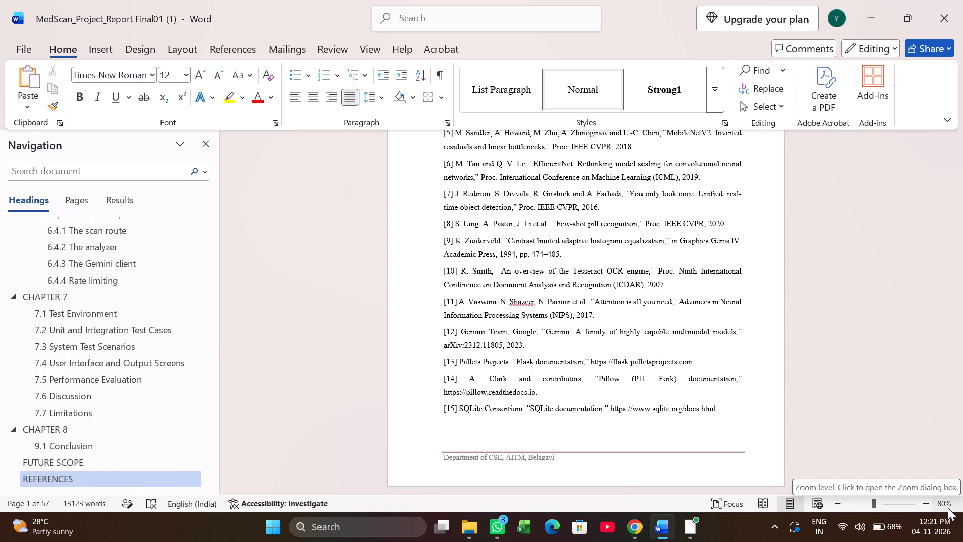
key("ctrl+s")
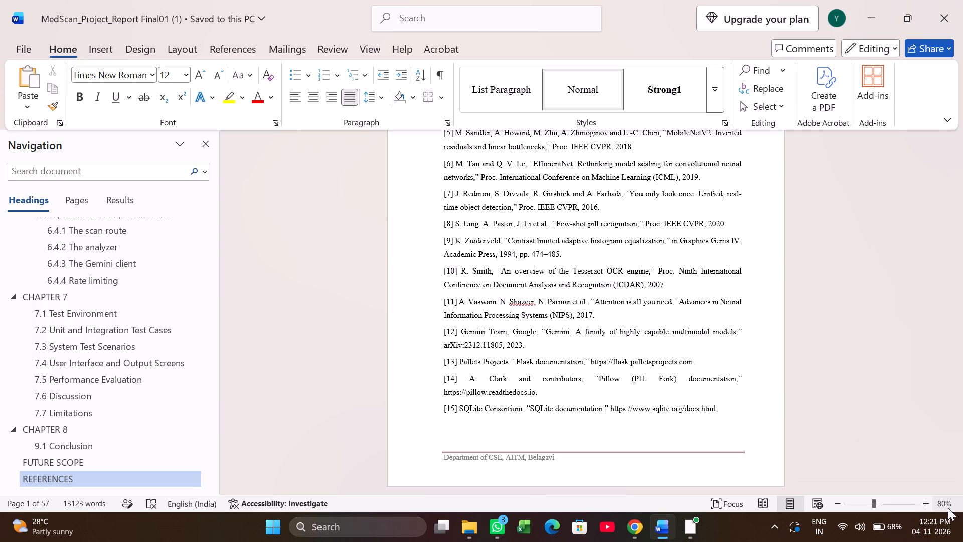
key("ctrl+s")
key("ctrl+s")
Review the report pages backward from the References to the source code in section 6.3, examining content, headers and footers.
scroll(948, 508, "up", 2)
scroll(954, 292, "up", 4)
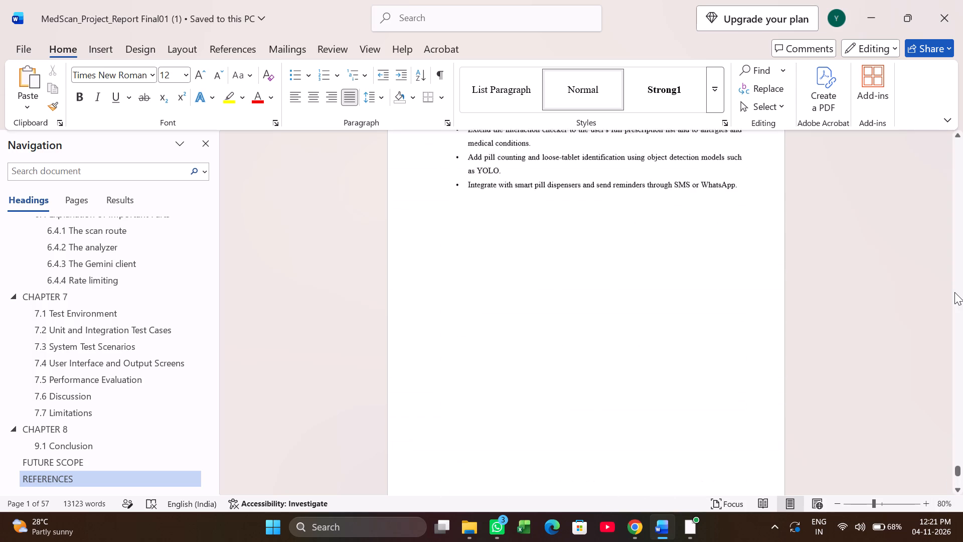
scroll(954, 292, "up", 9)
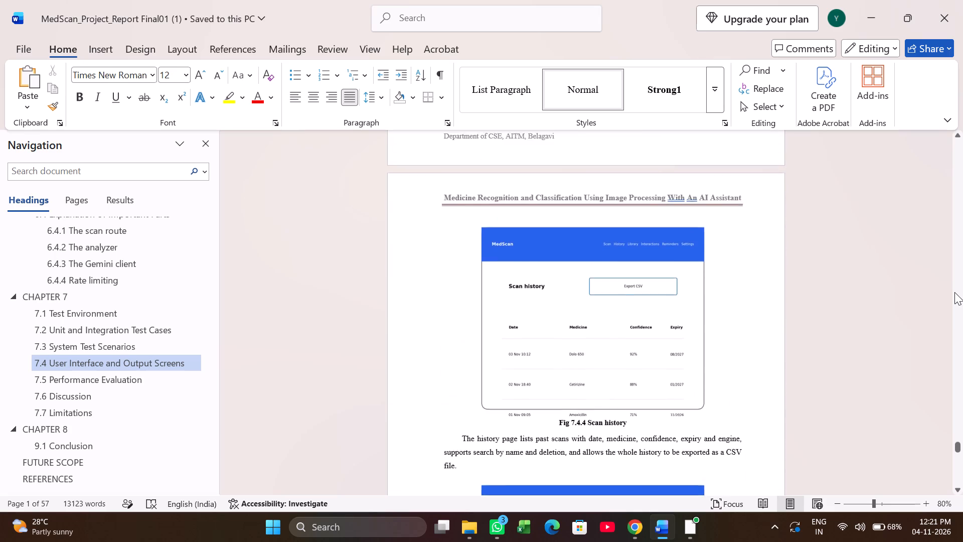
scroll(954, 292, "up", 12)
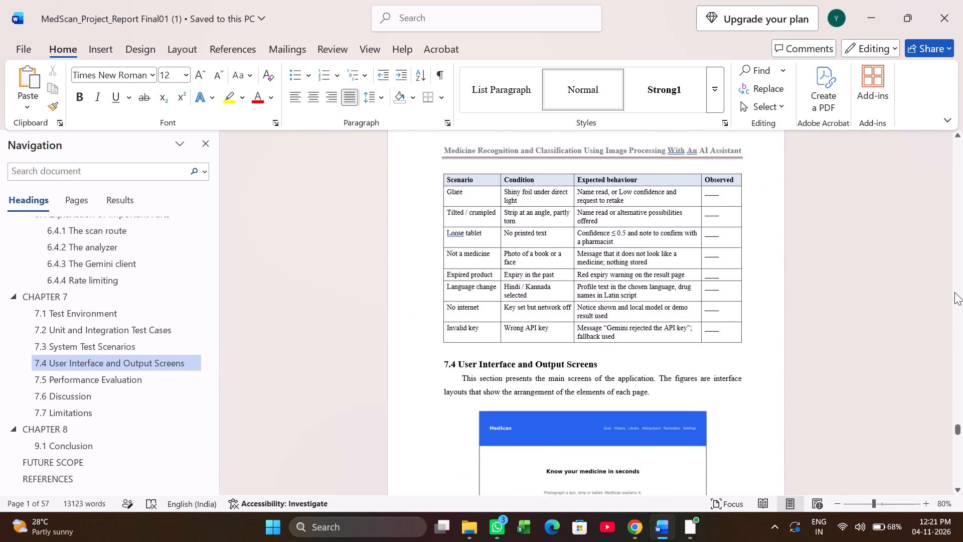
scroll(954, 292, "up", 4)
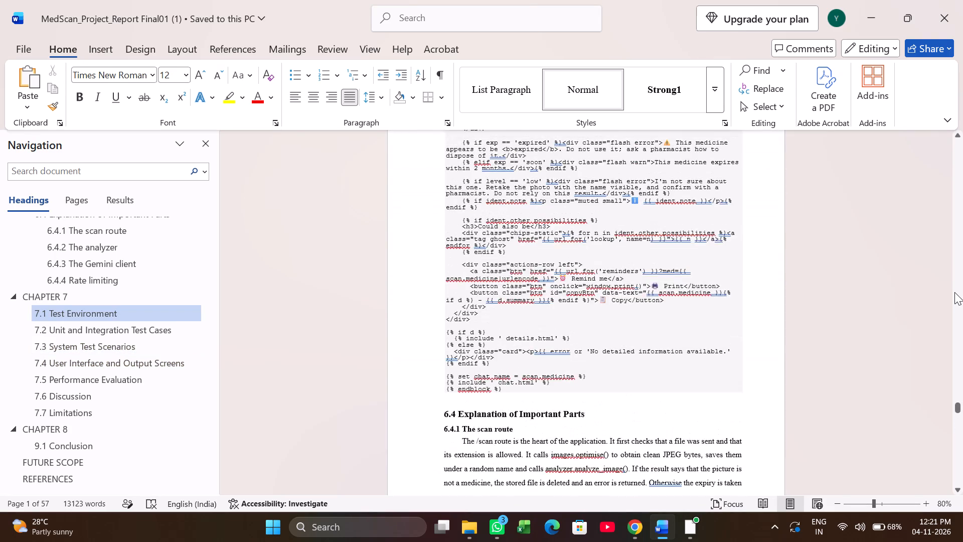
scroll(954, 292, "up", 3)
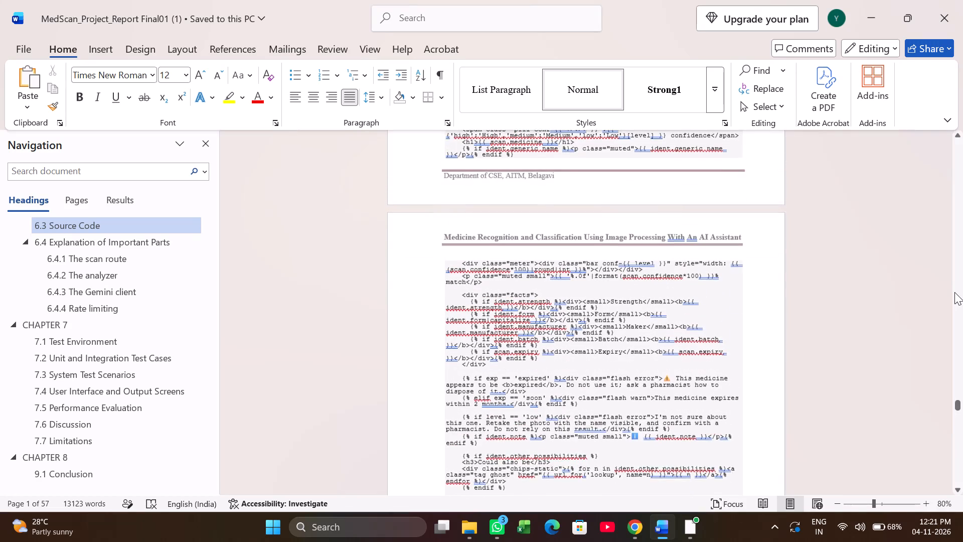
scroll(954, 292, "up", 3)
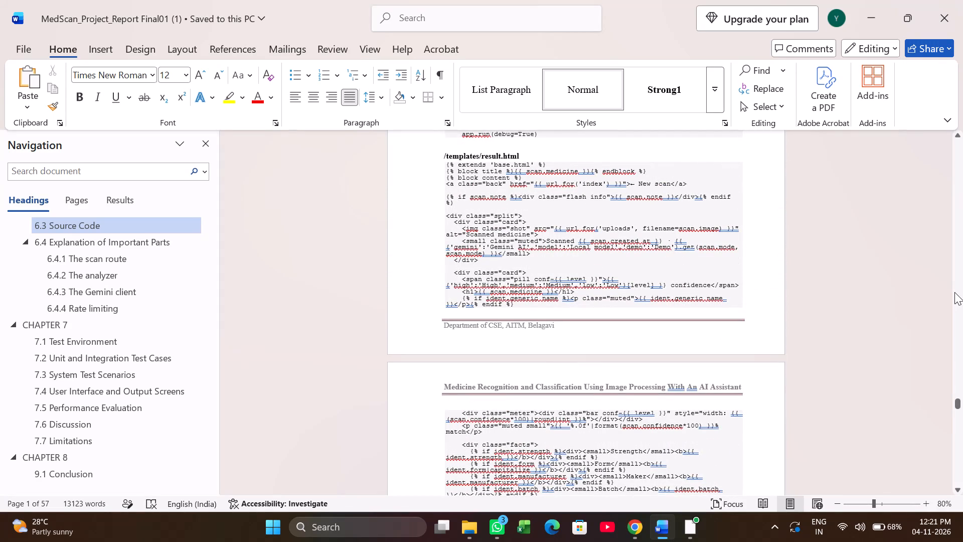
scroll(954, 292, "up", 3)
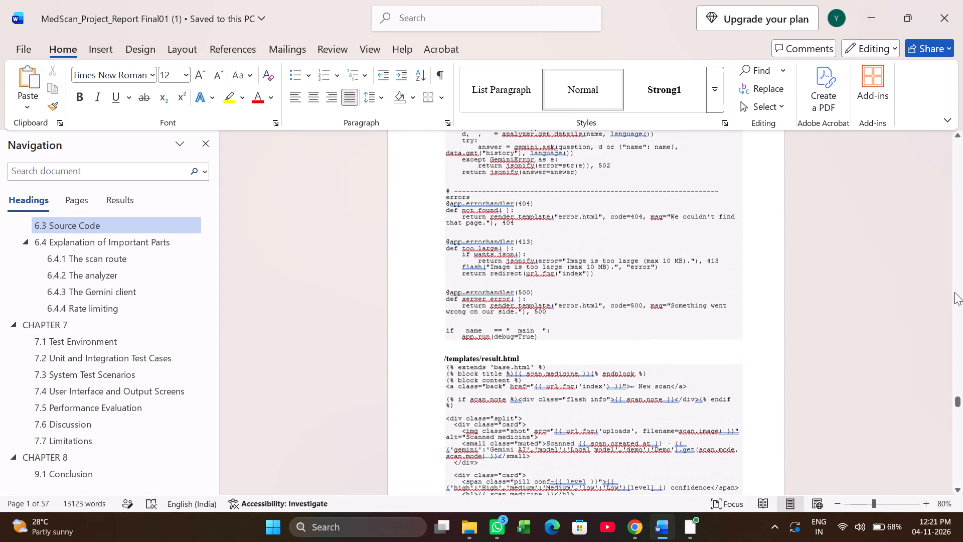
scroll(954, 292, "up", 2)
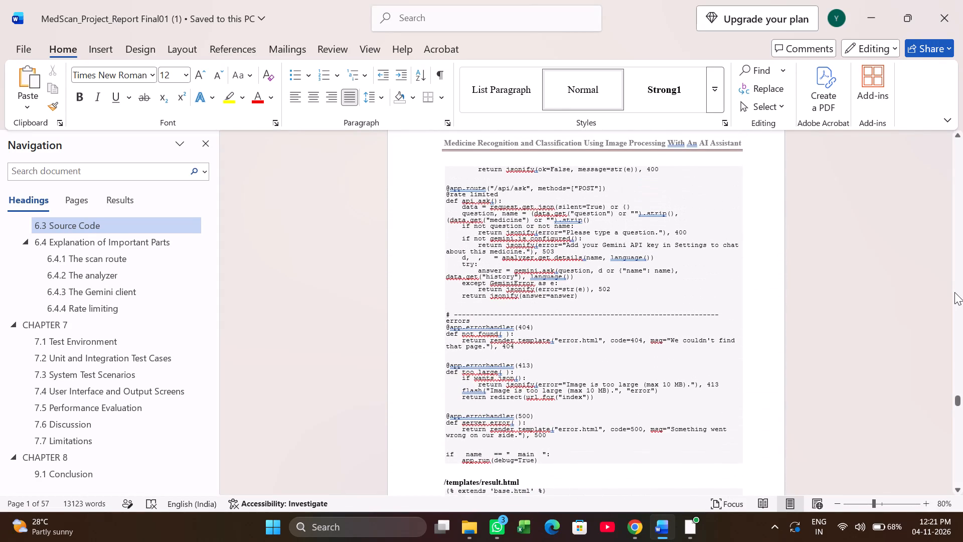
scroll(954, 292, "up", 1)
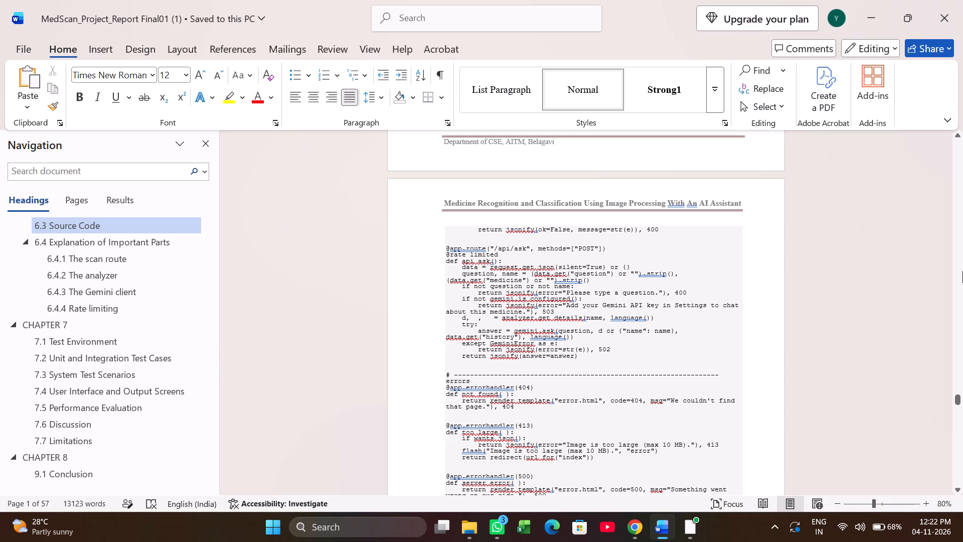
Ignore all occurrences of the spelling flag on request.get_json in the api_ask function of the section 6.3 source code.
right_click(640, 278)
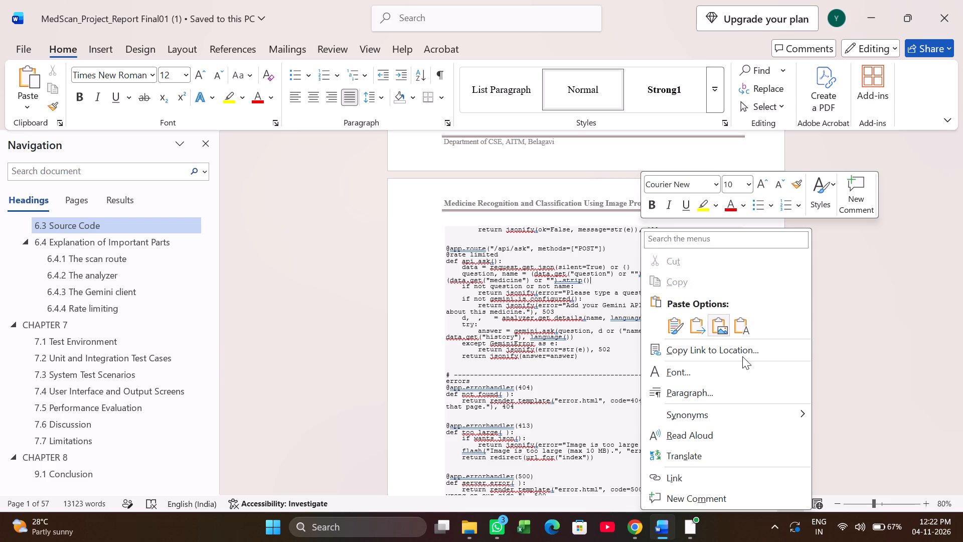
left_click(528, 267)
right_click(528, 267)
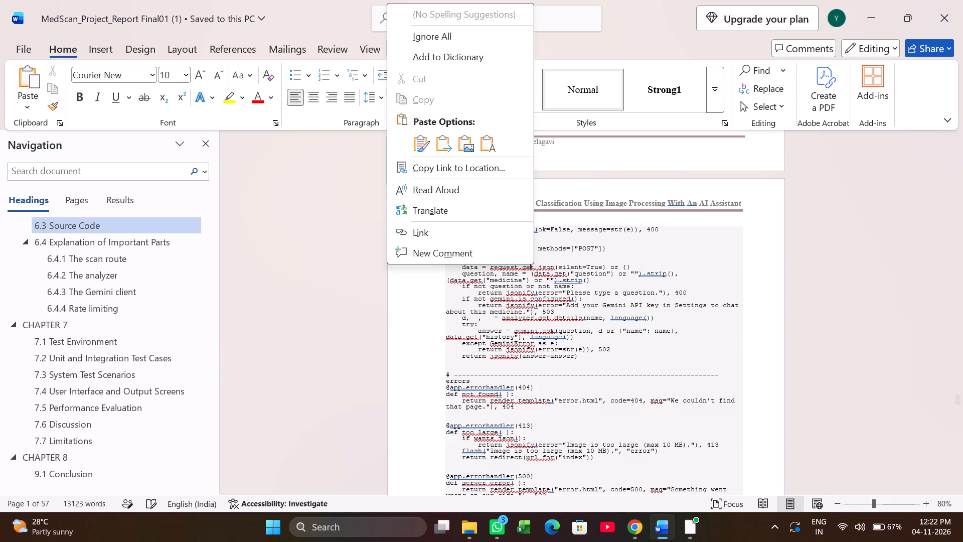
left_click(454, 36)
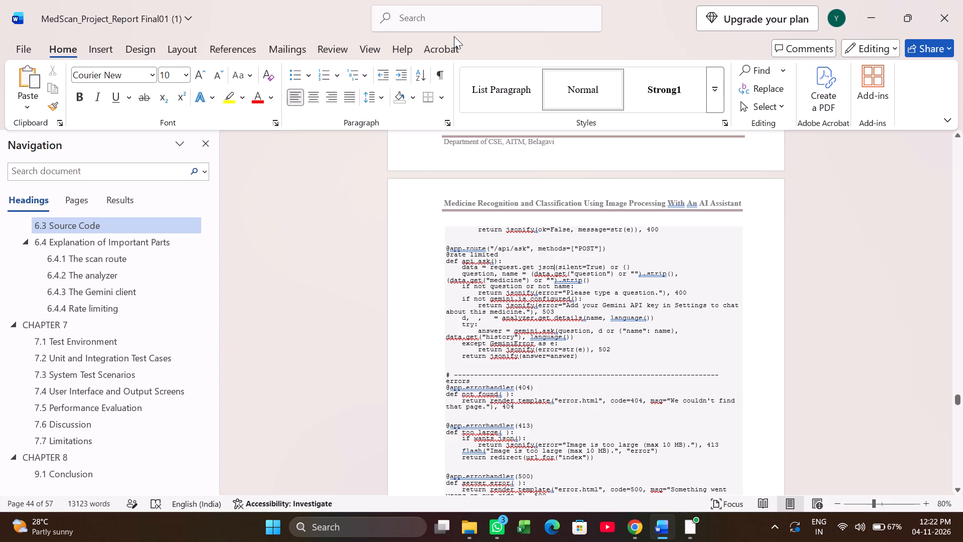
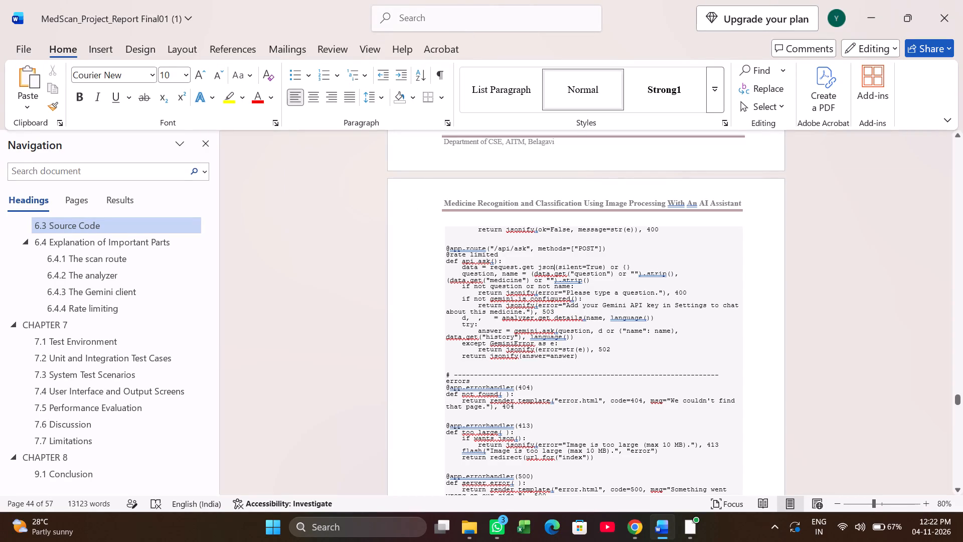
Ignore all occurrences of the spelling flag on gemini.is_configured in the api_ask function of the section 6.3 source code.
right_click(512, 236)
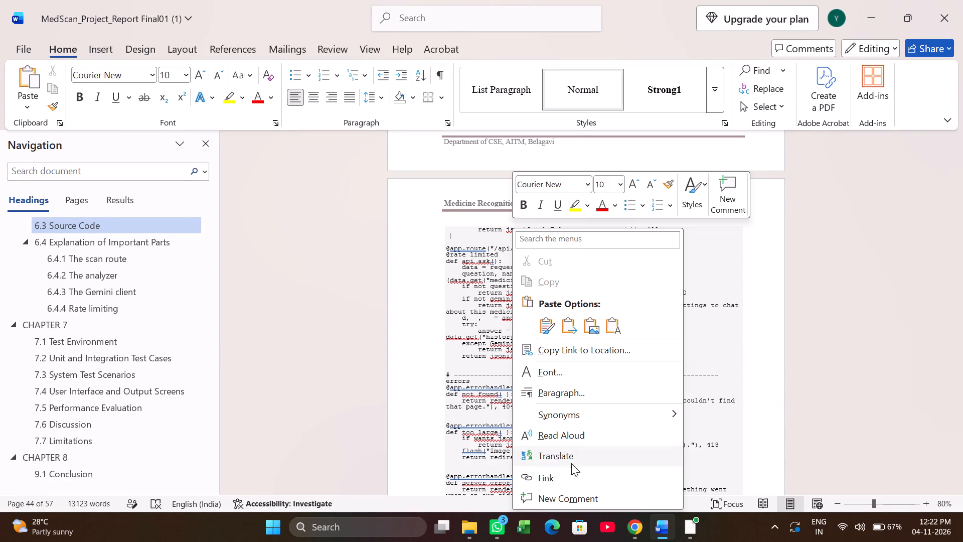
left_click(277, 379)
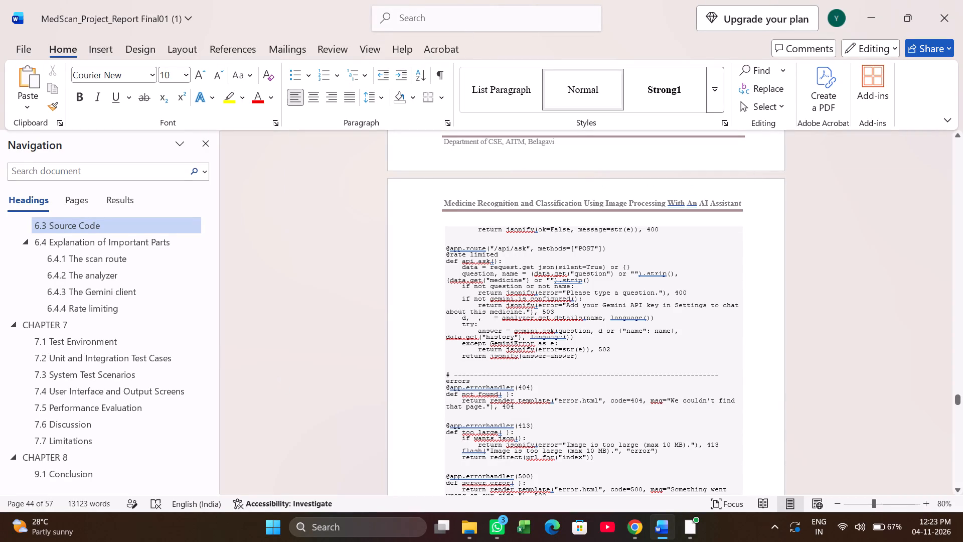
right_click(513, 300)
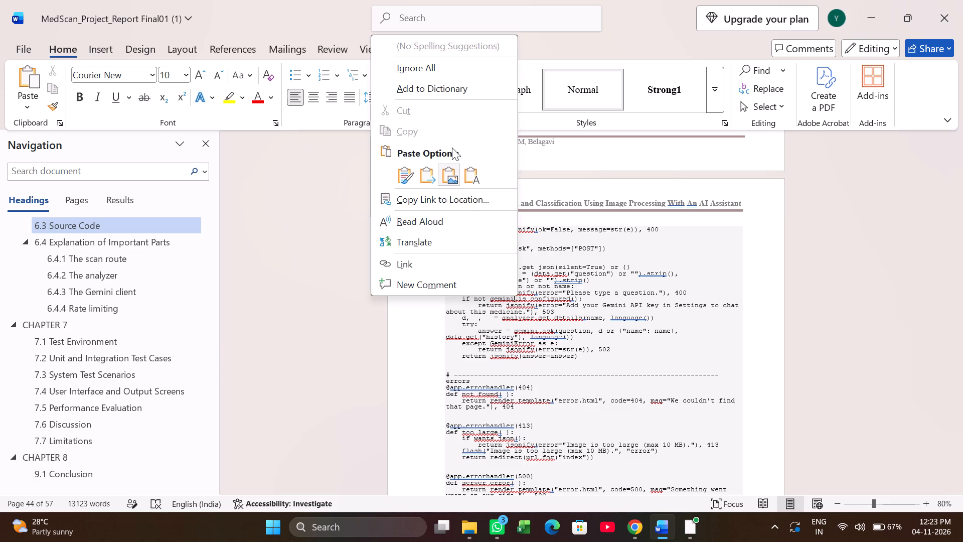
left_click(427, 69)
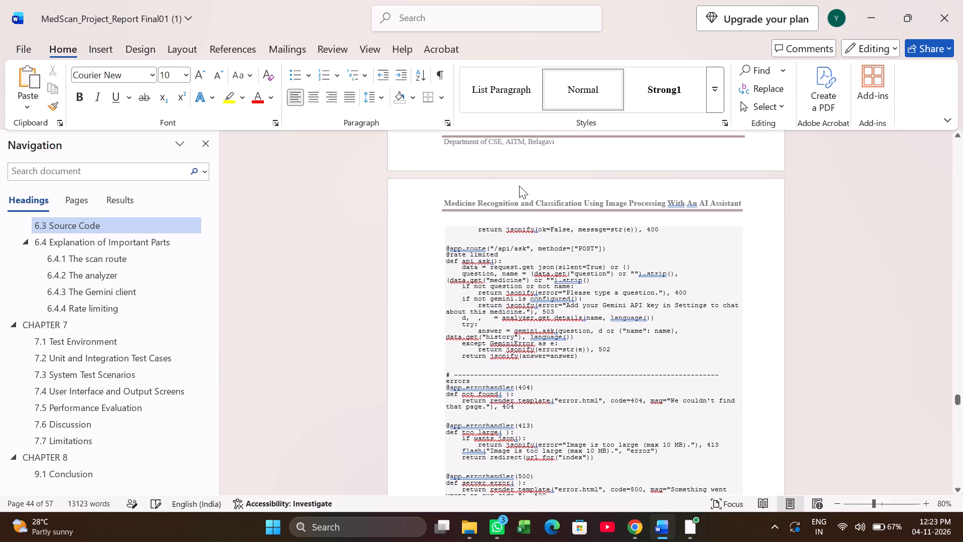
Examine the section 6.3 source code pages side by side in a multi-page overview at 30% zoom.
scroll(505, 252, "up", 1)
scroll(505, 252, "down", 1, "ctrl")
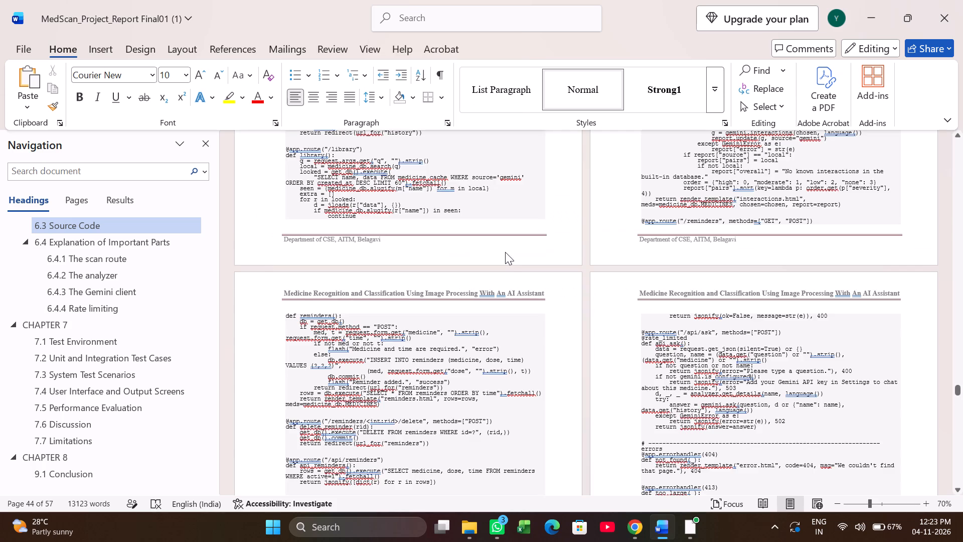
scroll(478, 369, "down", 4, "ctrl")
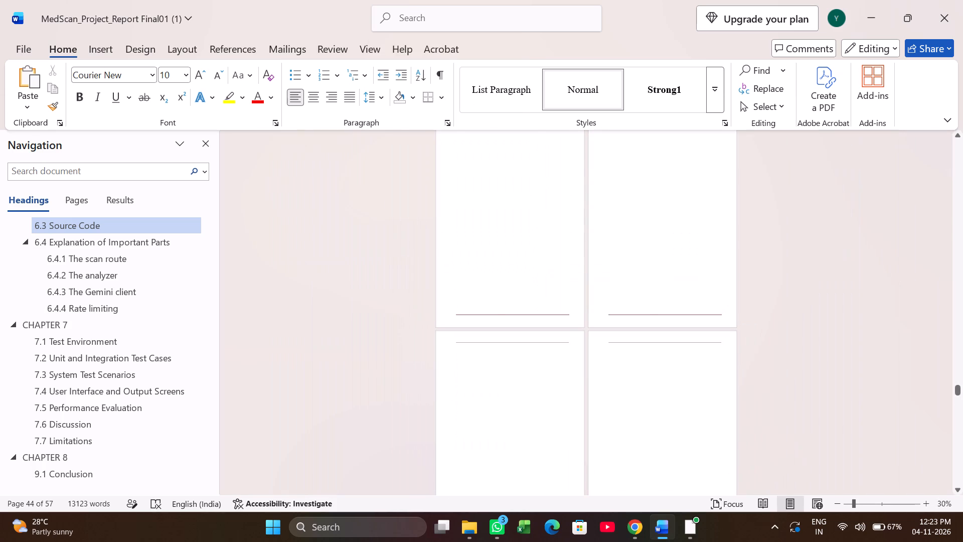
scroll(477, 280, "up", 2)
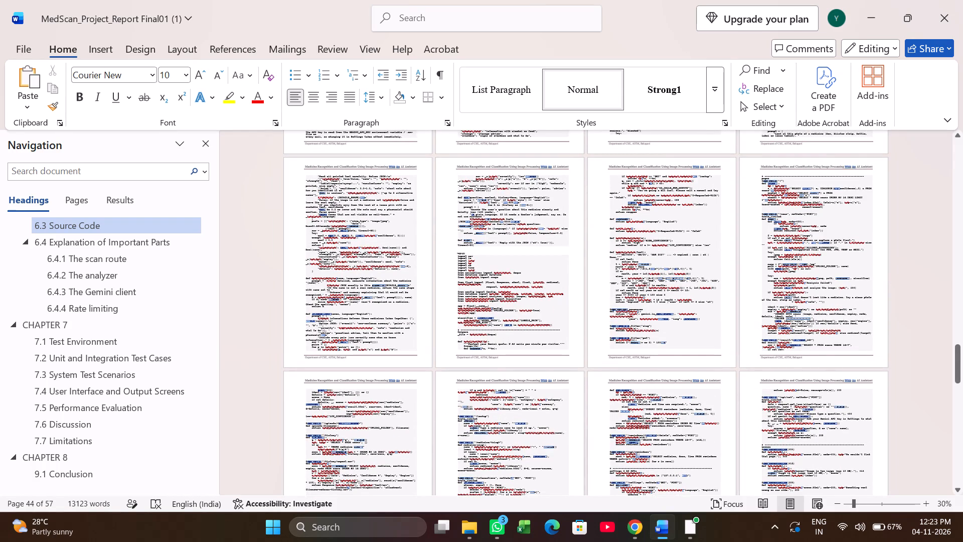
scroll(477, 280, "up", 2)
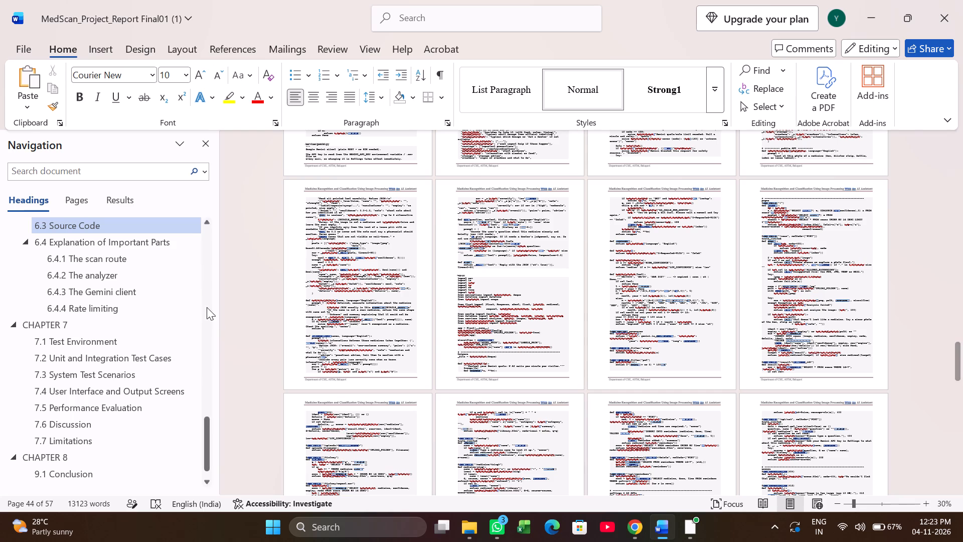
Put the computer to sleep, leaving the report document open.
left_click(274, 527)
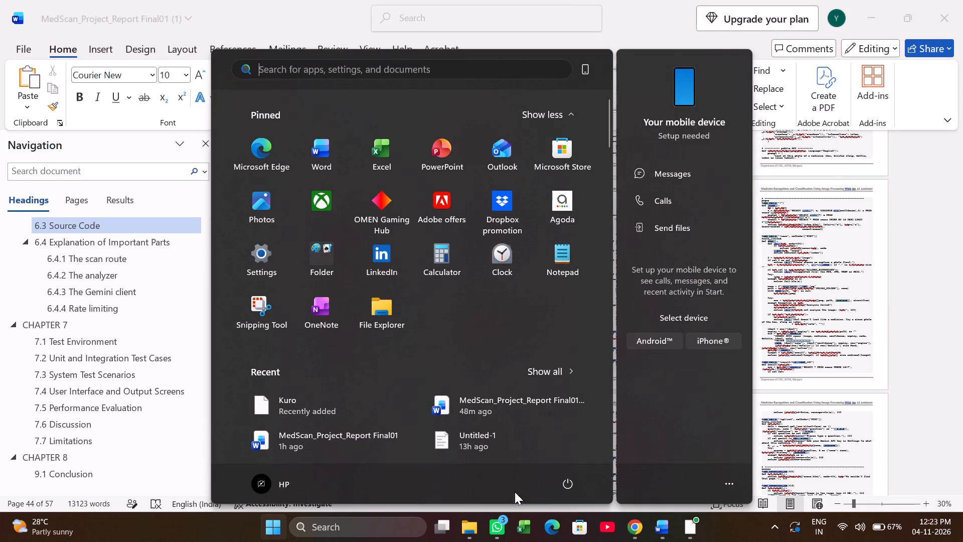
left_click(568, 486)
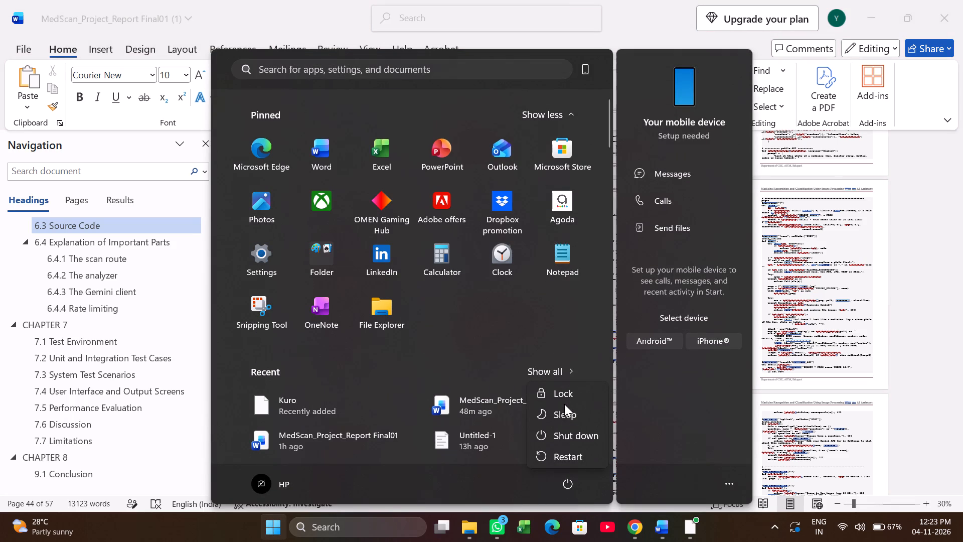
left_click(565, 411)
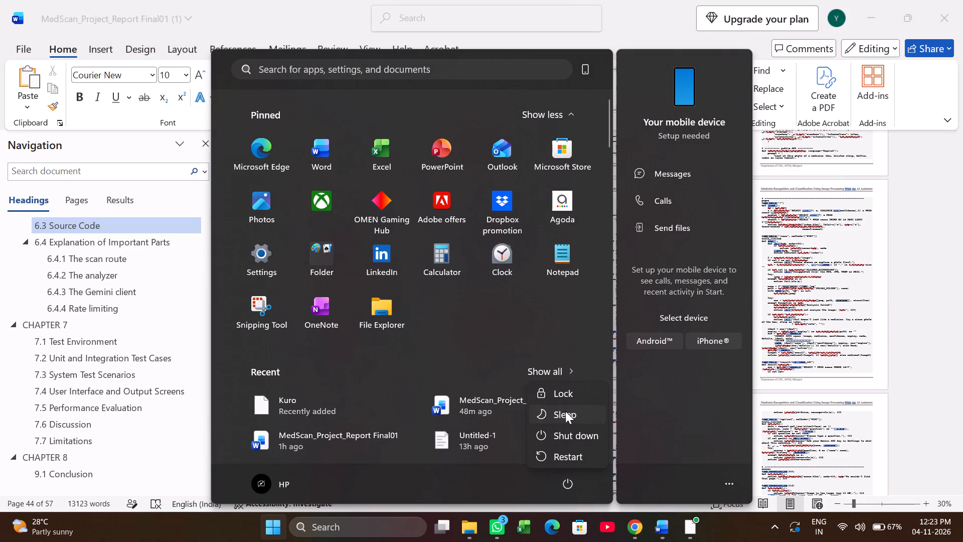
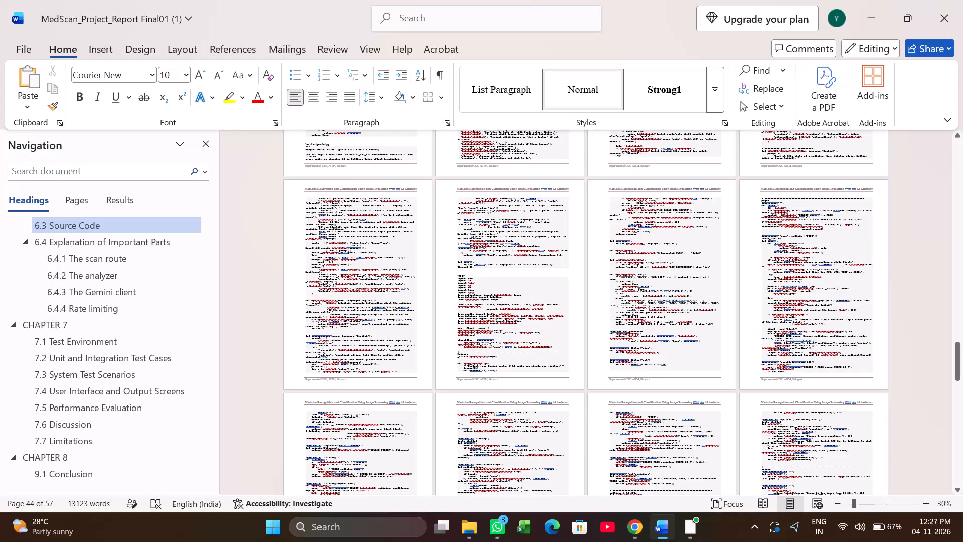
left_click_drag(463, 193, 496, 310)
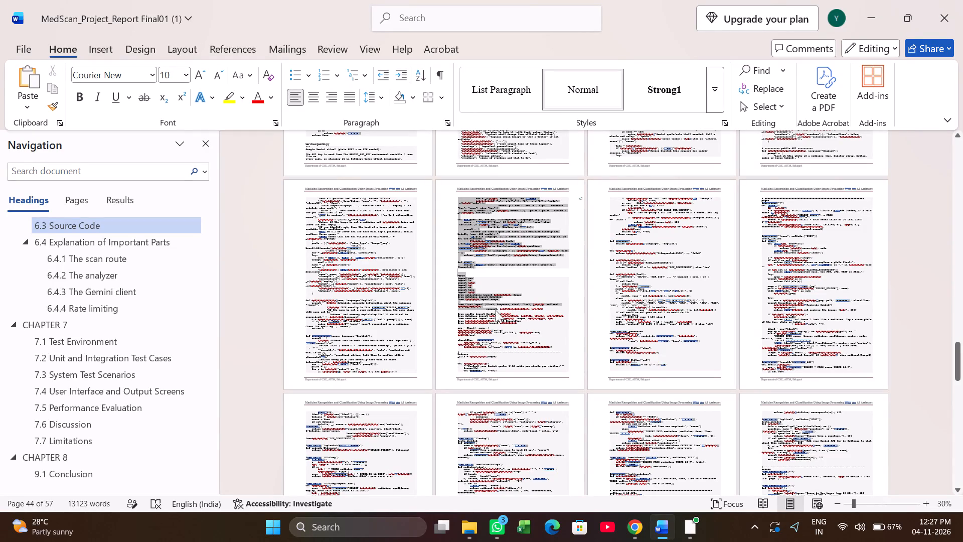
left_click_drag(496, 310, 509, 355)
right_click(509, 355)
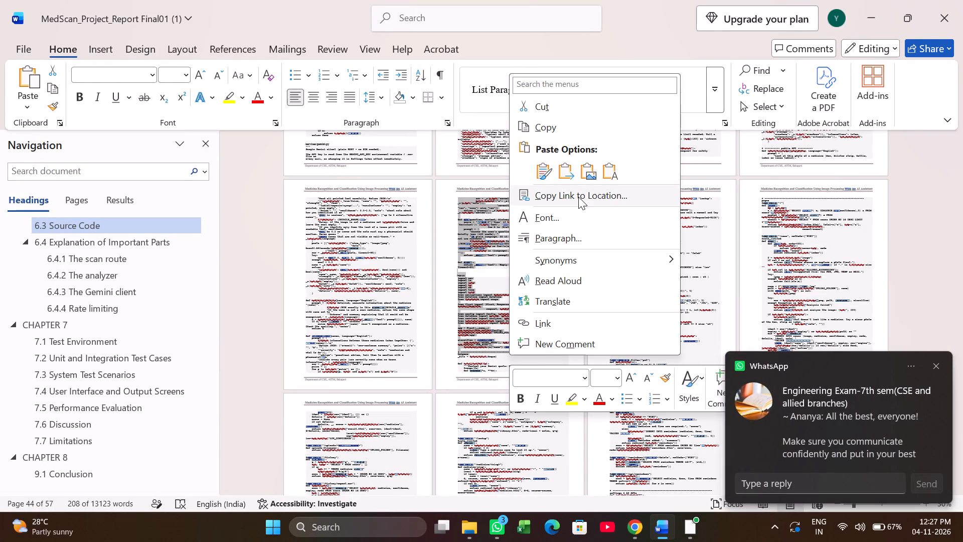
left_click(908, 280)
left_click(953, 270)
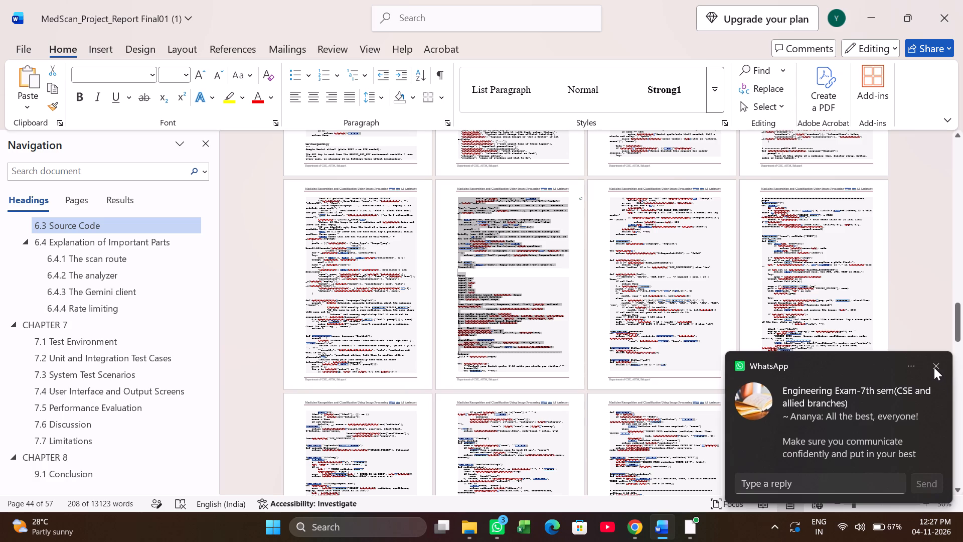
Dismiss the WhatsApp message notification covering the report pages.
left_click(934, 367)
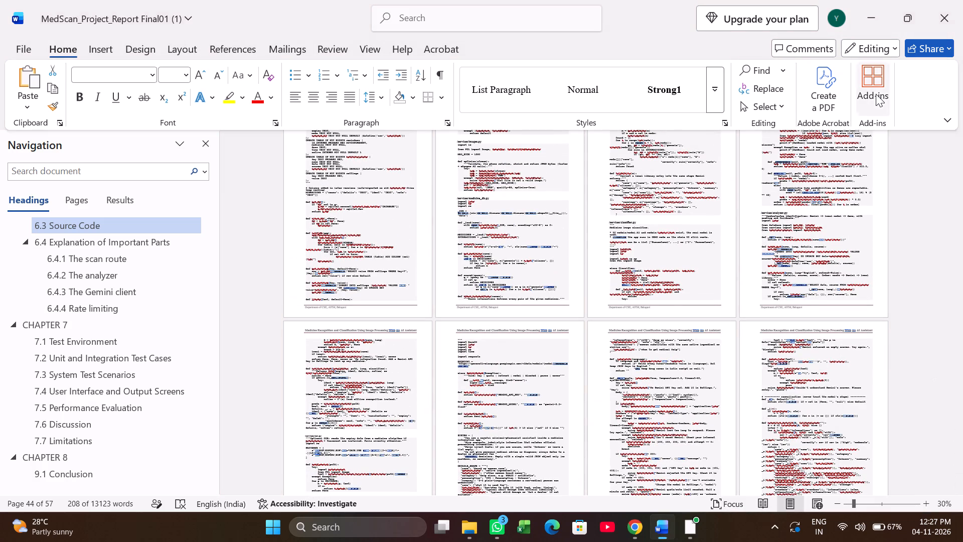